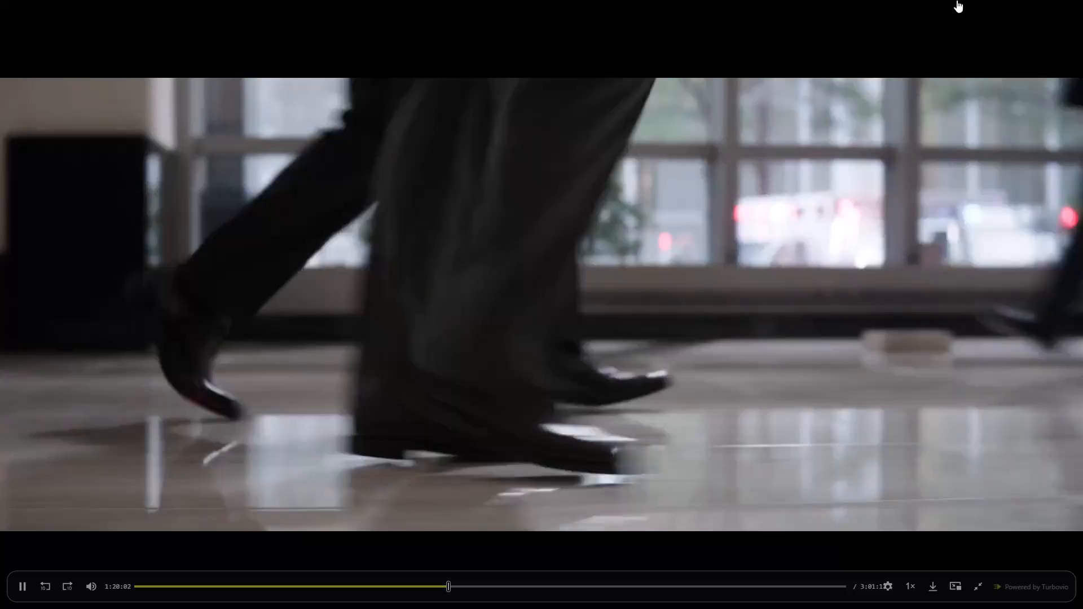
# Close the Brave window playing the movie and the Opera window so that the desktop is clear.
pyautogui.click(537, 47)
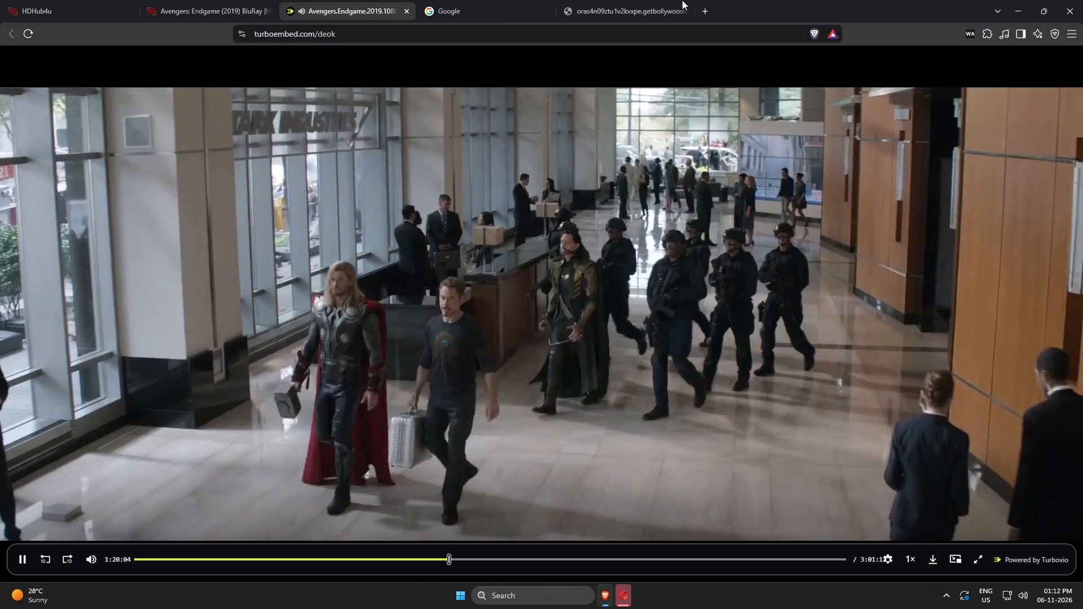
pyautogui.click(1082, 0)
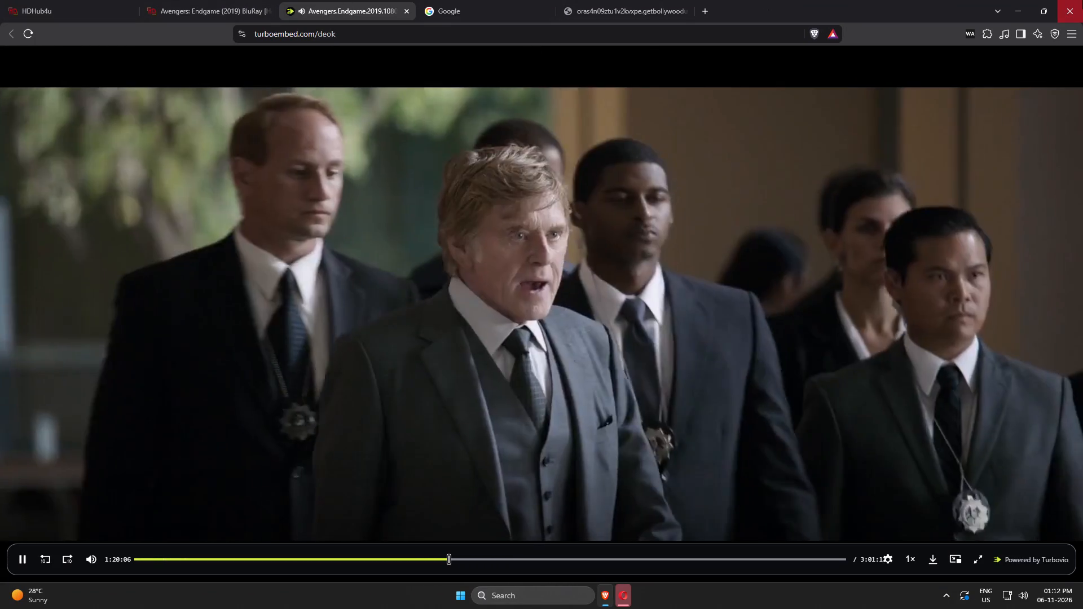
pyautogui.click(546, 139)
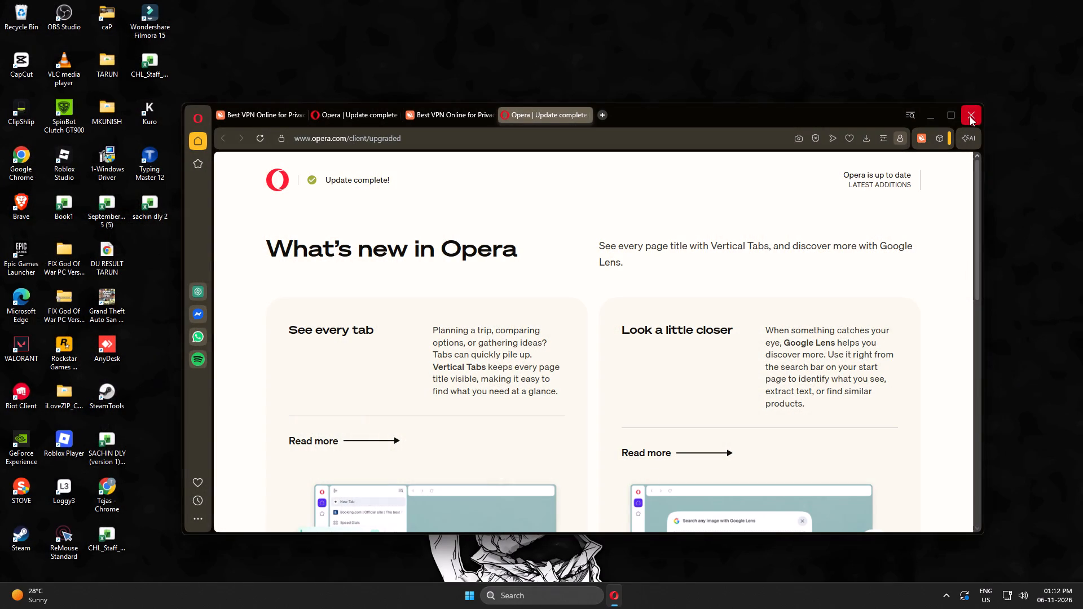
pyautogui.click(970, 116)
pyautogui.click(627, 336)
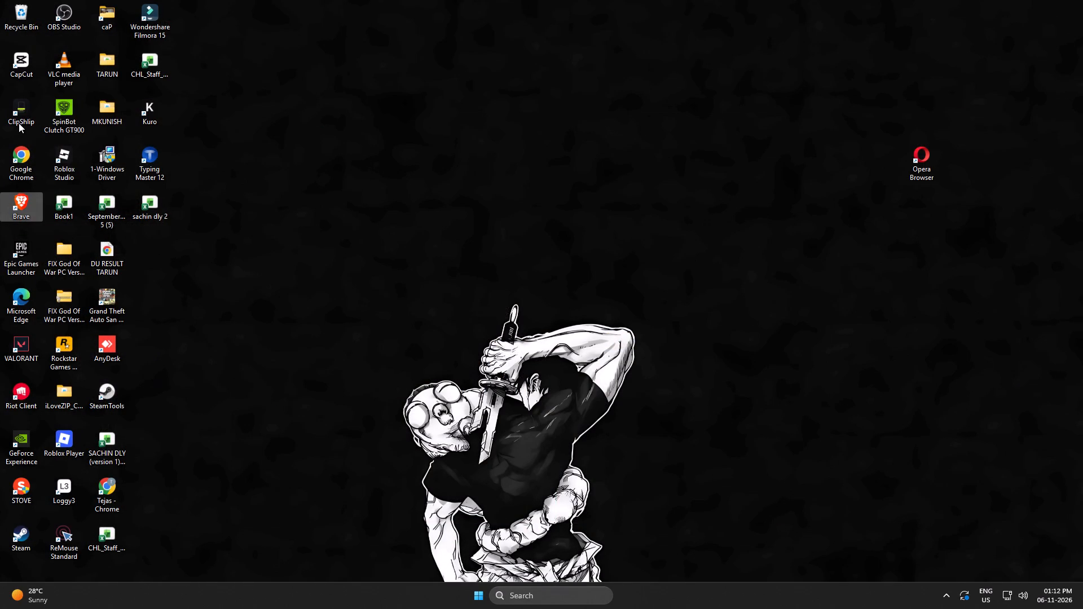
# Open Google Chrome with the Tejas Hub profile and load the Meesho supplier panel's home page.
pyautogui.doubleClick(29, 153)
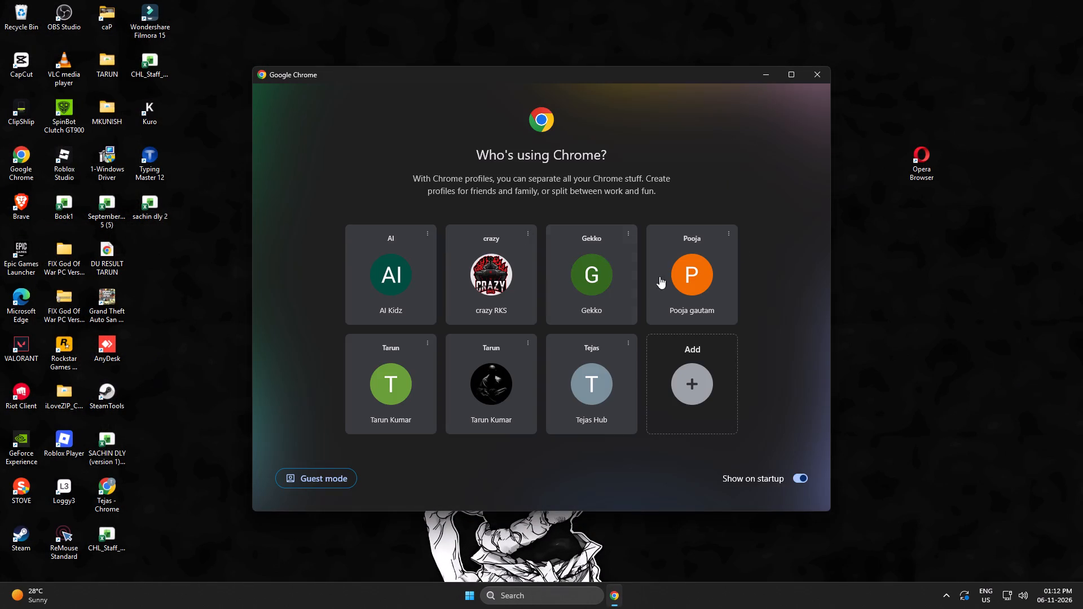
pyautogui.click(592, 385)
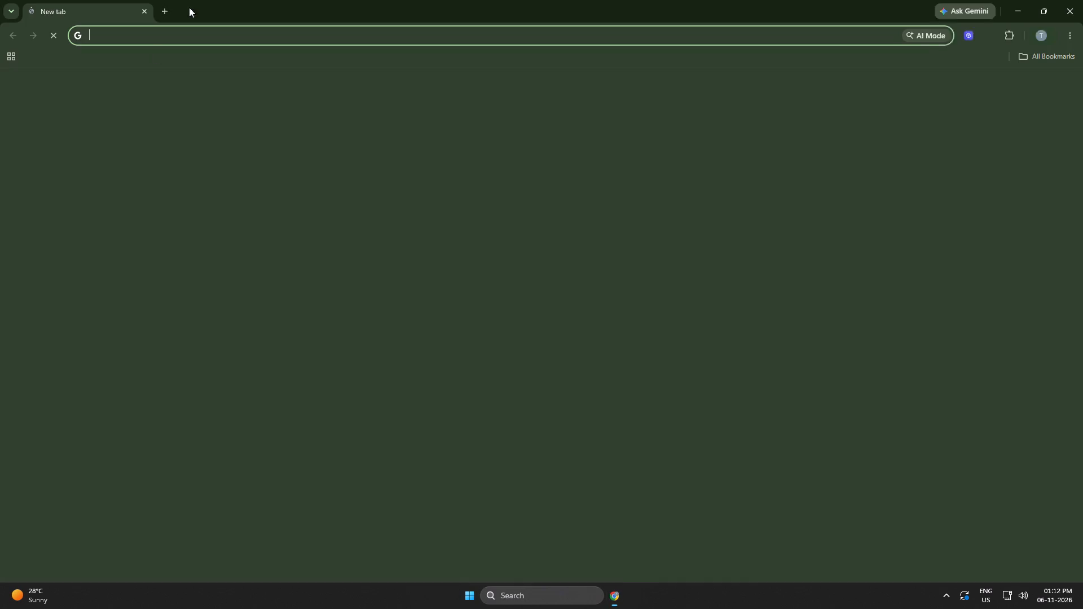
pyautogui.click(354, 350)
pyautogui.click(357, 348)
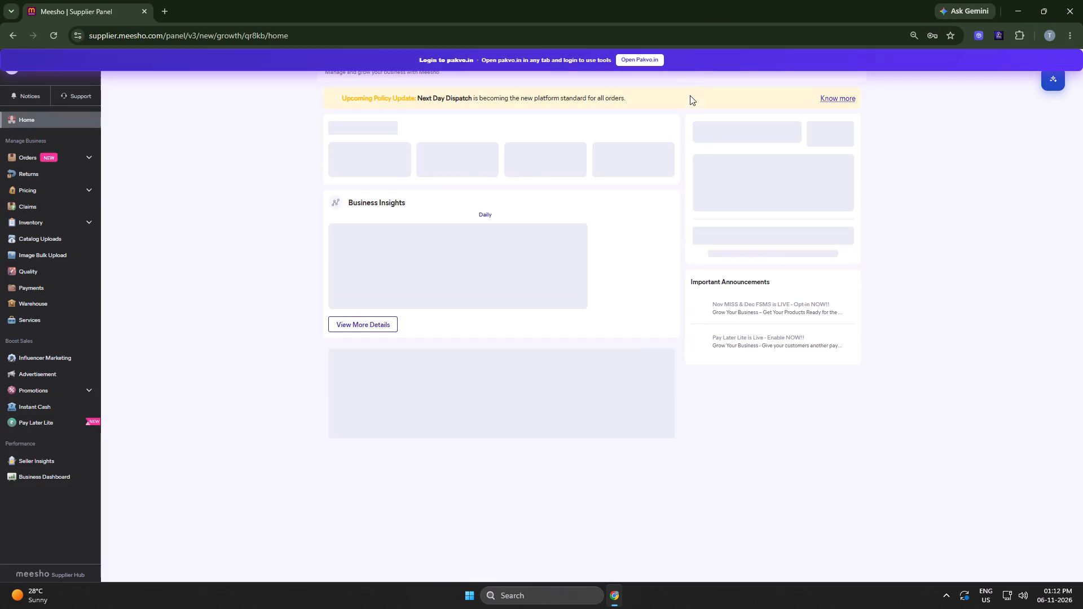
pyautogui.click(646, 237)
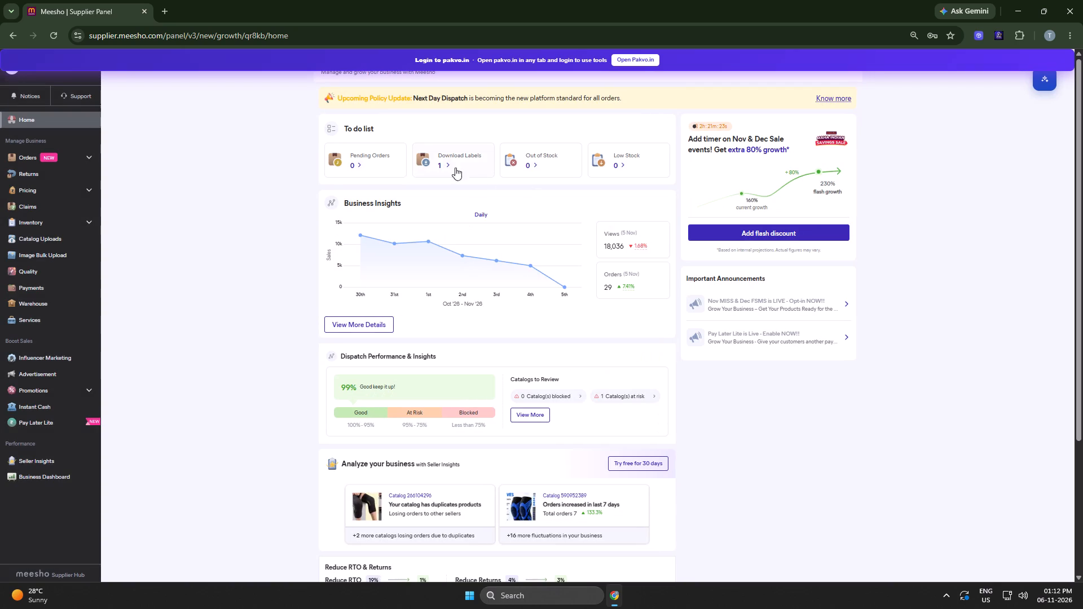
# Check this supplier account's on-hold orders, then close the browser window.
pyautogui.click(391, 170)
pyautogui.moveTo(334, 311); pyautogui.dragTo(341, 311)
pyautogui.click(328, 355)
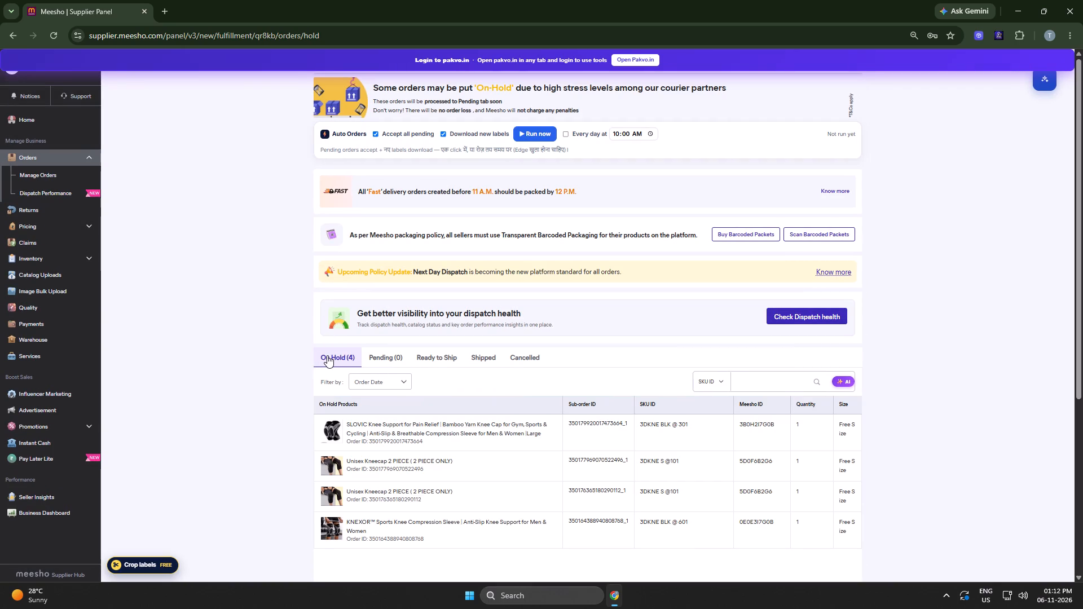
pyautogui.click(1082, 0)
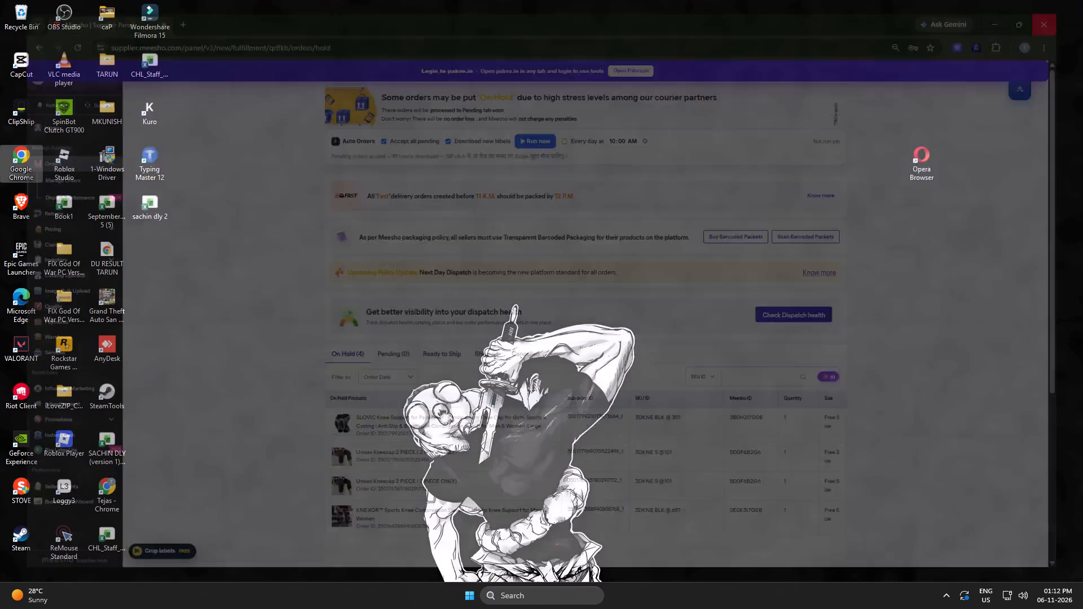
# Reopen Google Chrome with the Gekko profile and load its Meesho supplier panel home page.
pyautogui.doubleClick(27, 153)
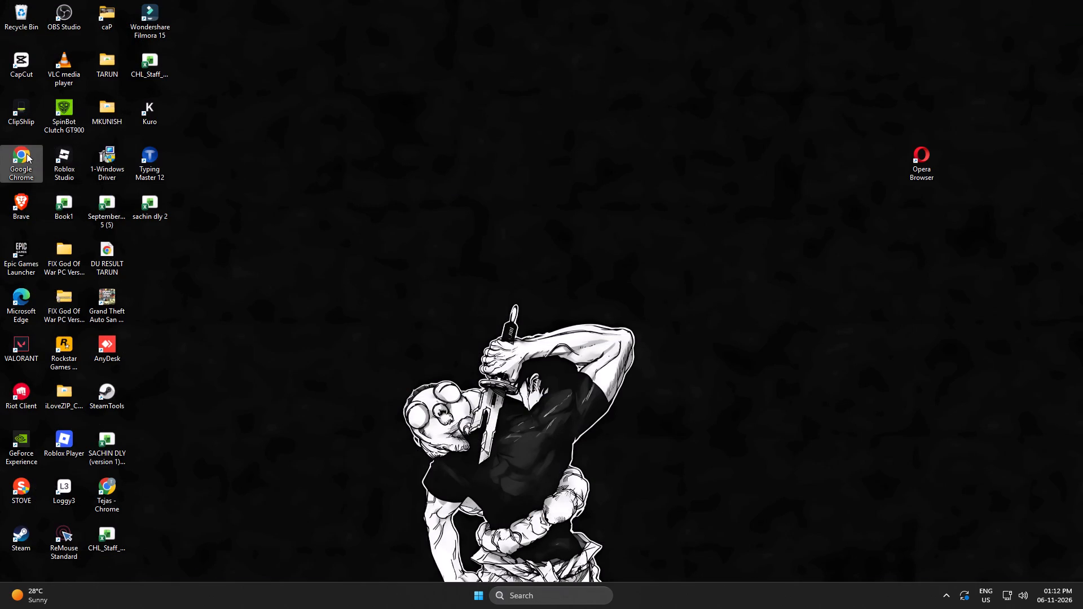
pyautogui.click(574, 279)
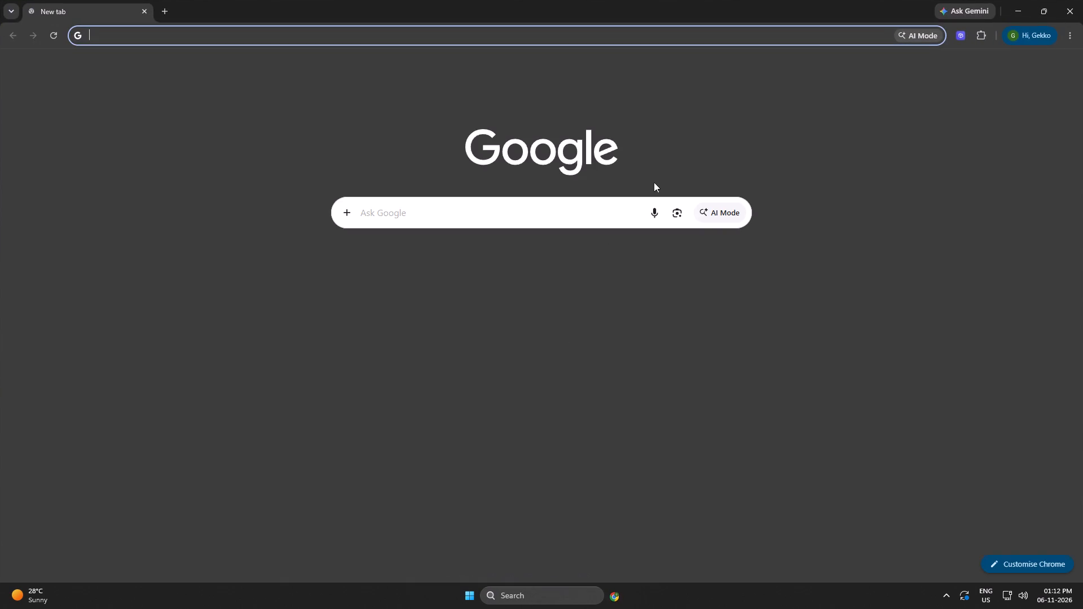
pyautogui.click(524, 333)
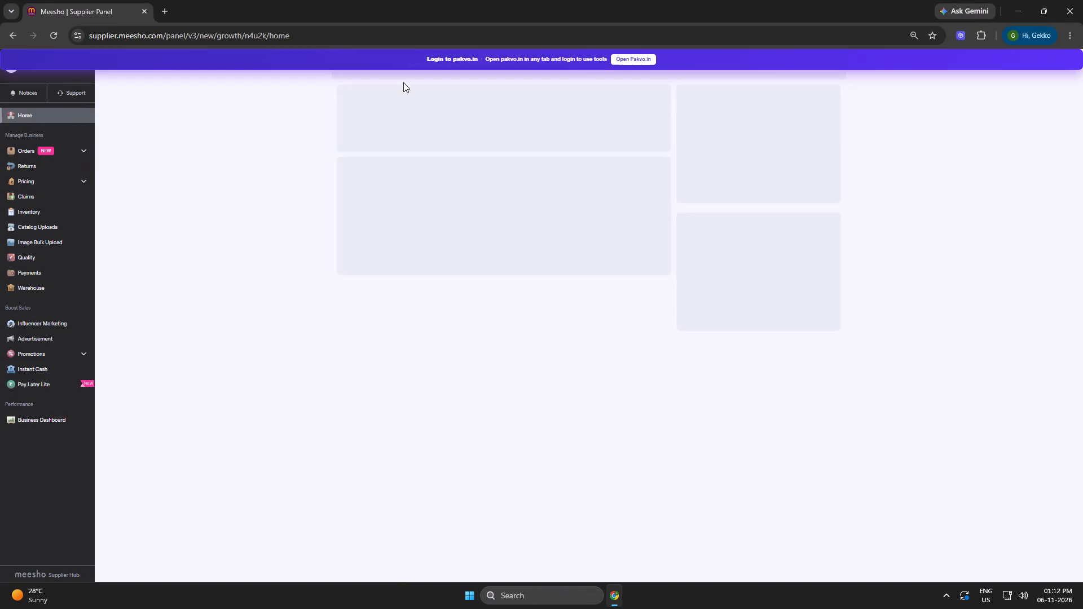
pyautogui.click(640, 244)
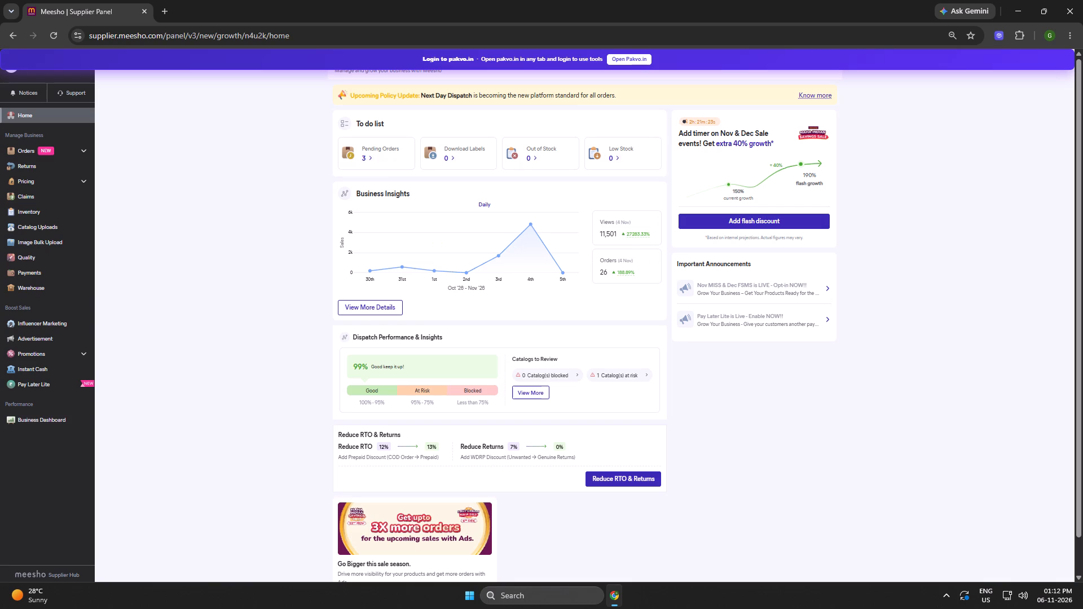
# Review the on-hold and pending orders of the Gekko profile's supplier account.
pyautogui.click(384, 157)
pyautogui.click(338, 261)
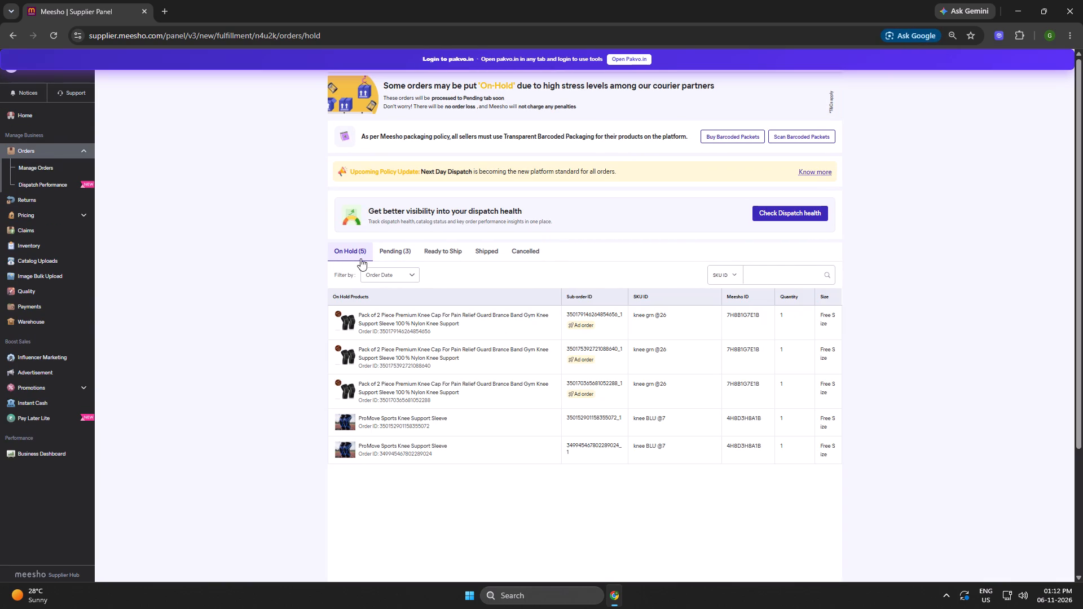
pyautogui.click(409, 249)
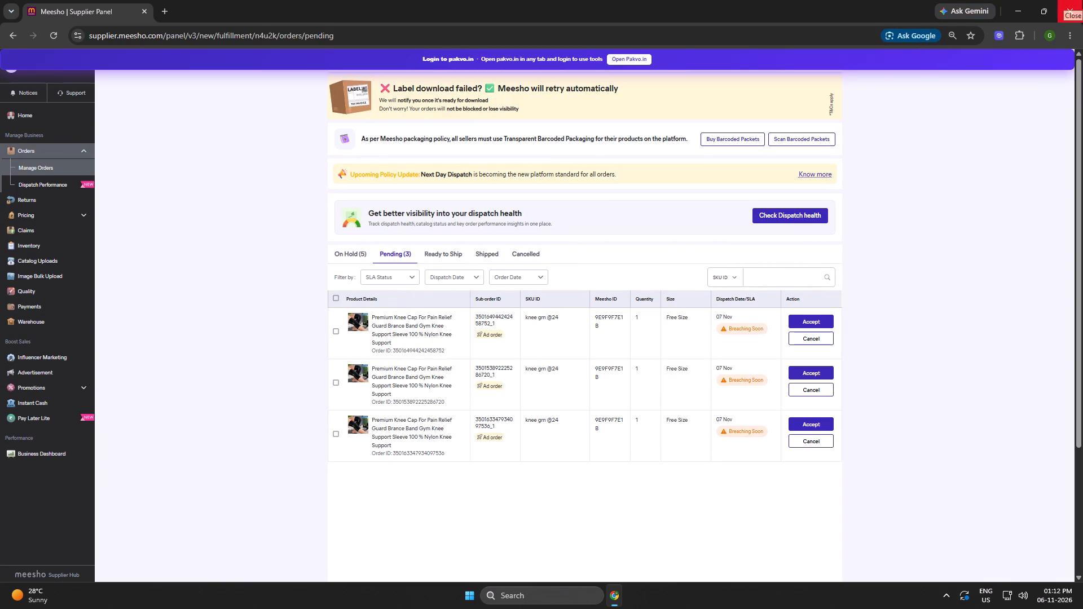
# Examine the payments overview, including the details of the next 7 days' payments and the unscheduled payments.
pyautogui.click(35, 308)
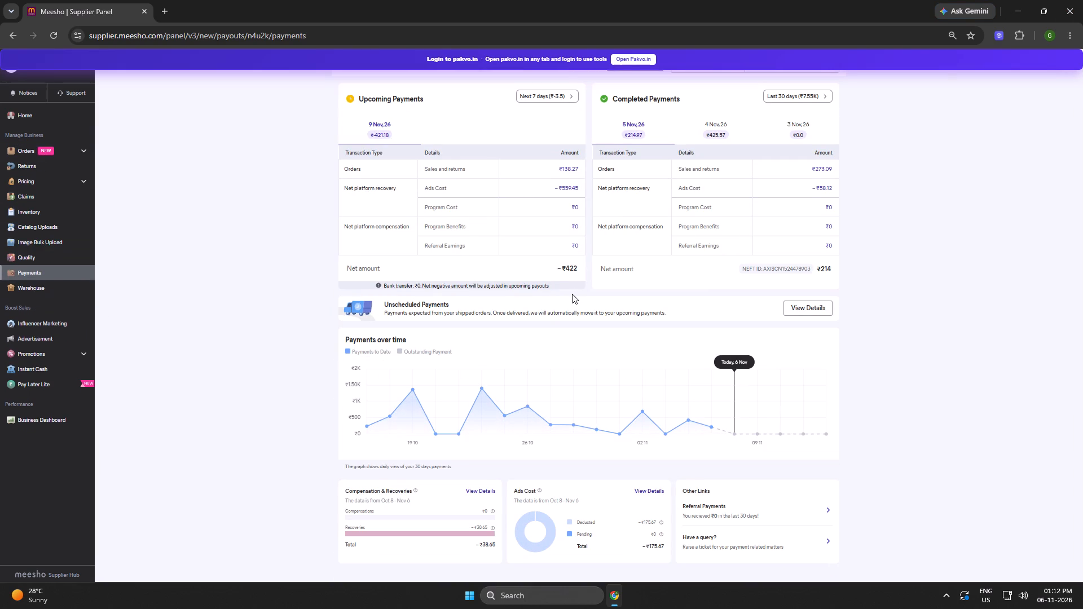
pyautogui.click(554, 101)
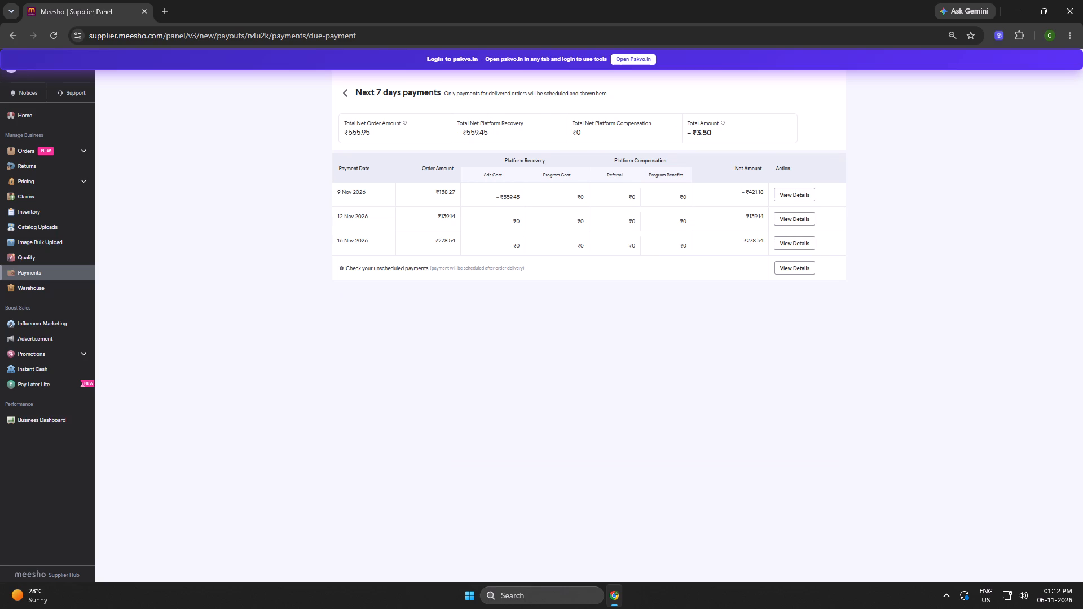
pyautogui.click(342, 92)
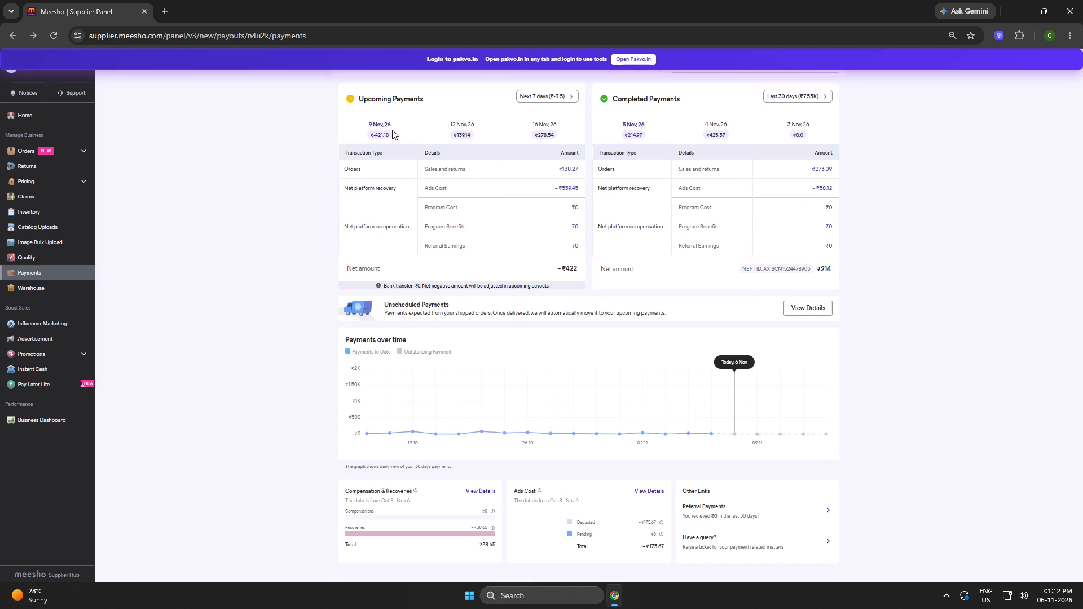
pyautogui.click(810, 304)
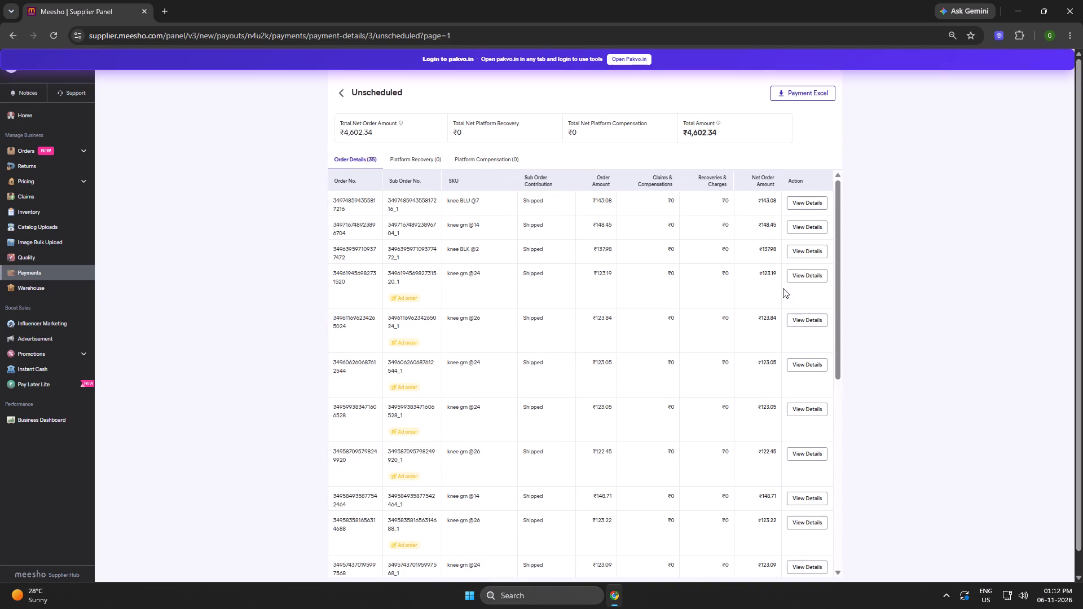
pyautogui.scroll(-3, 257, 337)
pyautogui.scroll(3, 440, 462)
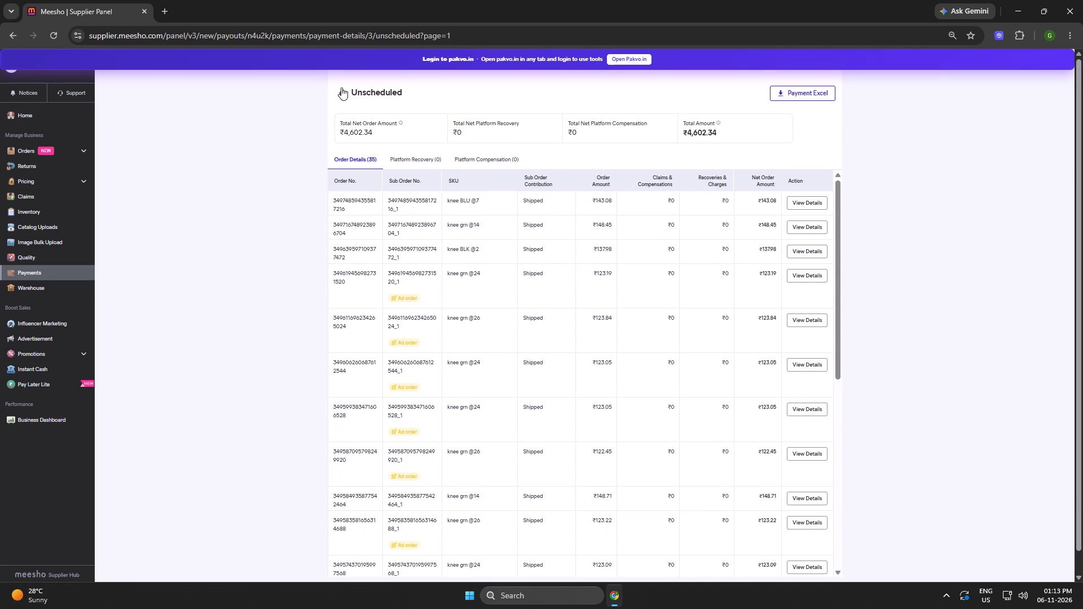
pyautogui.click(345, 87)
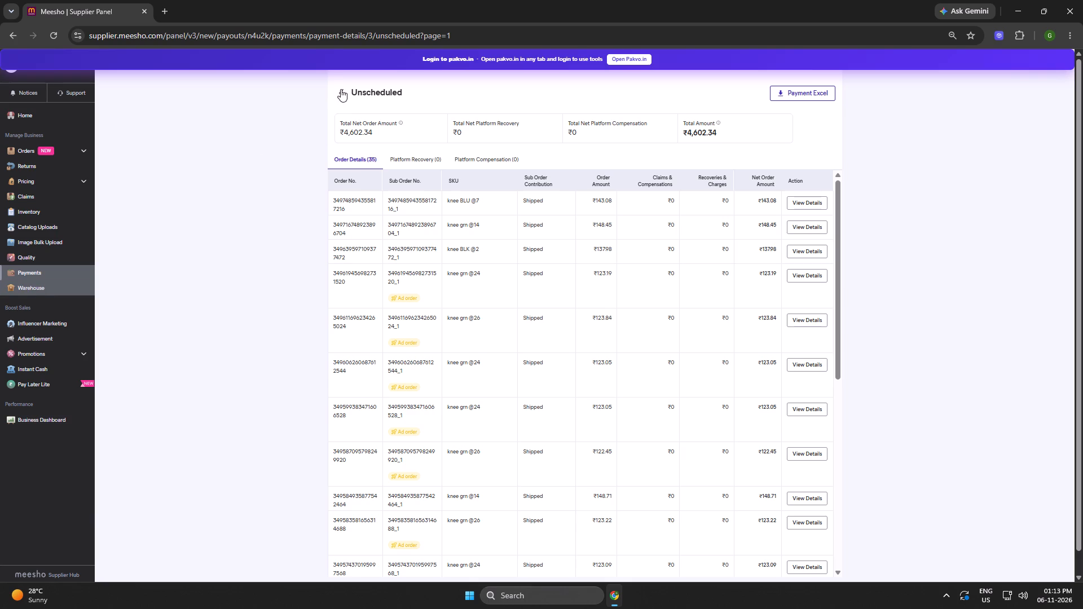
pyautogui.click(341, 89)
# Open the advertisement overview to examine the performance of the listing ad campaigns.
pyautogui.click(36, 337)
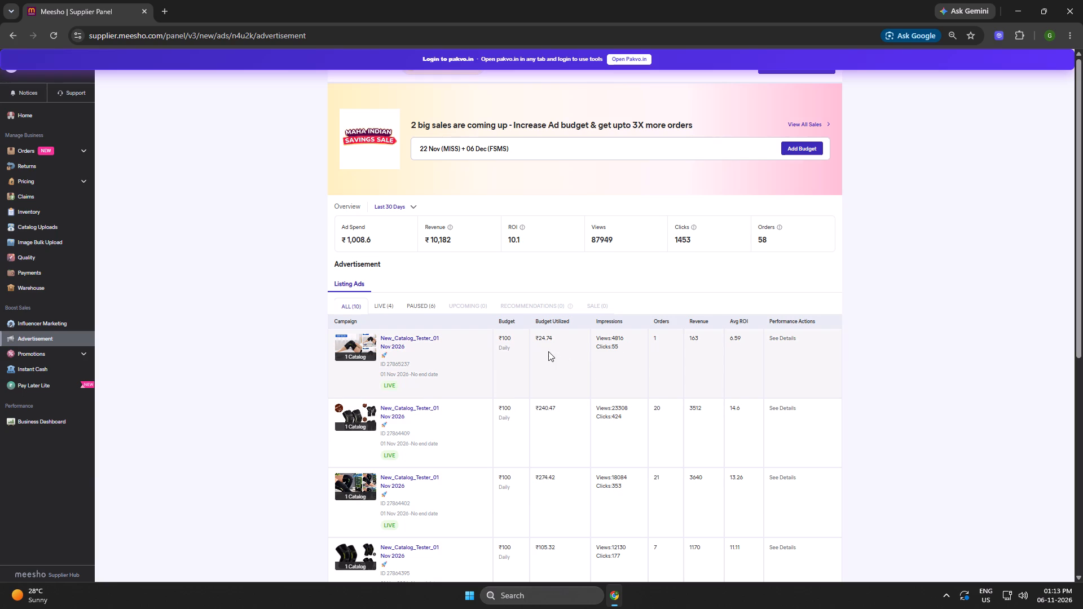
# Return to the orders and check the ready-to-ship and pending lists.
pyautogui.click(51, 134)
pyautogui.click(52, 150)
pyautogui.click(434, 251)
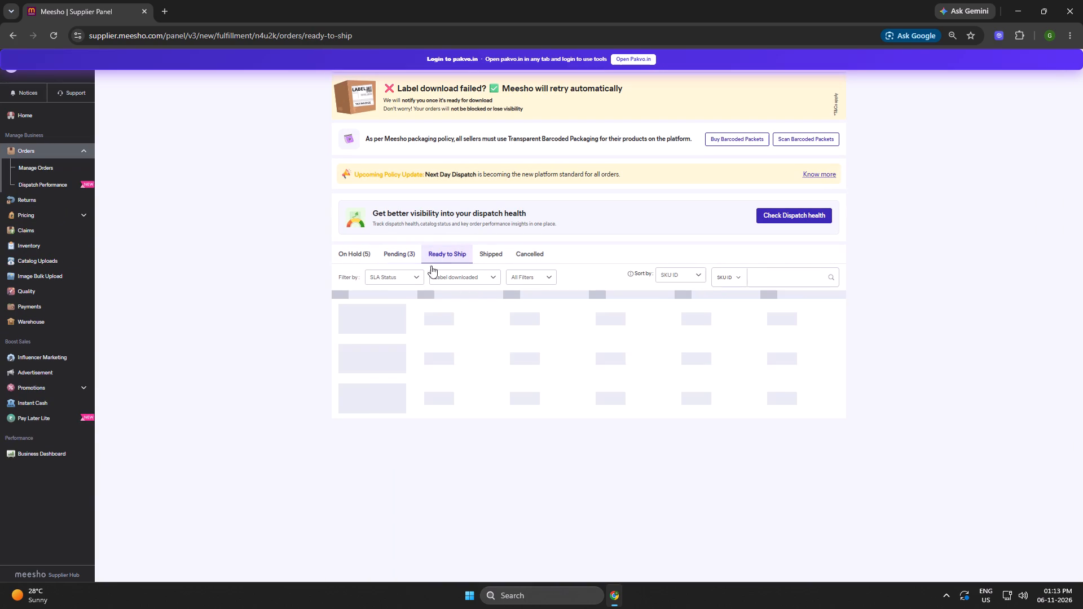
pyautogui.click(407, 254)
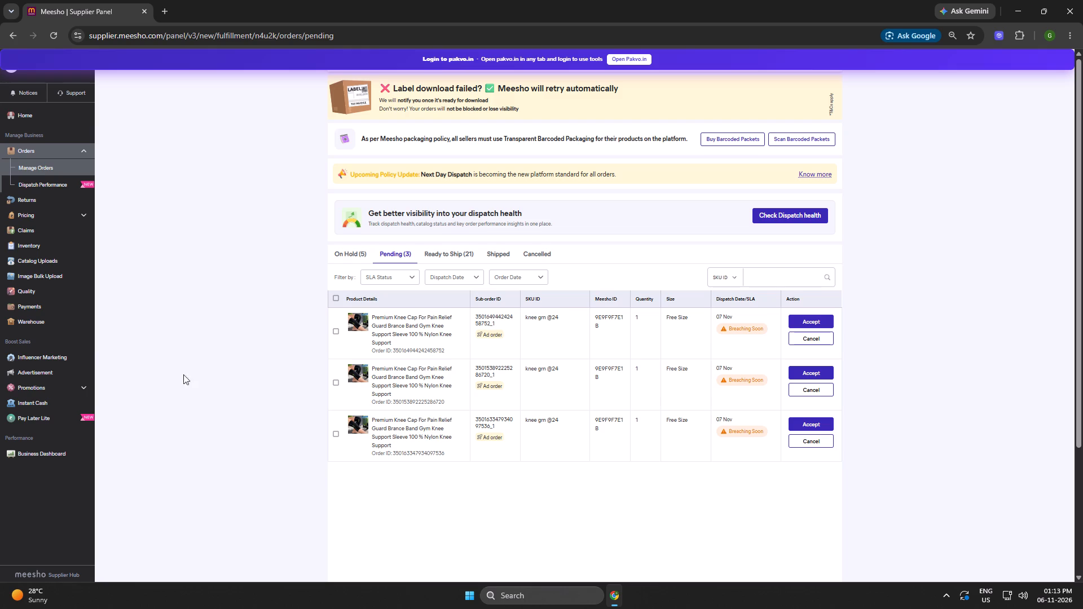
# Review the influencer marketing overview for the last 7 days and for yesterday, along with the catalogs' order figures.
pyautogui.click(61, 362)
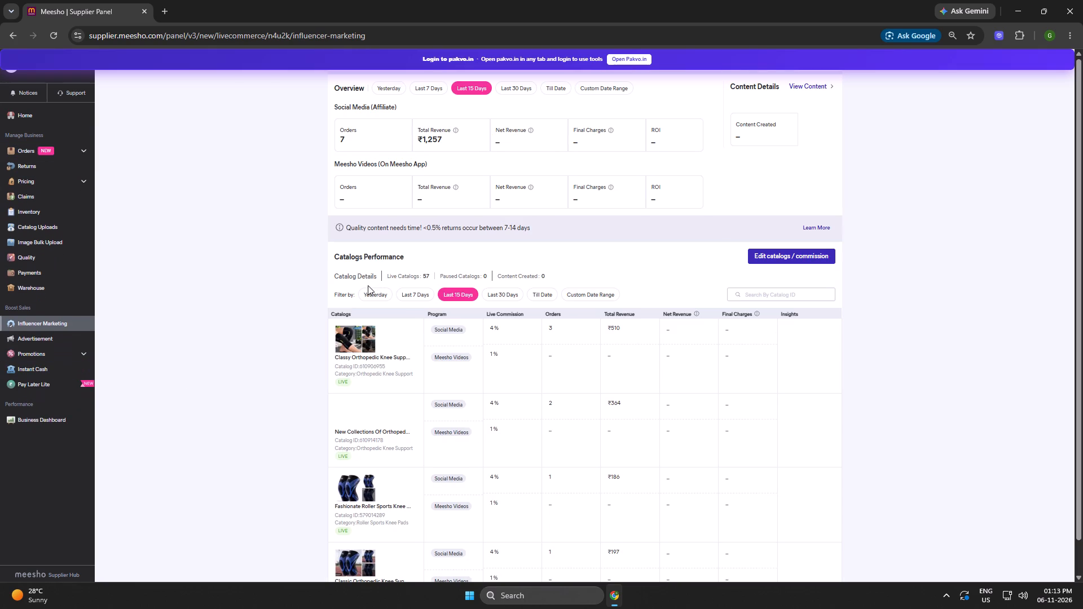
pyautogui.click(429, 91)
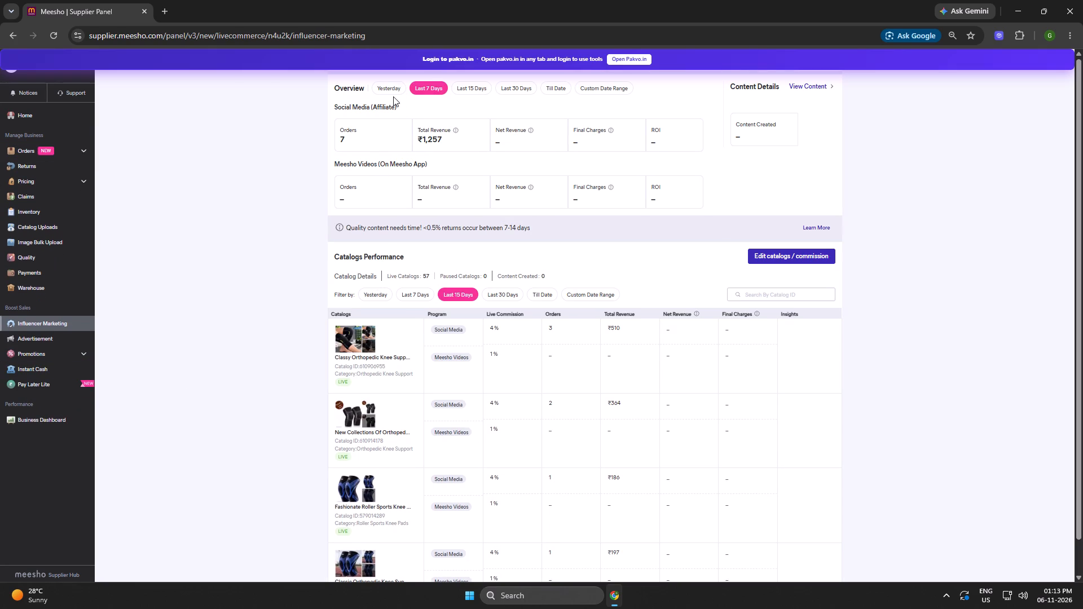
pyautogui.click(380, 91)
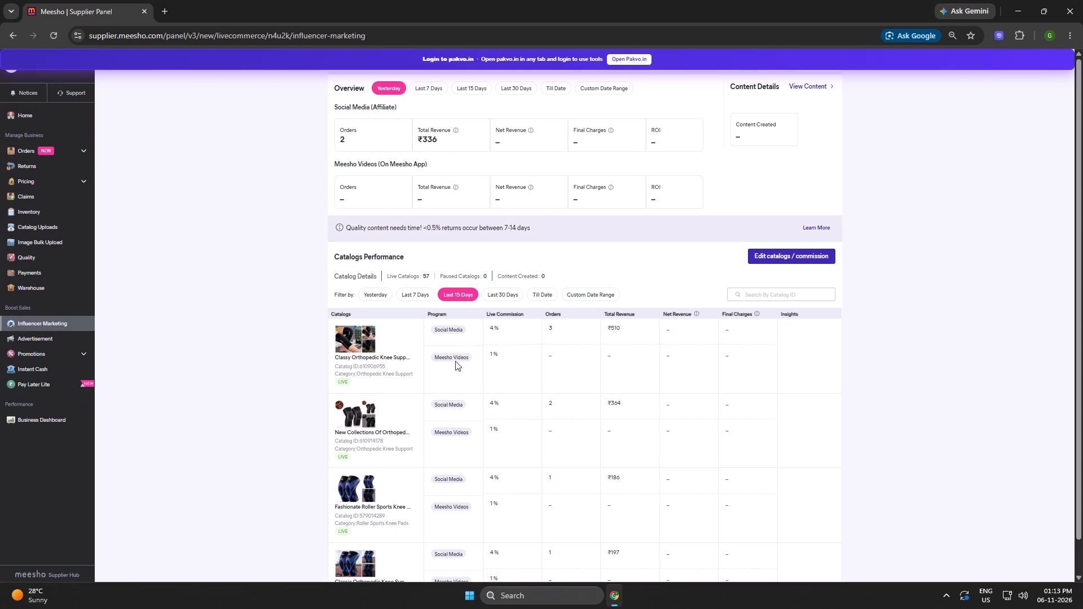
pyautogui.scroll(1, 491, 352)
pyautogui.moveTo(560, 328); pyautogui.dragTo(542, 324)
pyautogui.click(560, 375)
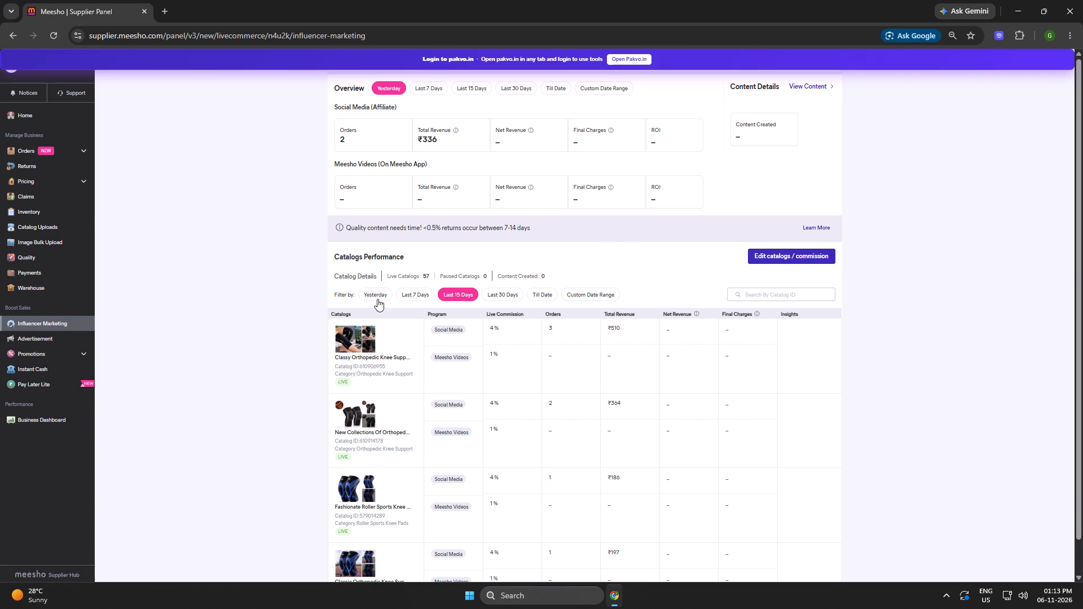
# Filter the influencer marketing catalogs performance by yesterday and examine the orders.
pyautogui.click(380, 298)
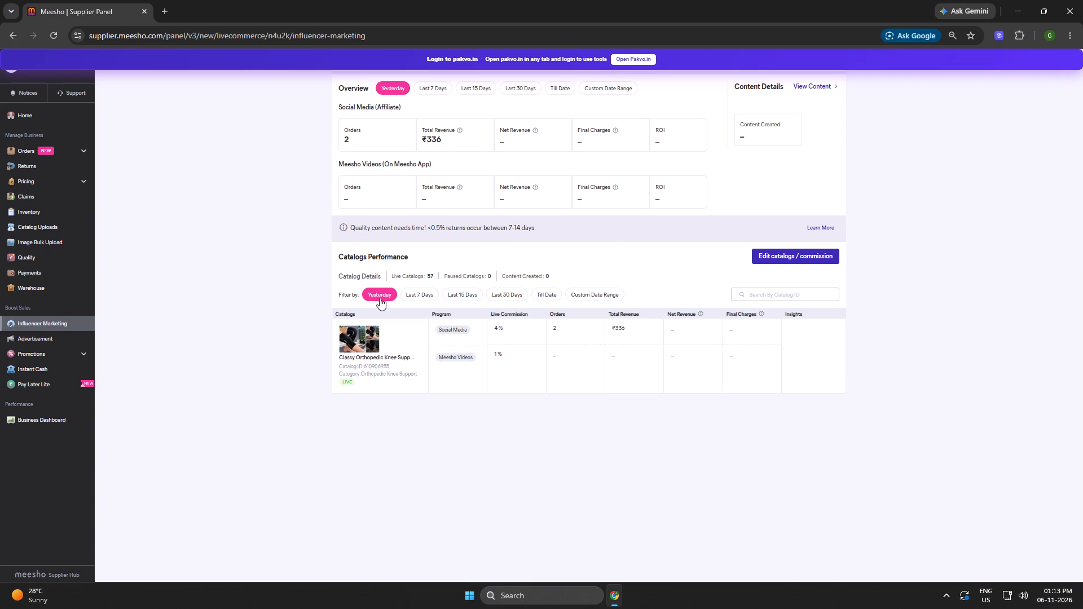
pyautogui.moveTo(576, 332); pyautogui.dragTo(551, 333)
pyautogui.click(572, 370)
pyautogui.scroll(1, 541, 383)
# Filter the catalogs performance by the custom range 22/10/2026 to 06/11/2026, look through the list, and close the browser window.
pyautogui.click(585, 300)
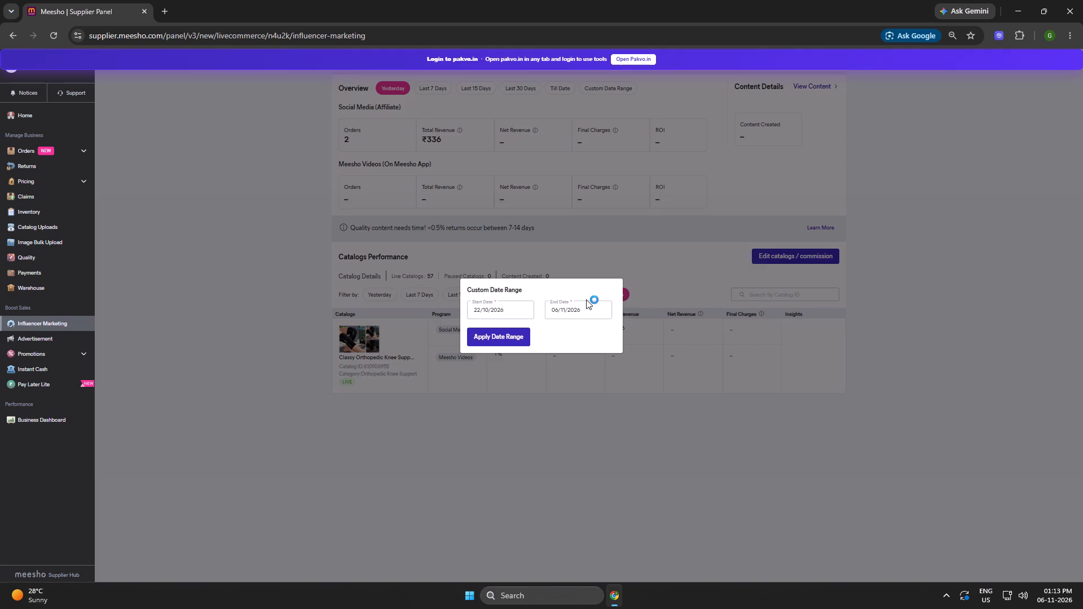
pyautogui.click(487, 337)
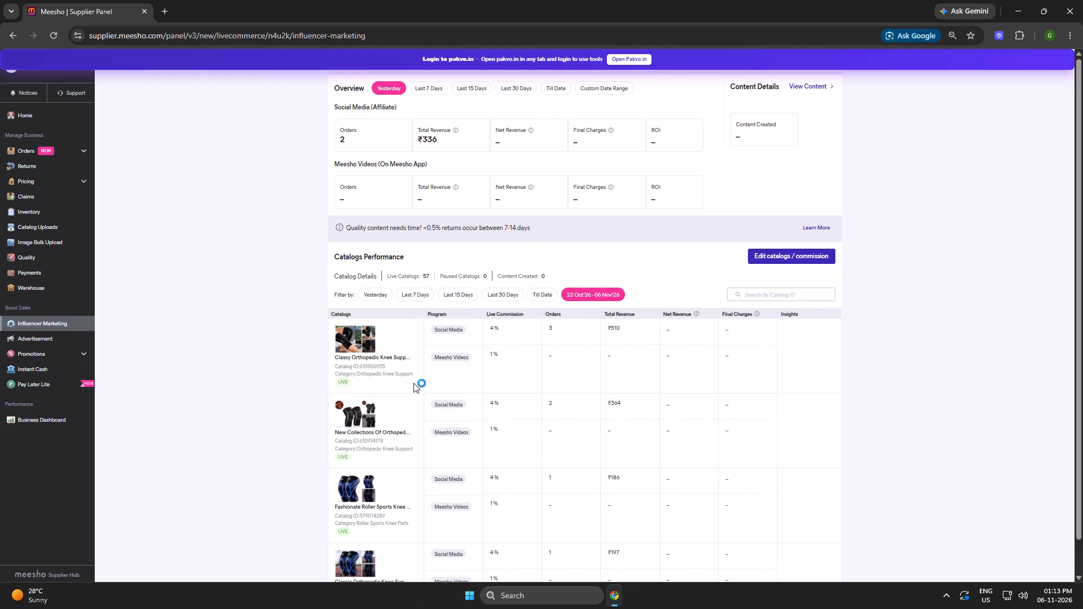
pyautogui.scroll(-3, 413, 383)
pyautogui.scroll(4, 413, 386)
pyautogui.moveTo(365, 346); pyautogui.dragTo(371, 344)
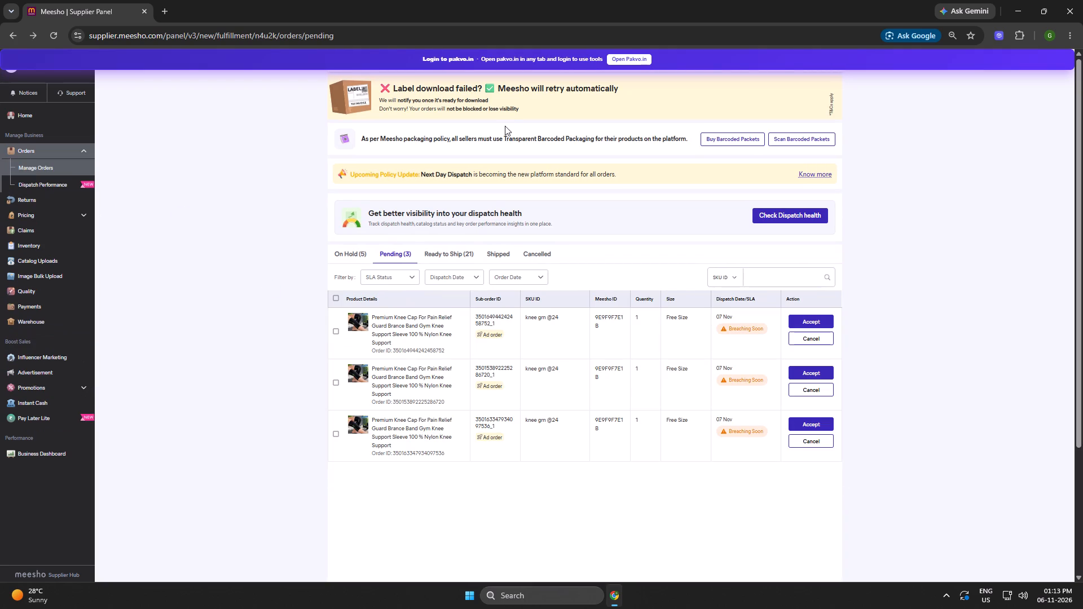
pyautogui.click(1082, 0)
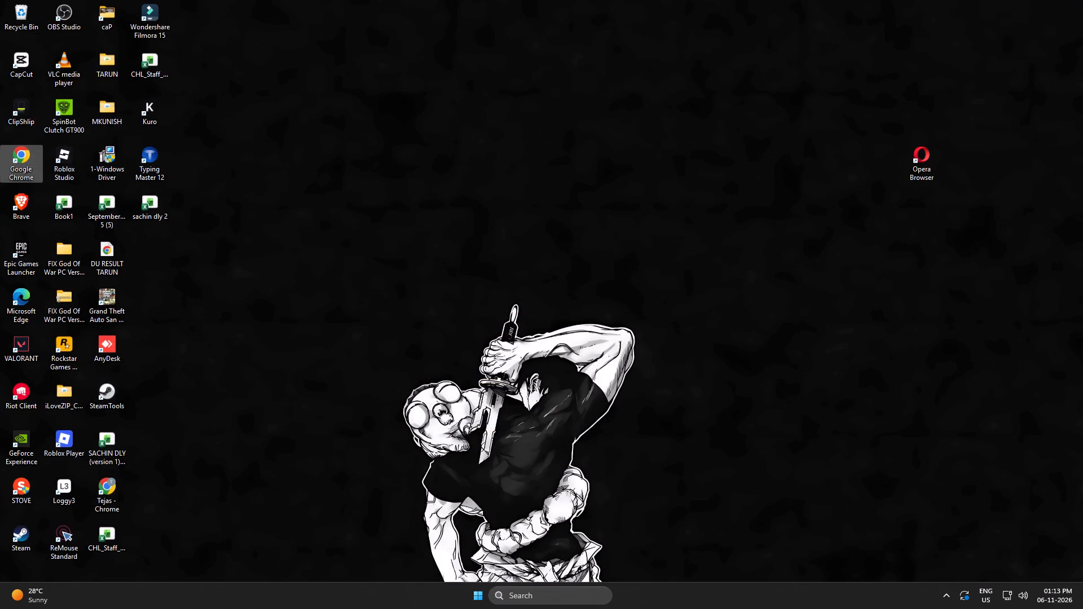
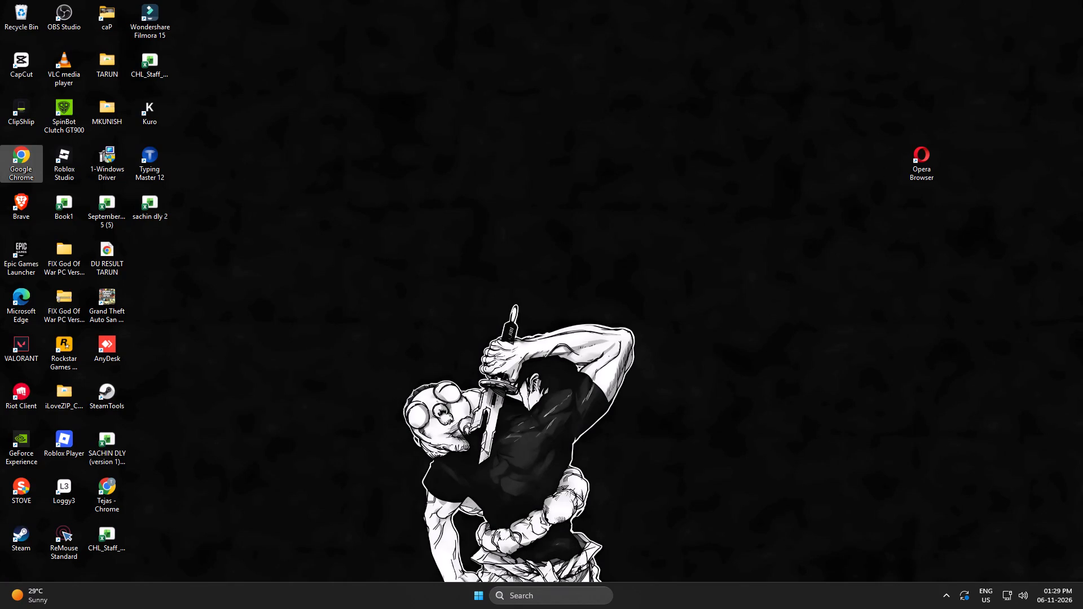
# Open Chrome with the Tejas profile and load the Meesho supplier panel home page.
pyautogui.doubleClick(34, 152)
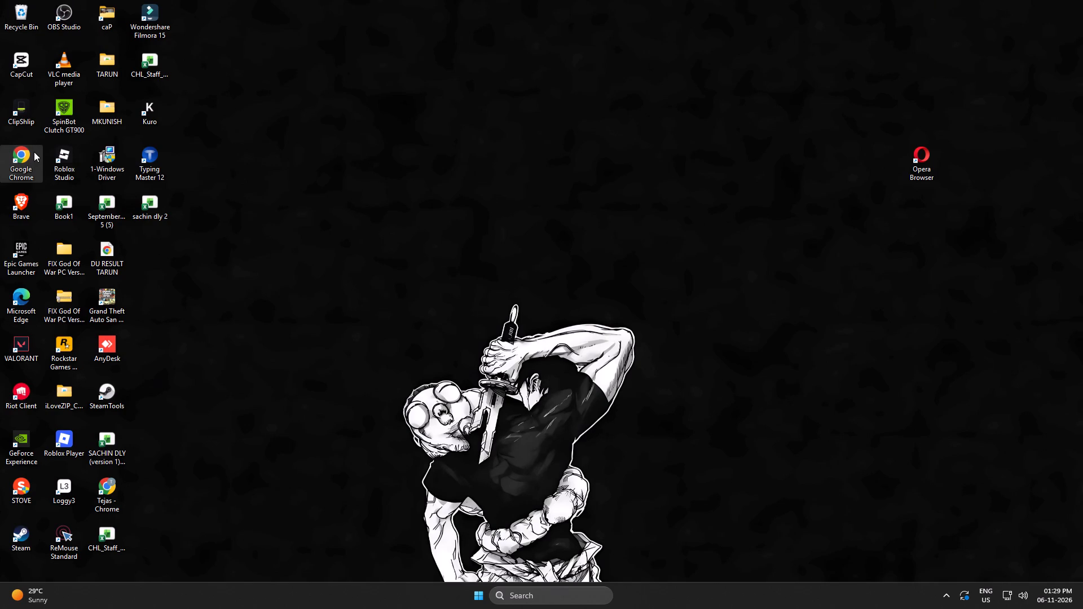
pyautogui.click(605, 369)
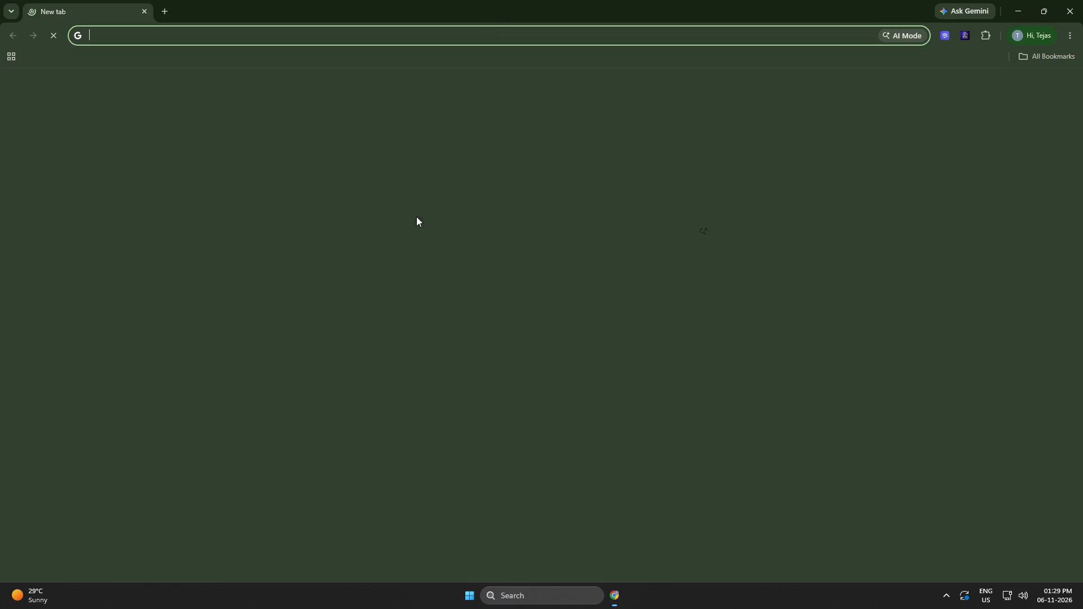
pyautogui.click(358, 350)
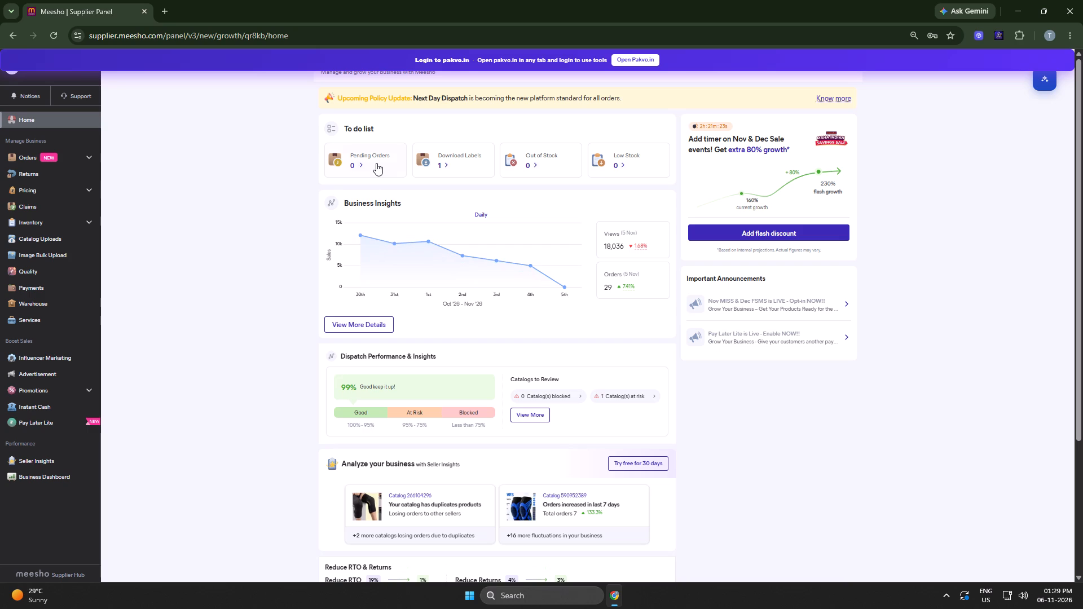
# Open the flash discount opt-in for the Nov & Dec sale events and review the eligible products and those already added to the sale.
pyautogui.click(750, 232)
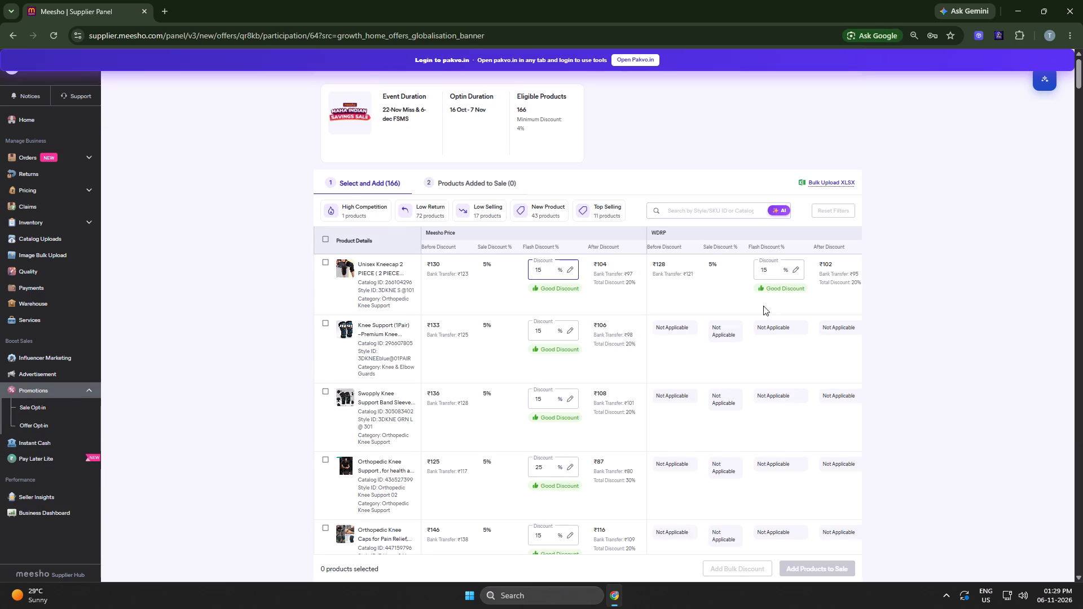
pyautogui.scroll(-9, 753, 313)
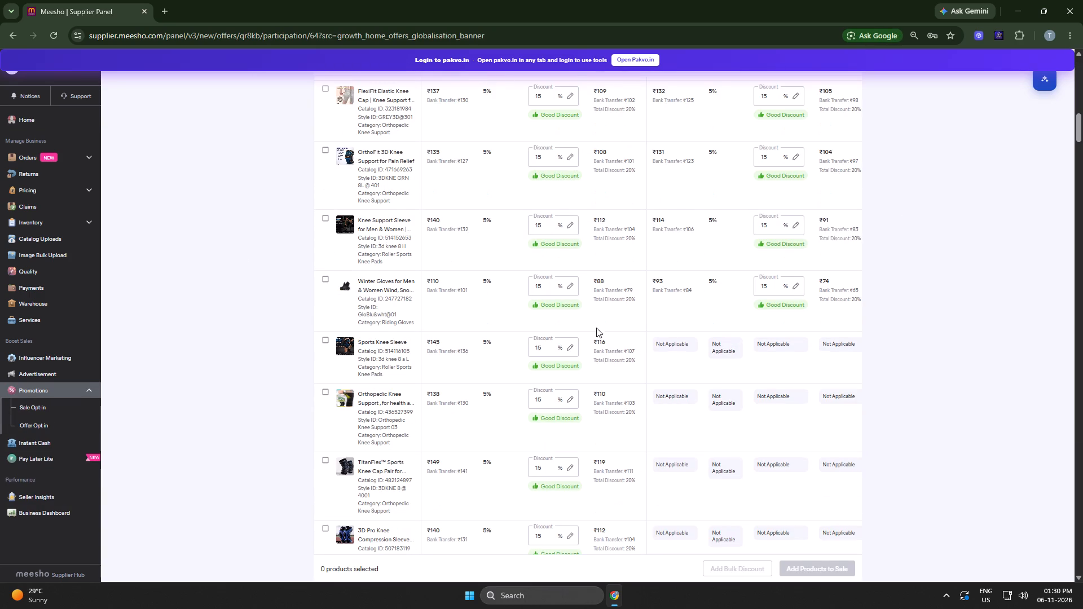
pyautogui.scroll(12, 510, 306)
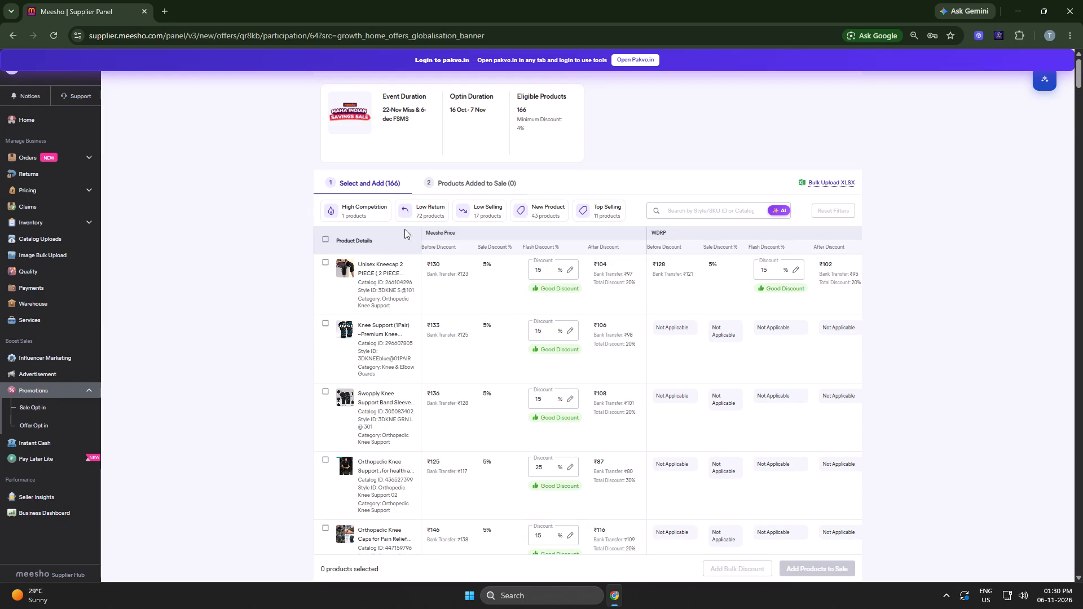
pyautogui.click(494, 180)
pyautogui.click(349, 184)
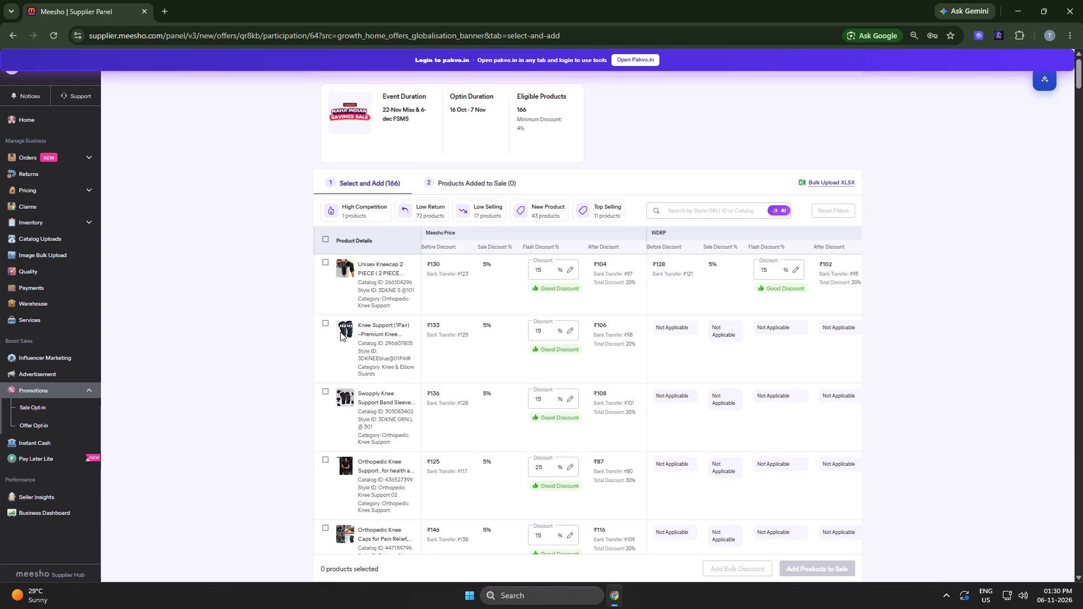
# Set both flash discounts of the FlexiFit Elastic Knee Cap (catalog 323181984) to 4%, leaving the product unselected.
pyautogui.scroll(-3, 340, 332)
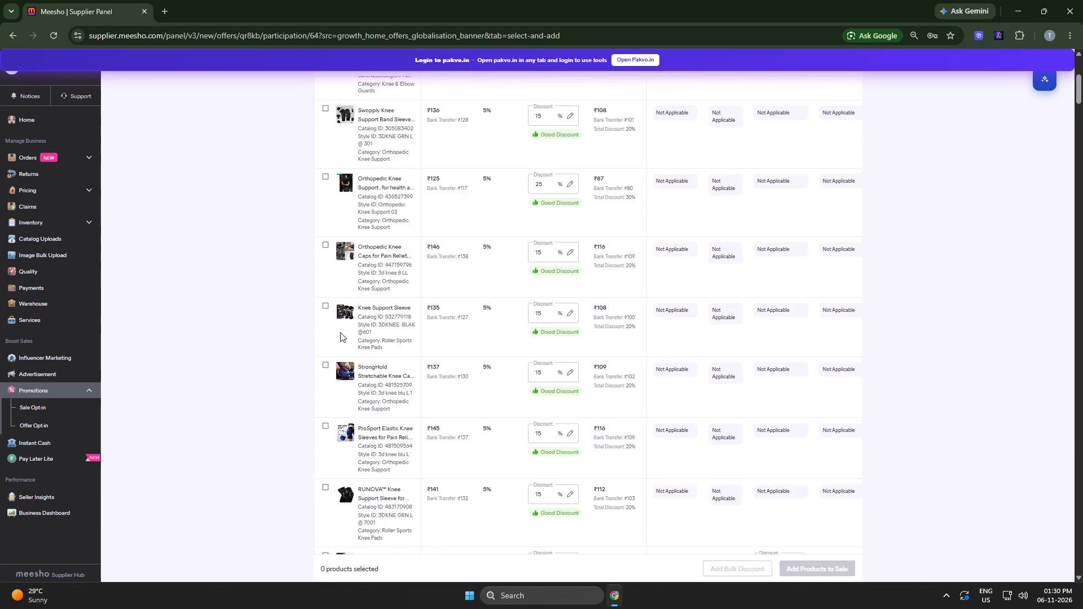
pyautogui.scroll(-4, 340, 332)
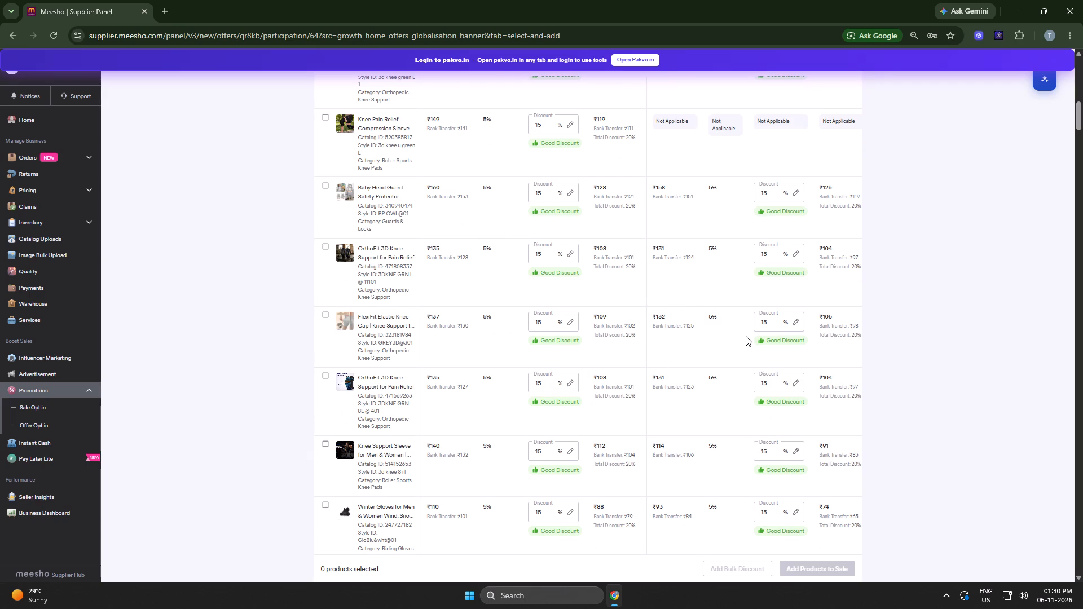
pyautogui.tripleClick(548, 319)
pyautogui.press('4')
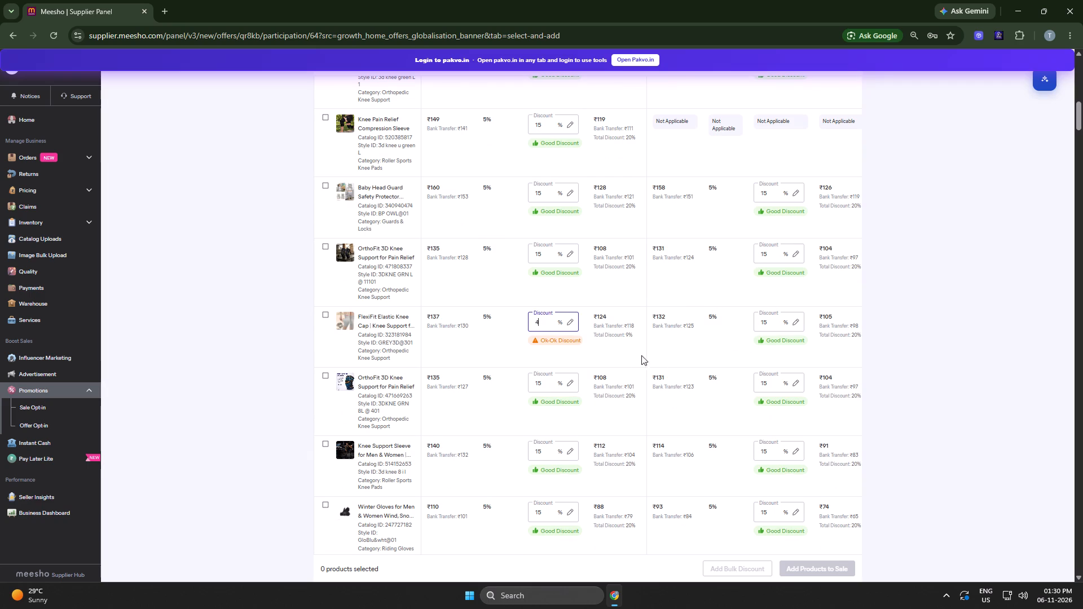
pyautogui.click(668, 351)
pyautogui.tripleClick(776, 323)
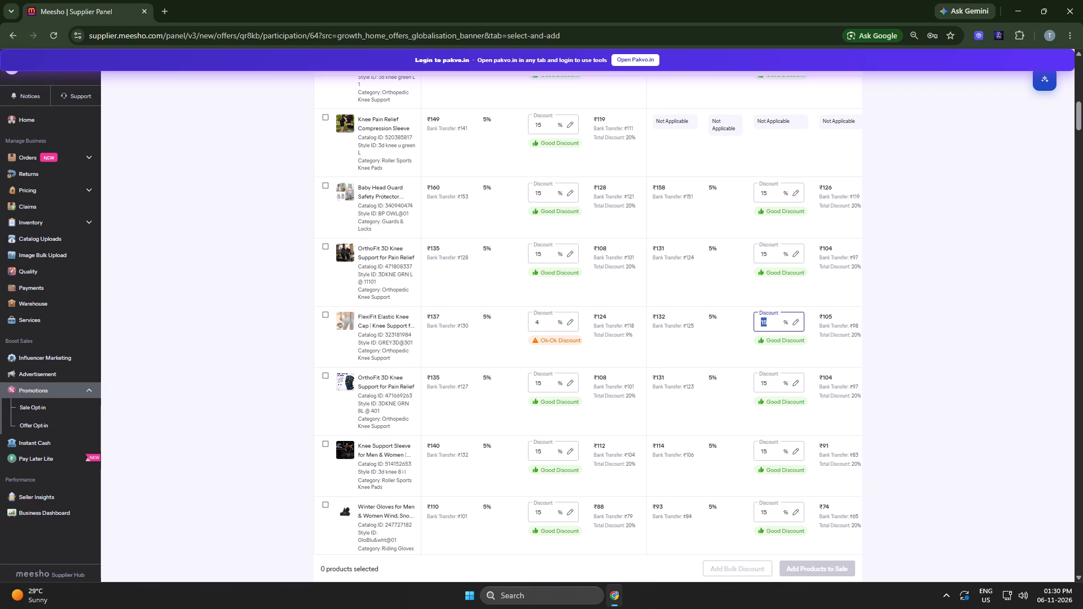
pyautogui.click(776, 323)
pyautogui.press('4')
pyautogui.click(724, 346)
pyautogui.click(324, 315)
pyautogui.click(324, 315)
# Look through the full list of eligible products and their flash discounts.
pyautogui.scroll(-20, 460, 372)
pyautogui.scroll(-3, 460, 372)
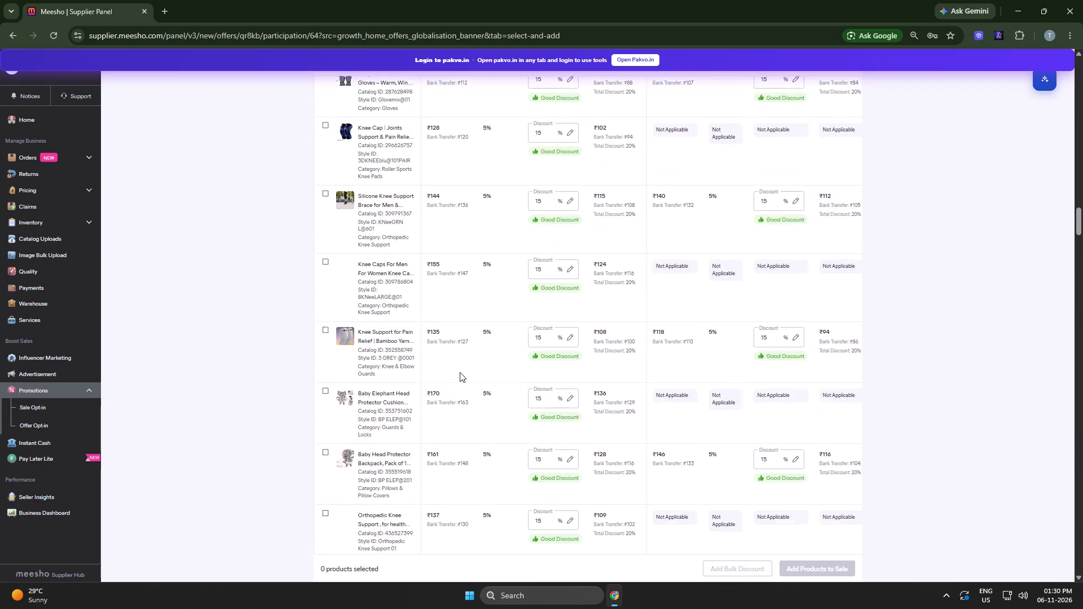
pyautogui.scroll(-20, 460, 372)
pyautogui.scroll(-13, 460, 372)
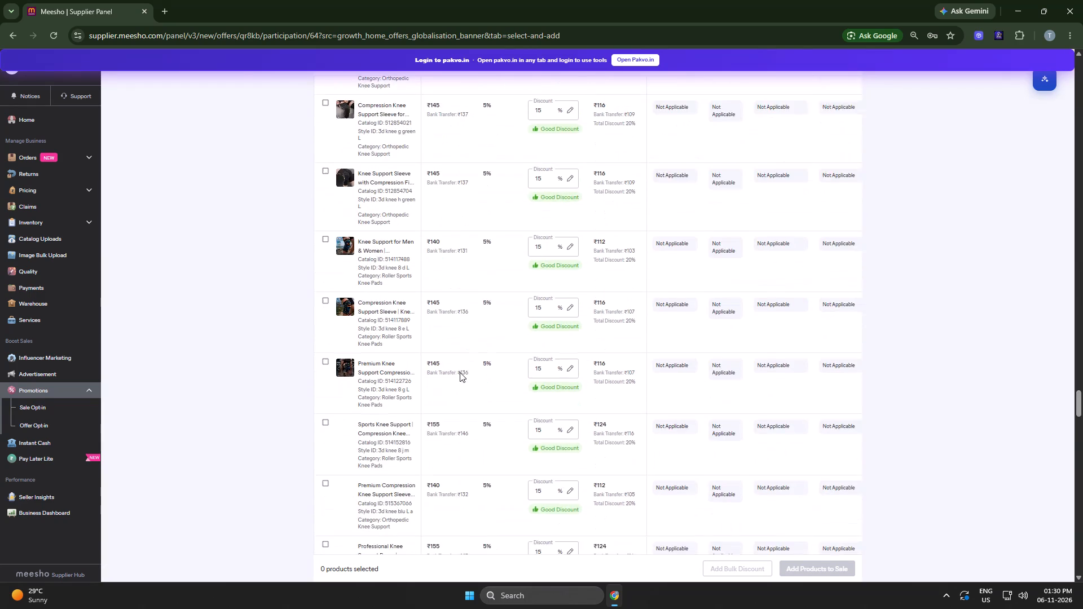
pyautogui.scroll(-20, 460, 372)
pyautogui.scroll(-13, 460, 372)
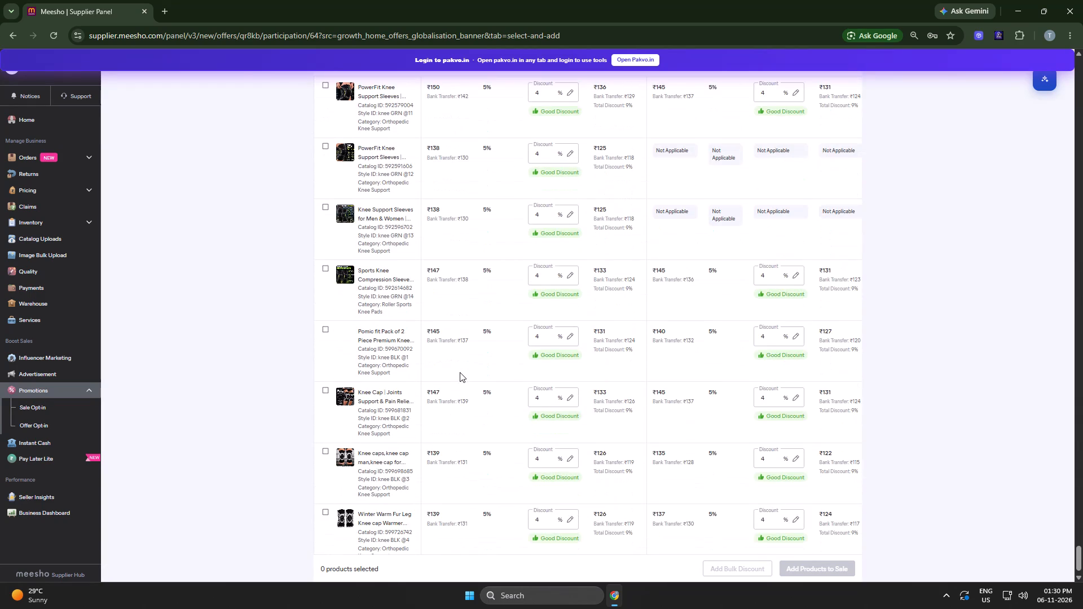
pyautogui.scroll(-7, 460, 372)
pyautogui.scroll(20, 529, 395)
pyautogui.scroll(11, 529, 395)
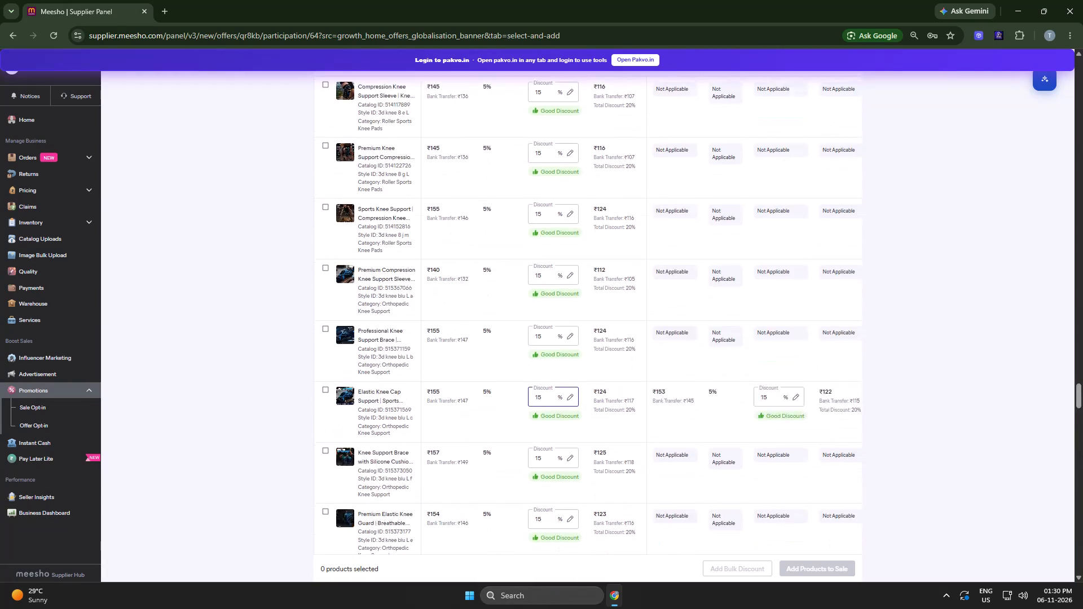
pyautogui.scroll(20, 533, 391)
pyautogui.scroll(20, 533, 391)
pyautogui.scroll(6, 533, 391)
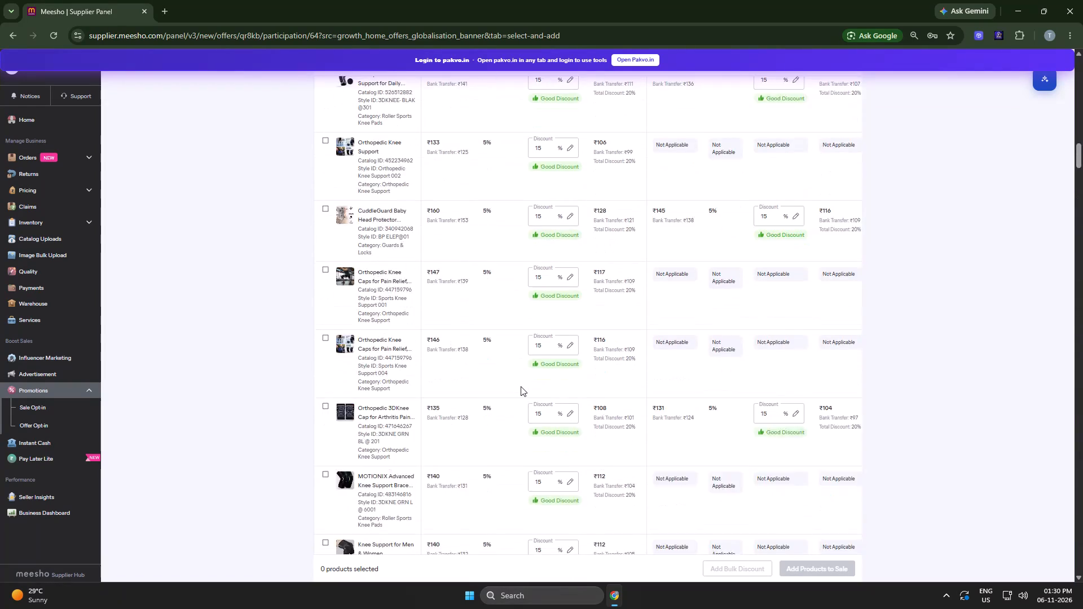
pyautogui.scroll(20, 521, 386)
pyautogui.scroll(6, 521, 386)
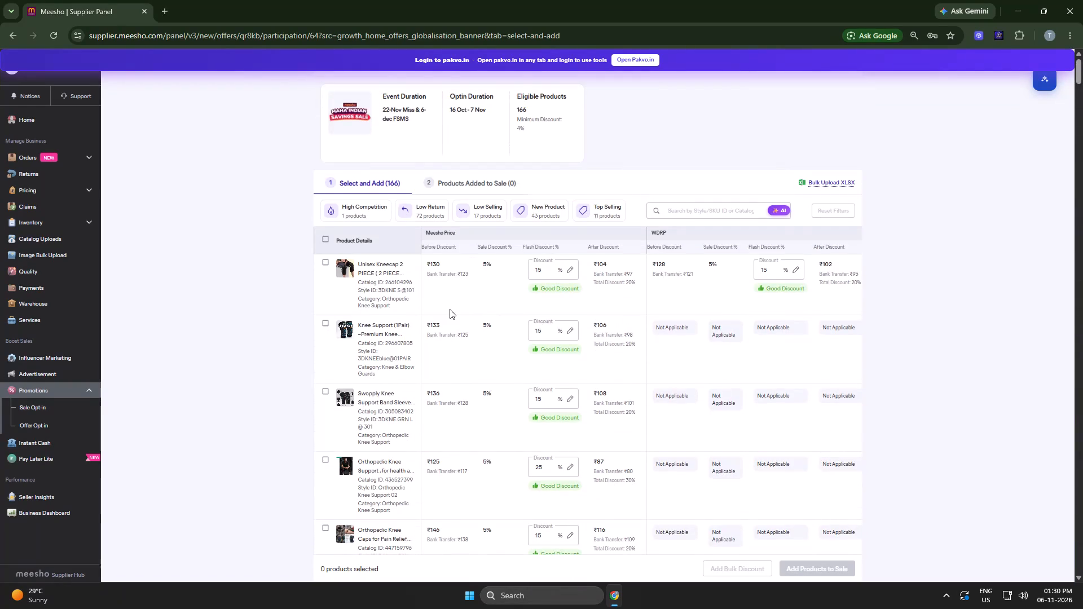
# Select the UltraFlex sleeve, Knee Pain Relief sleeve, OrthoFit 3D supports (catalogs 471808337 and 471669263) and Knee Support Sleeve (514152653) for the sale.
pyautogui.scroll(-5, 450, 309)
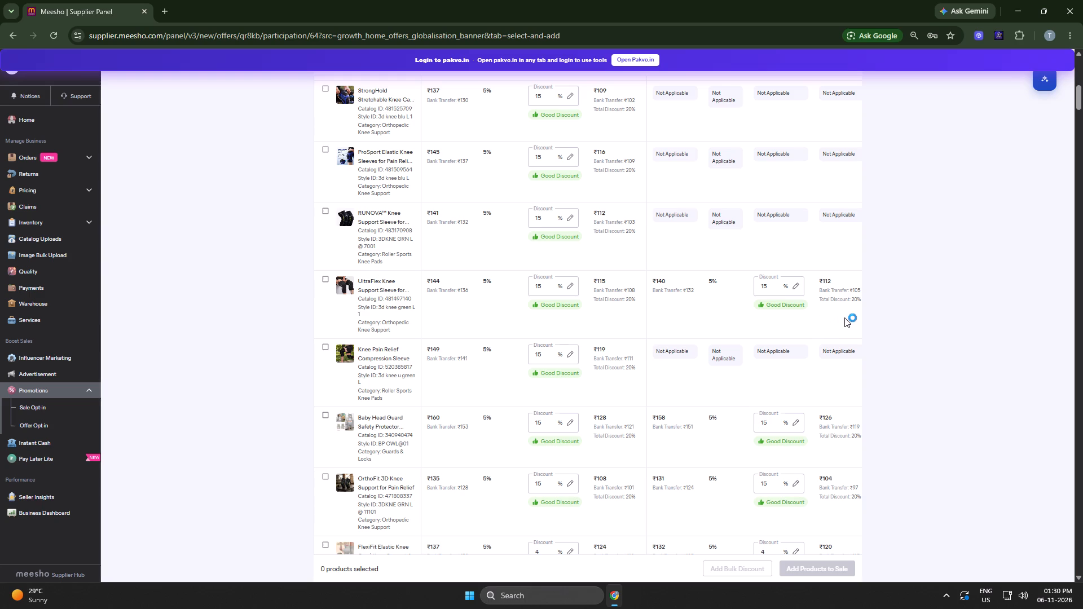
pyautogui.click(328, 273)
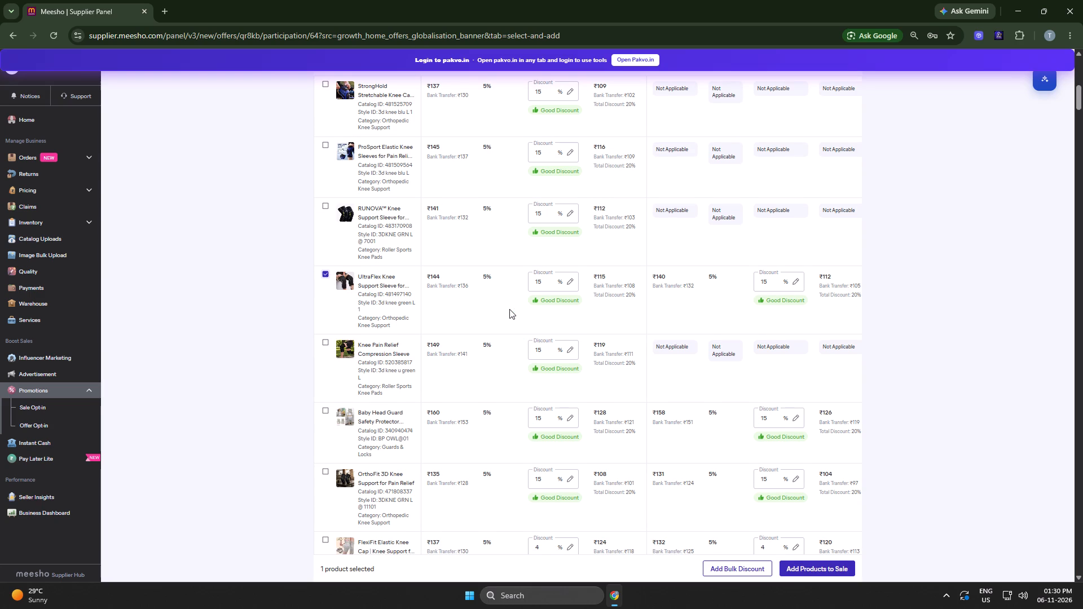
pyautogui.scroll(-1, 509, 309)
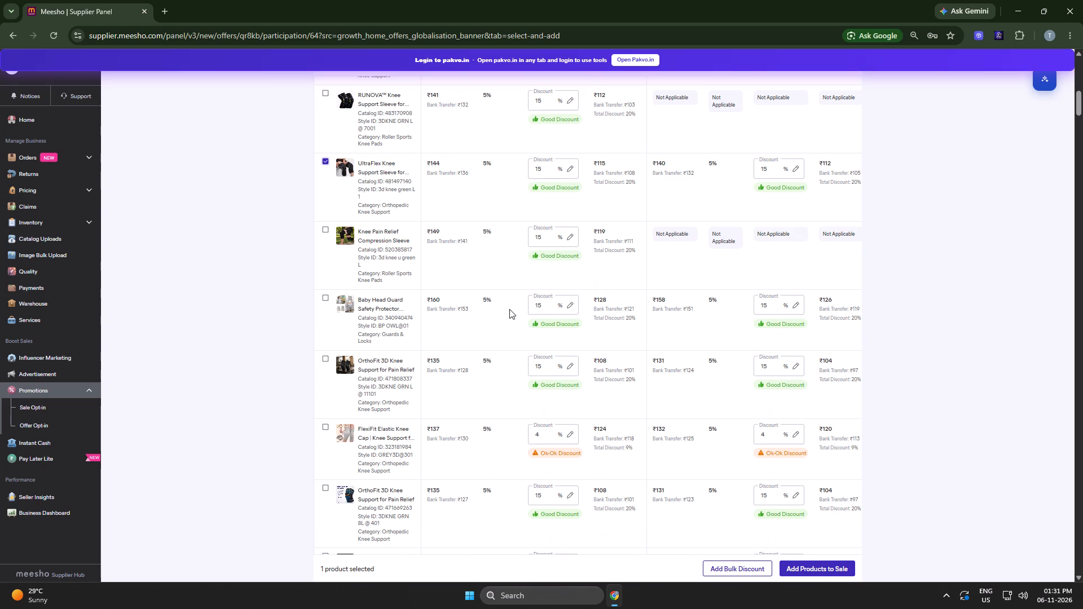
pyautogui.doubleClick(544, 240)
pyautogui.click(325, 231)
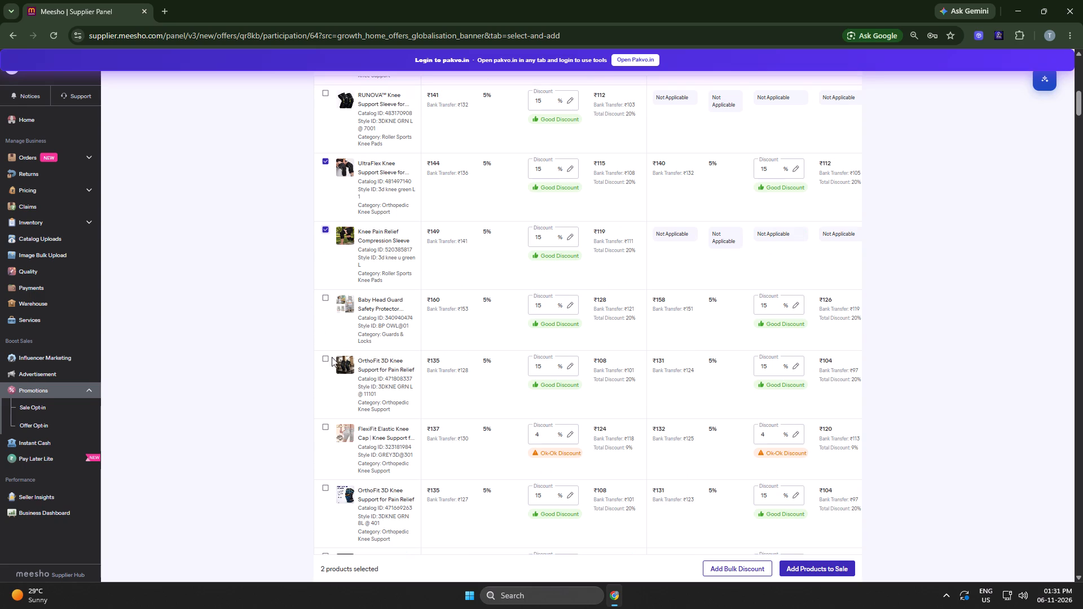
pyautogui.click(324, 363)
pyautogui.scroll(-1, 417, 329)
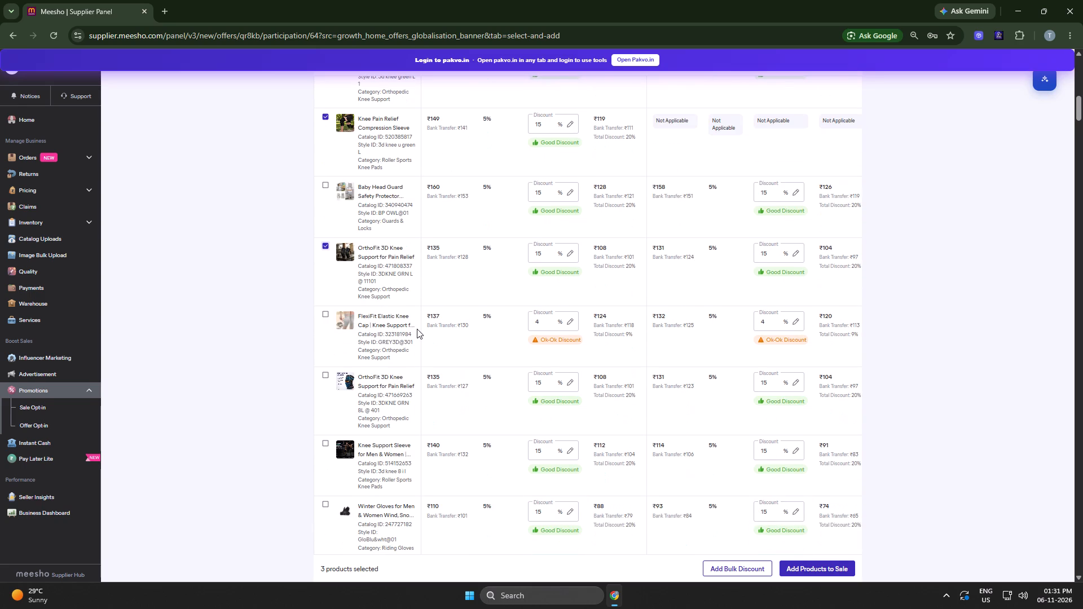
pyautogui.scroll(-1, 417, 329)
pyautogui.click(327, 261)
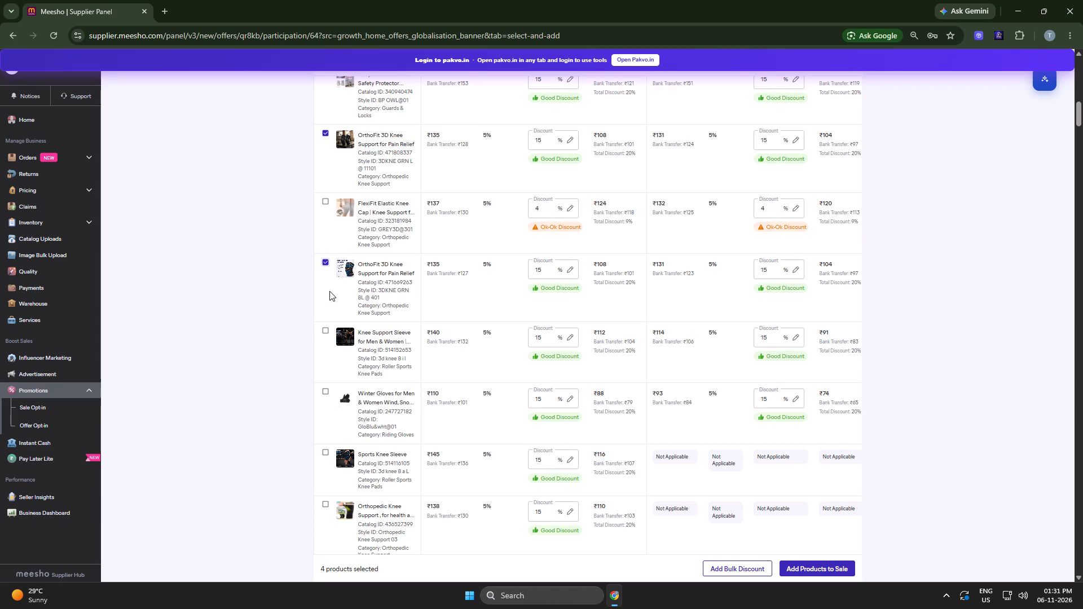
pyautogui.click(324, 330)
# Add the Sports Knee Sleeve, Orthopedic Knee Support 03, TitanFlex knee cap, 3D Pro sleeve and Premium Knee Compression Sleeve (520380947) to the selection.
pyautogui.scroll(-1, 373, 312)
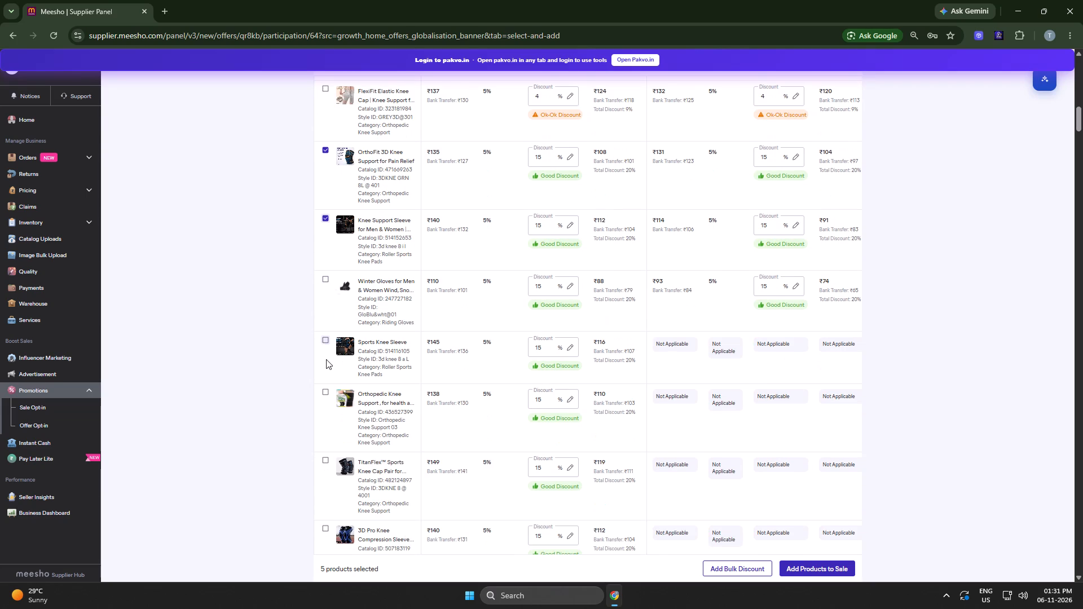
pyautogui.click(324, 339)
pyautogui.scroll(-1, 357, 342)
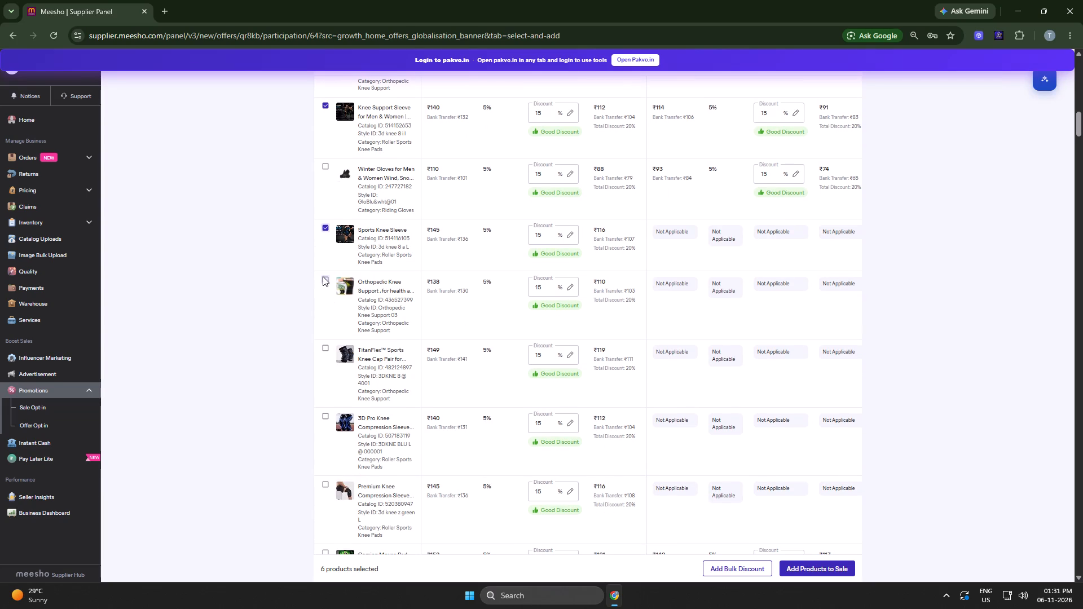
pyautogui.click(323, 276)
pyautogui.scroll(-1, 351, 327)
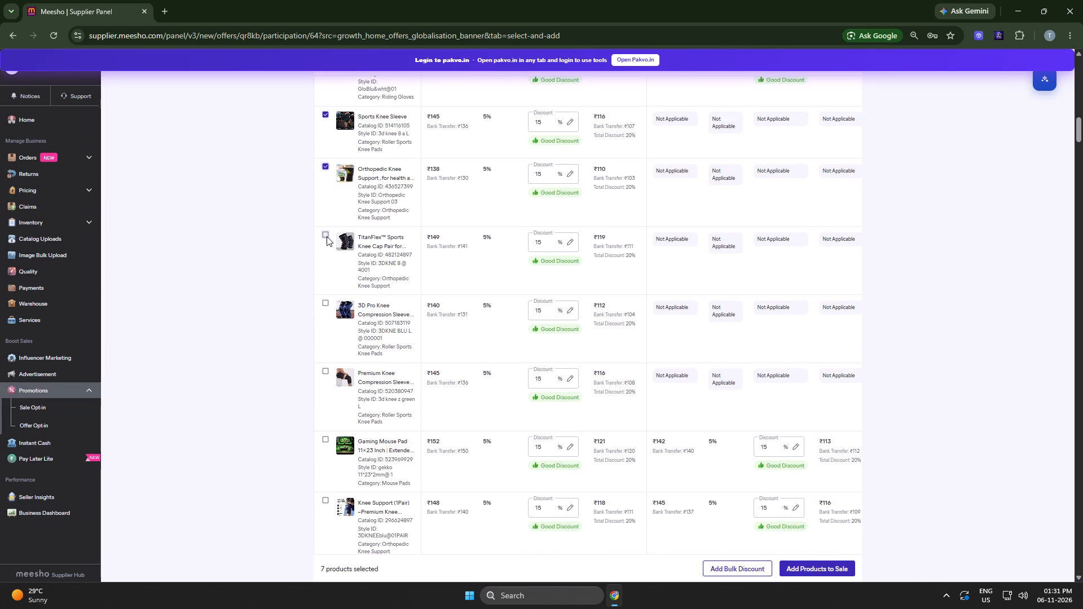
pyautogui.click(327, 236)
pyautogui.click(324, 303)
pyautogui.scroll(-1, 369, 294)
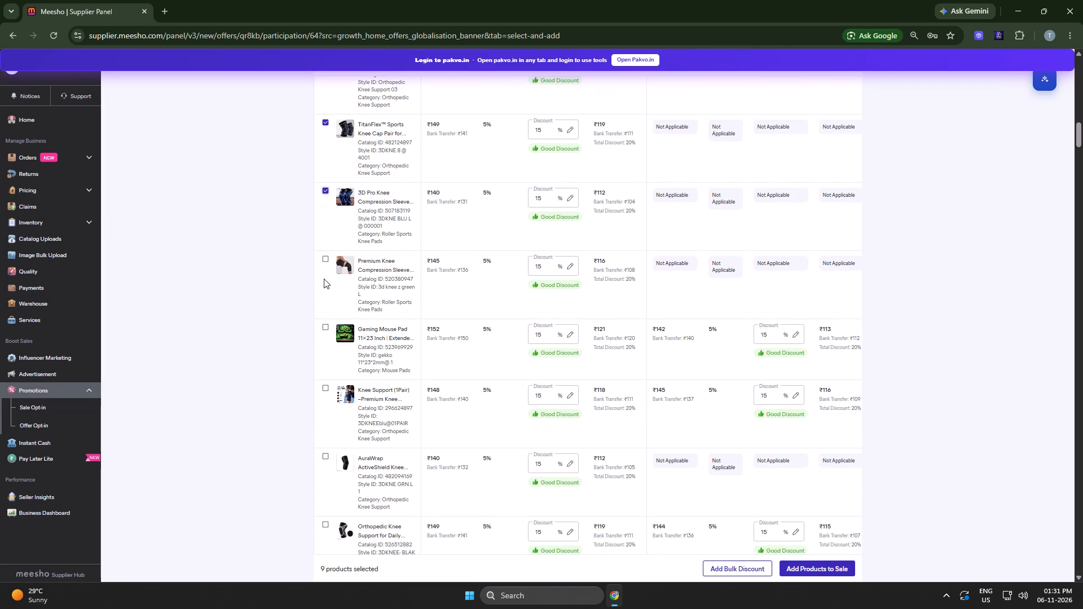
pyautogui.click(327, 261)
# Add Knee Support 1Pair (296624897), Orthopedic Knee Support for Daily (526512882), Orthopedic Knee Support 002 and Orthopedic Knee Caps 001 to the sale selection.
pyautogui.scroll(-1, 366, 273)
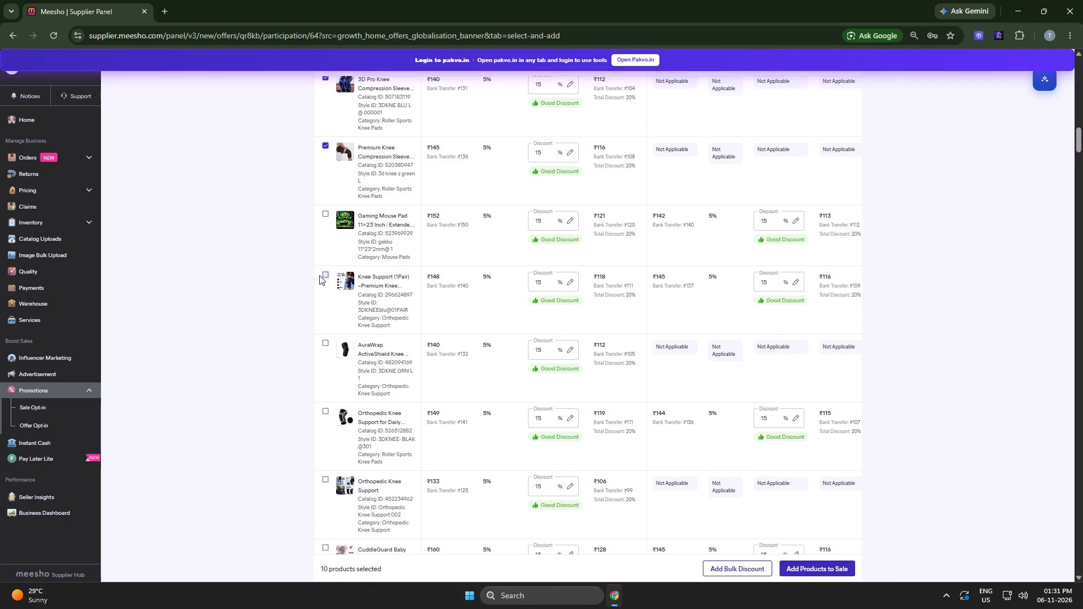
pyautogui.click(322, 276)
pyautogui.scroll(-1, 377, 280)
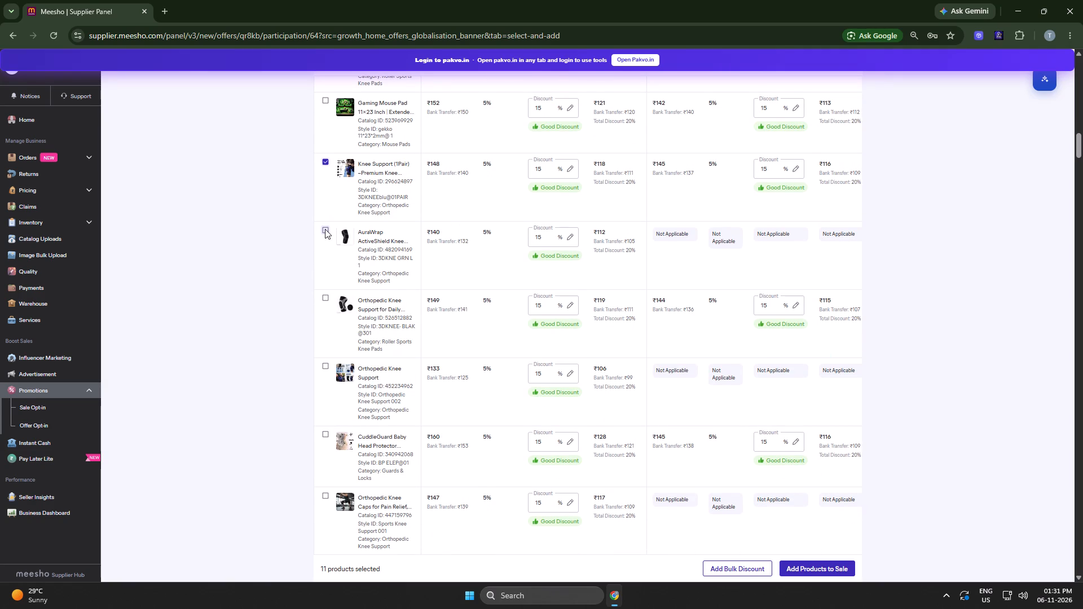
pyautogui.click(325, 229)
pyautogui.click(323, 232)
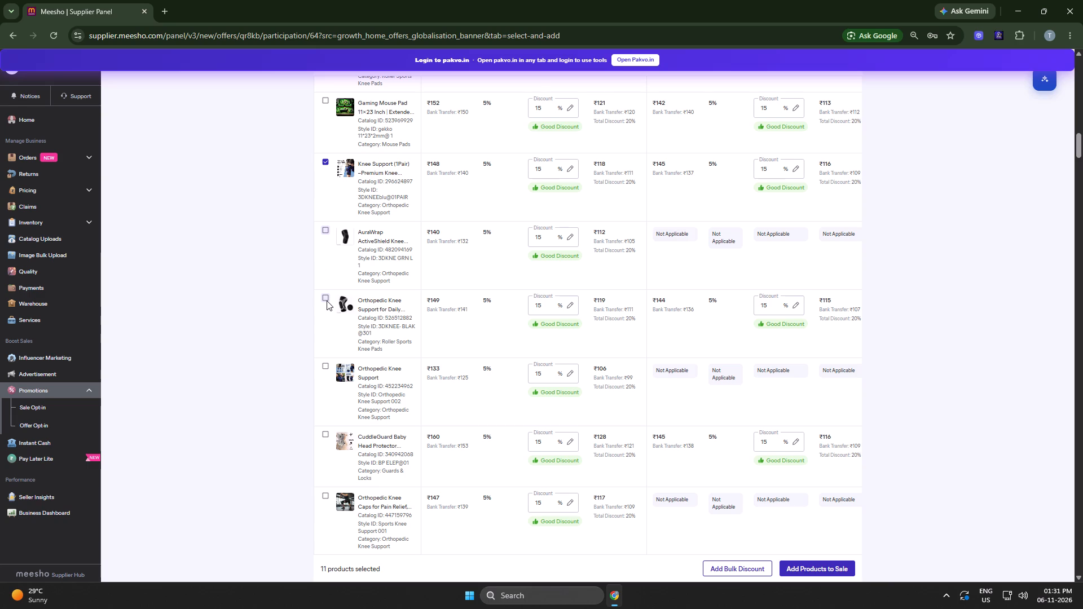
pyautogui.click(327, 301)
pyautogui.scroll(-1, 341, 306)
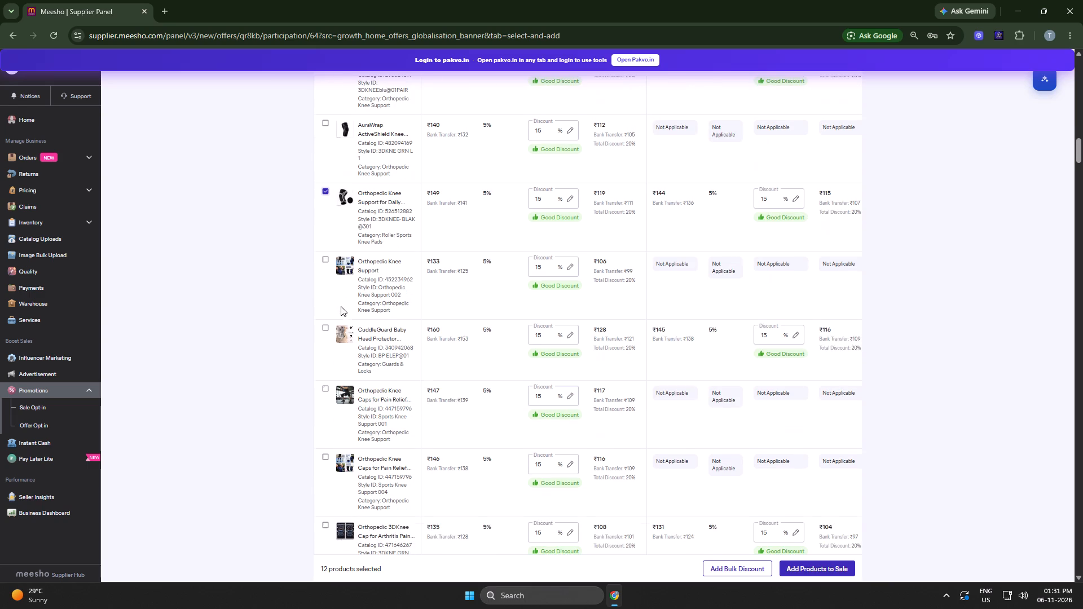
pyautogui.click(324, 250)
pyautogui.scroll(-1, 342, 294)
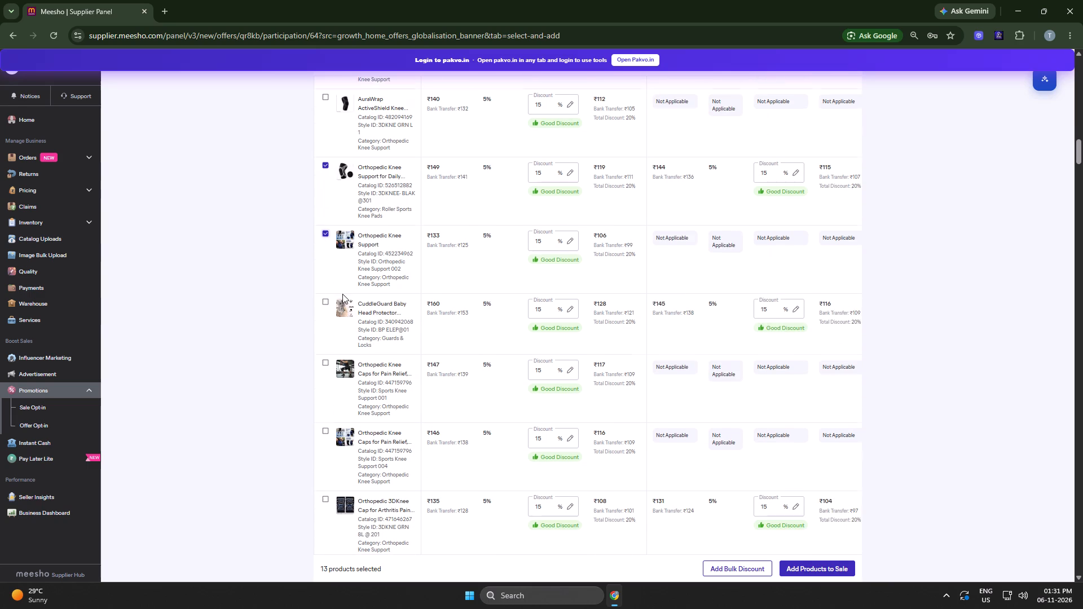
pyautogui.click(325, 271)
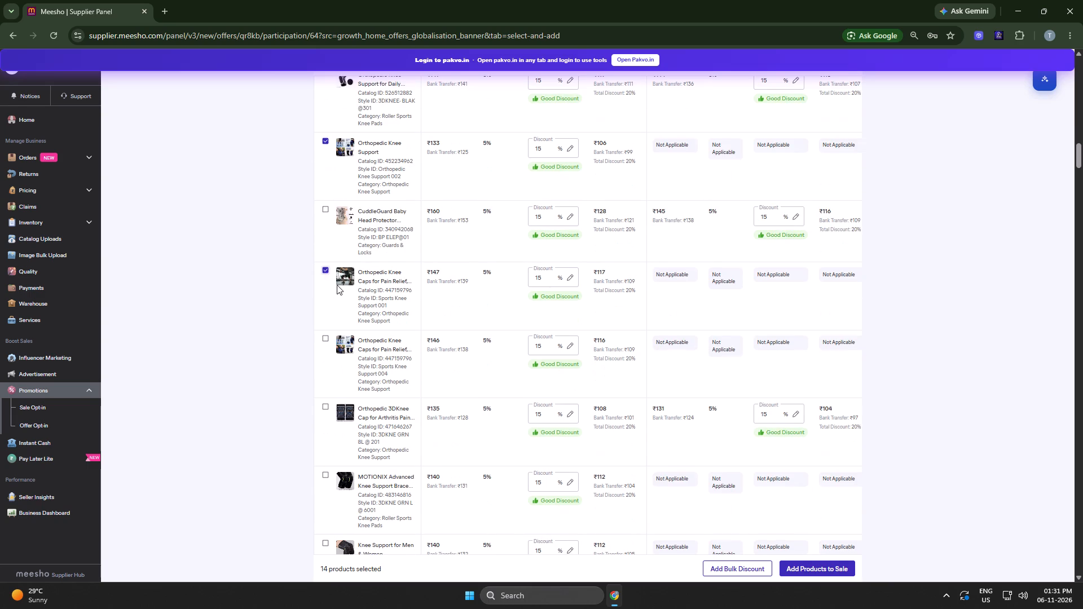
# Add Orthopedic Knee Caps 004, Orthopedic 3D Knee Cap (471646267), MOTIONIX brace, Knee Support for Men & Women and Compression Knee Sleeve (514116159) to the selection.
pyautogui.scroll(-1, 337, 286)
pyautogui.click(324, 227)
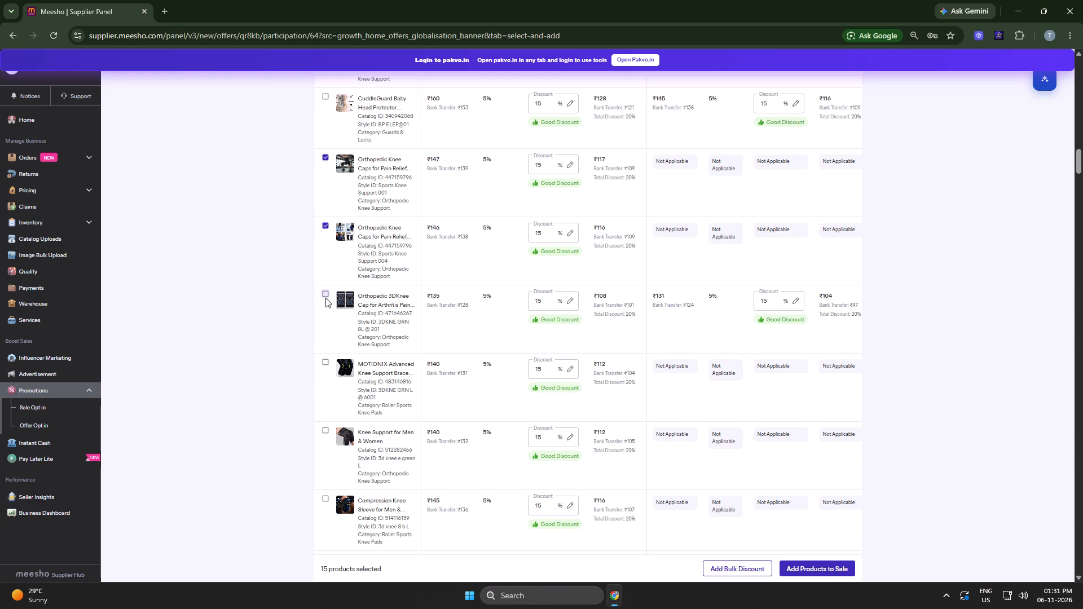
pyautogui.click(325, 298)
pyautogui.click(328, 360)
pyautogui.scroll(-1, 355, 314)
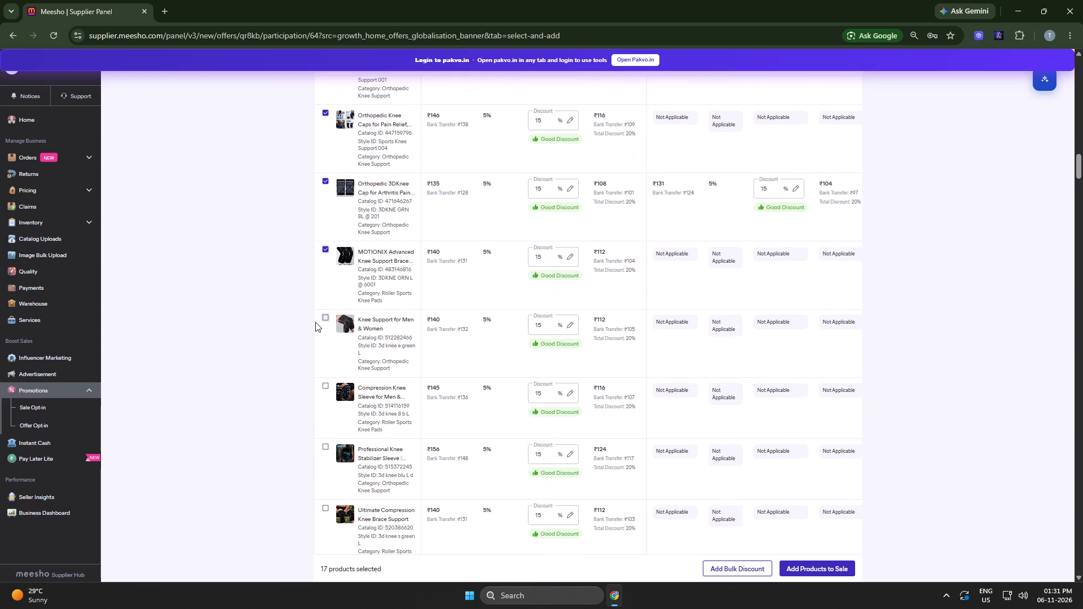
pyautogui.click(324, 317)
pyautogui.click(324, 387)
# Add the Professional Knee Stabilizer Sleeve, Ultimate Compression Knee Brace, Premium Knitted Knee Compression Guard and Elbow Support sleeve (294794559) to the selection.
pyautogui.scroll(-1, 350, 322)
pyautogui.click(331, 334)
pyautogui.click(329, 333)
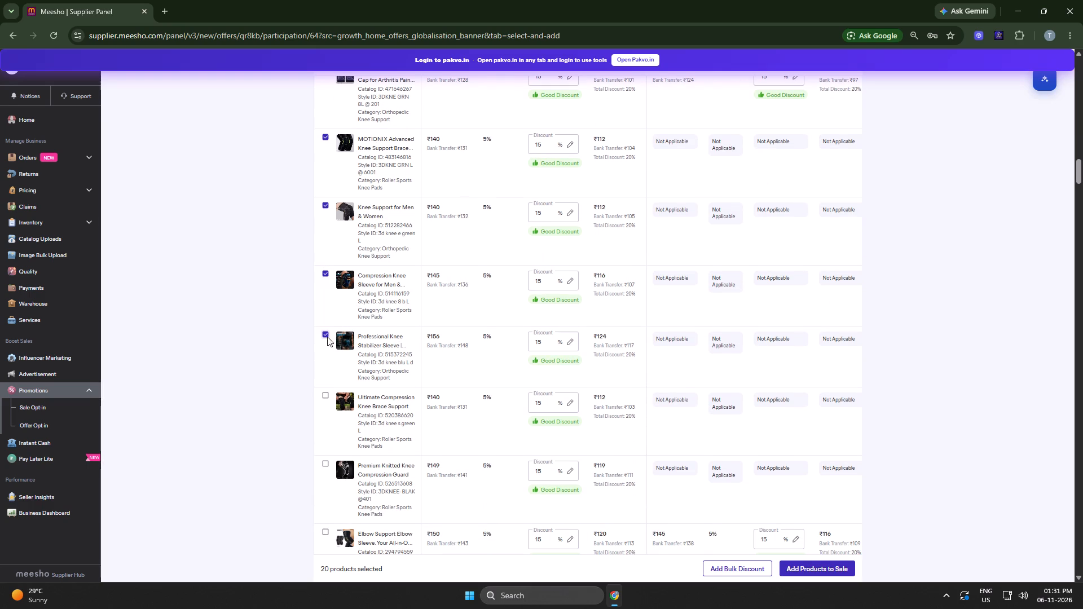
pyautogui.click(325, 395)
pyautogui.scroll(-1, 337, 335)
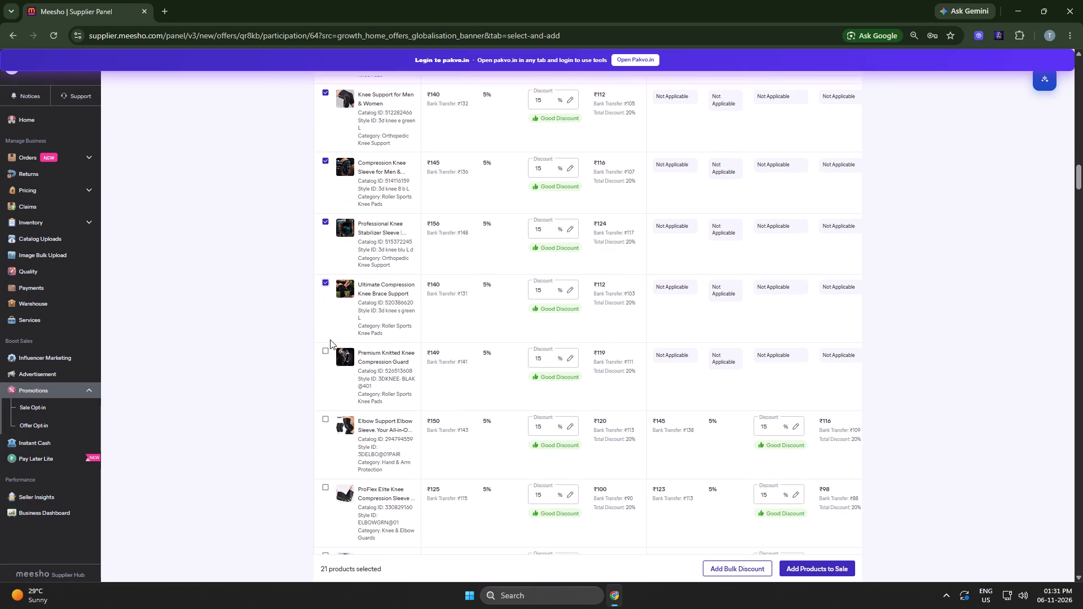
pyautogui.click(323, 350)
pyautogui.click(324, 416)
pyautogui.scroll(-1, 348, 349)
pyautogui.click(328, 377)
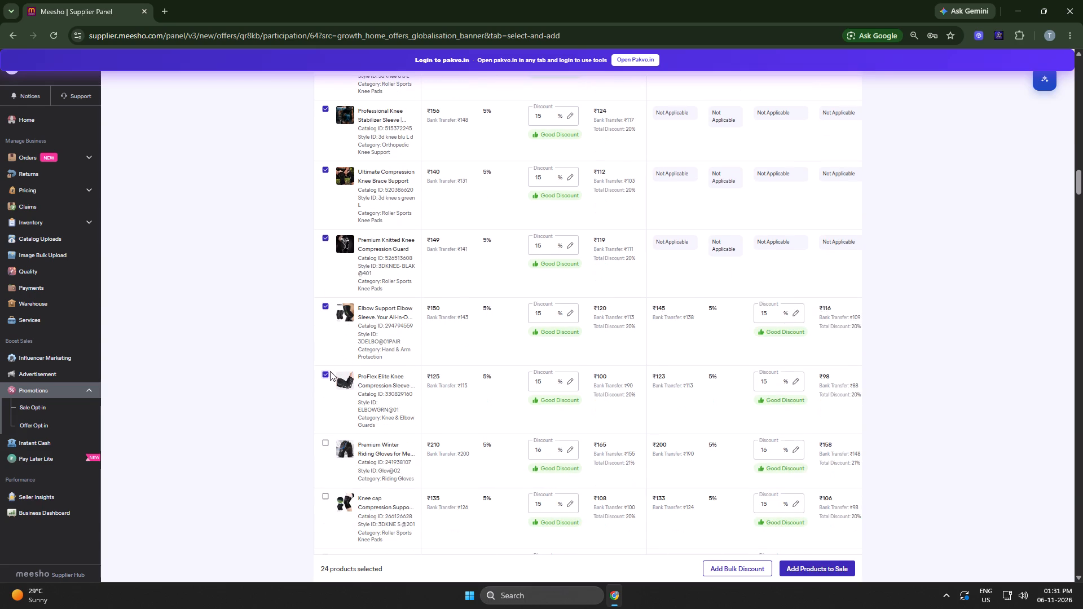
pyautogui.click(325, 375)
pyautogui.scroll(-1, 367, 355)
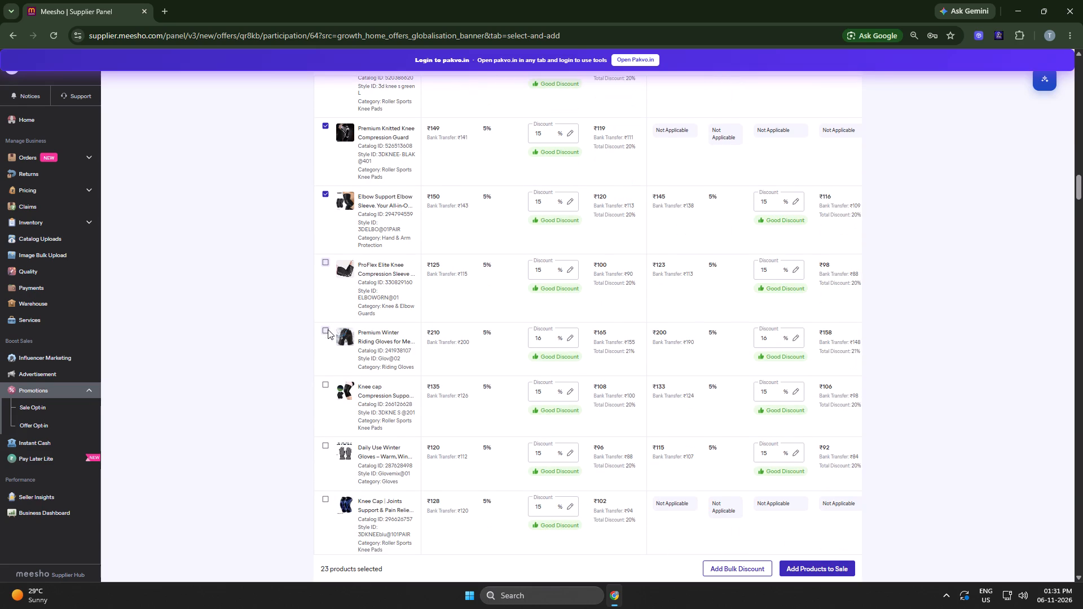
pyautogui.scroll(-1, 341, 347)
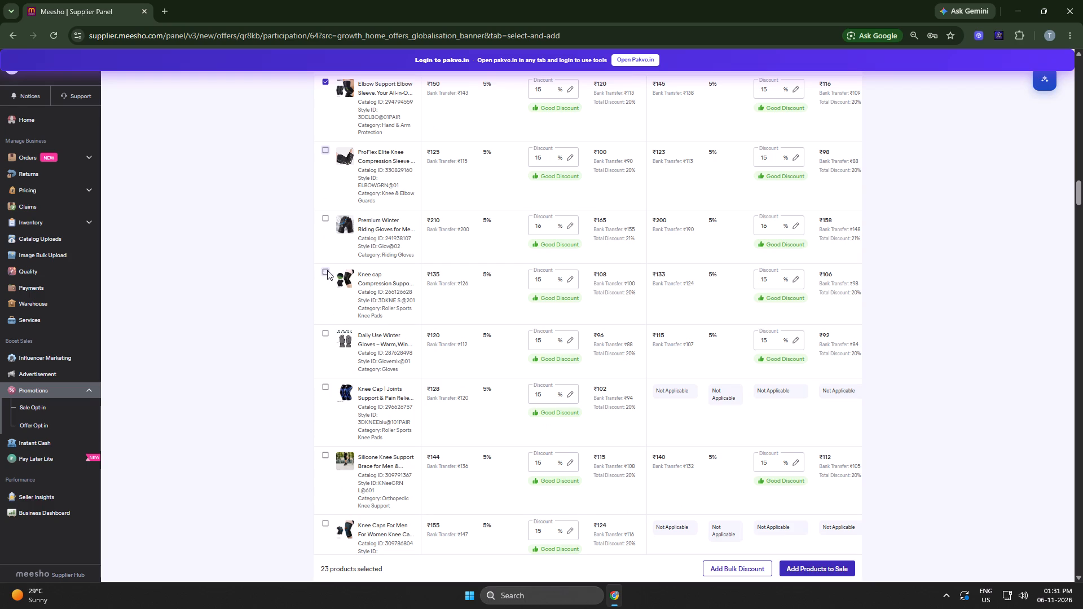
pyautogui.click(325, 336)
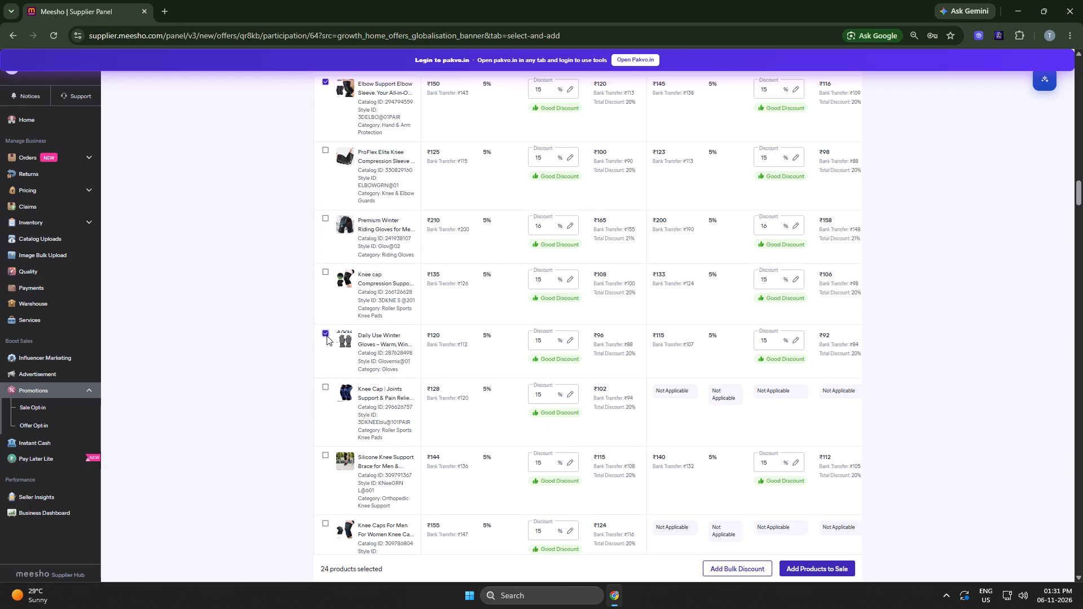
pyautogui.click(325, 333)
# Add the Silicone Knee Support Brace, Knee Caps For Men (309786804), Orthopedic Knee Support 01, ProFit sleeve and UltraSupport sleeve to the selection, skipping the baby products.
pyautogui.scroll(-1, 345, 333)
pyautogui.scroll(-1, 325, 292)
pyautogui.click(327, 231)
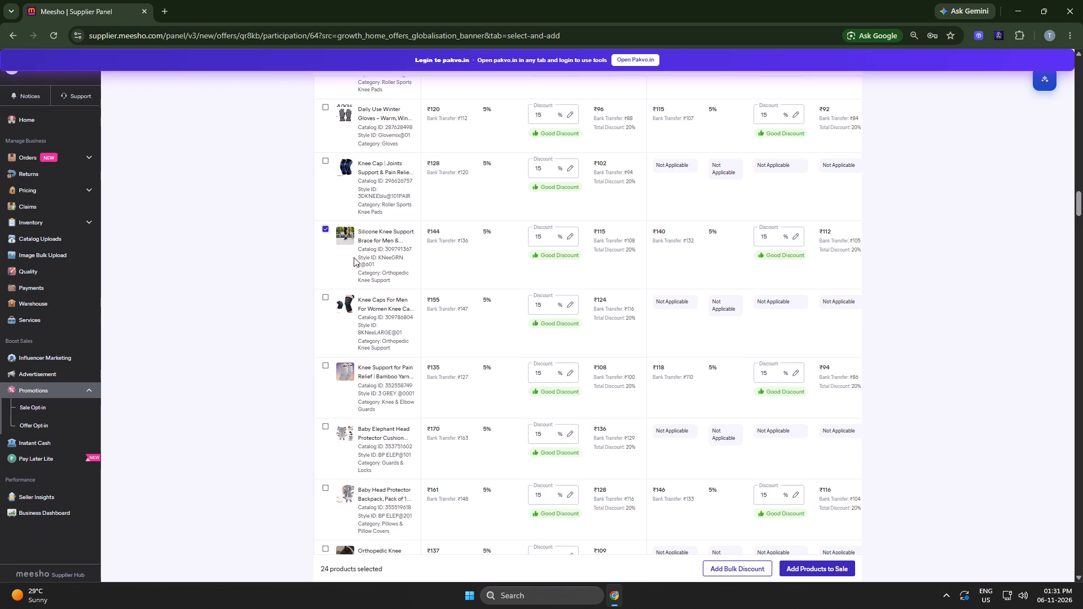
pyautogui.scroll(-1, 354, 257)
pyautogui.click(326, 182)
pyautogui.scroll(-1, 353, 241)
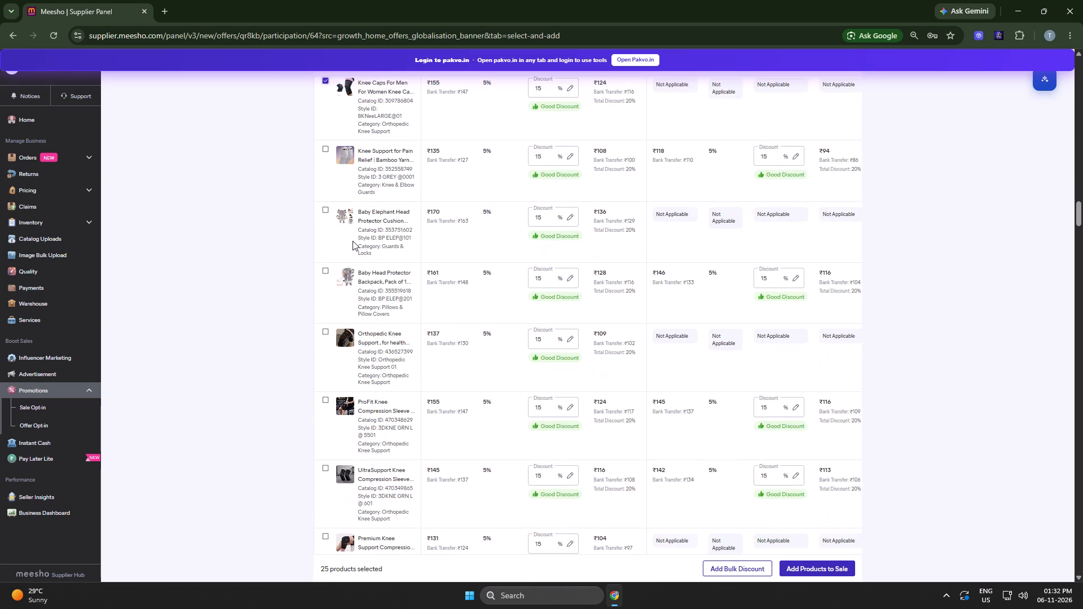
pyautogui.scroll(-1, 330, 294)
pyautogui.click(323, 211)
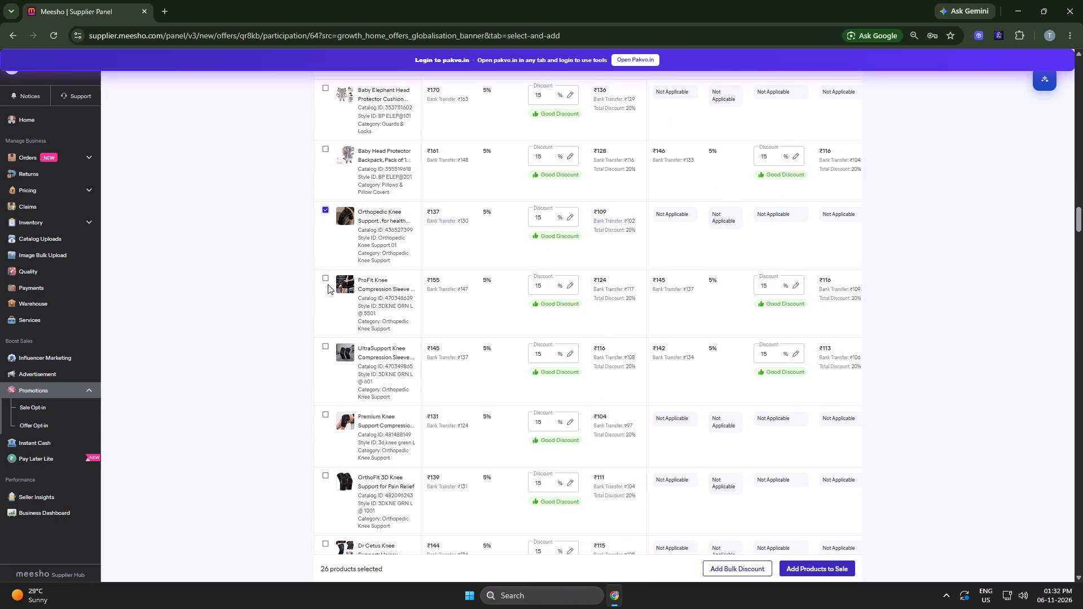
pyautogui.click(323, 279)
pyautogui.click(324, 345)
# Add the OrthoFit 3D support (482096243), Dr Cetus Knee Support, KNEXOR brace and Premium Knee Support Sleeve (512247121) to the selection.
pyautogui.scroll(-1, 341, 364)
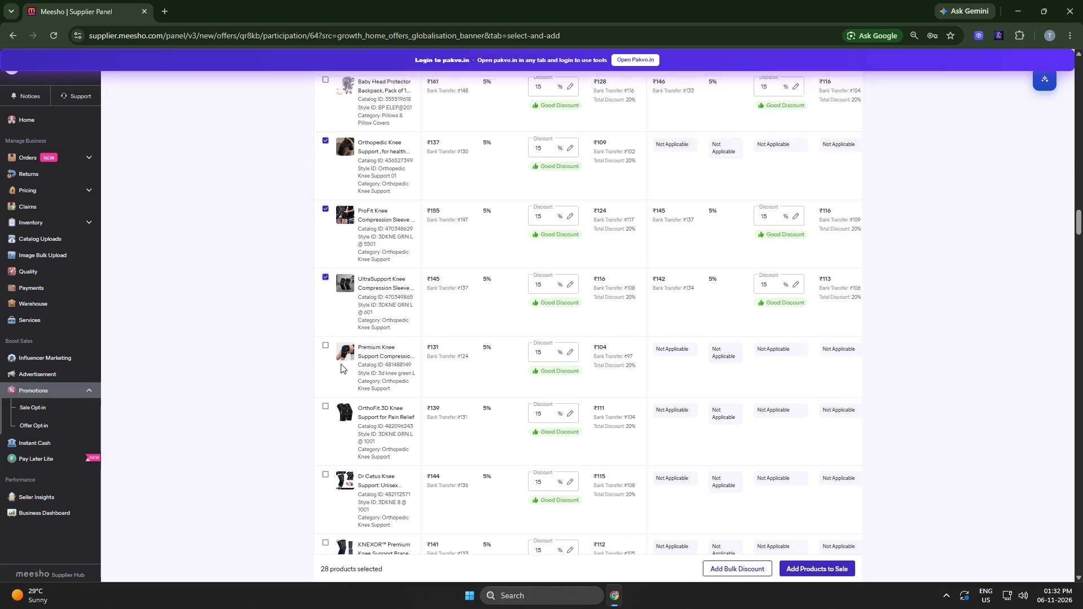
pyautogui.scroll(-1, 328, 352)
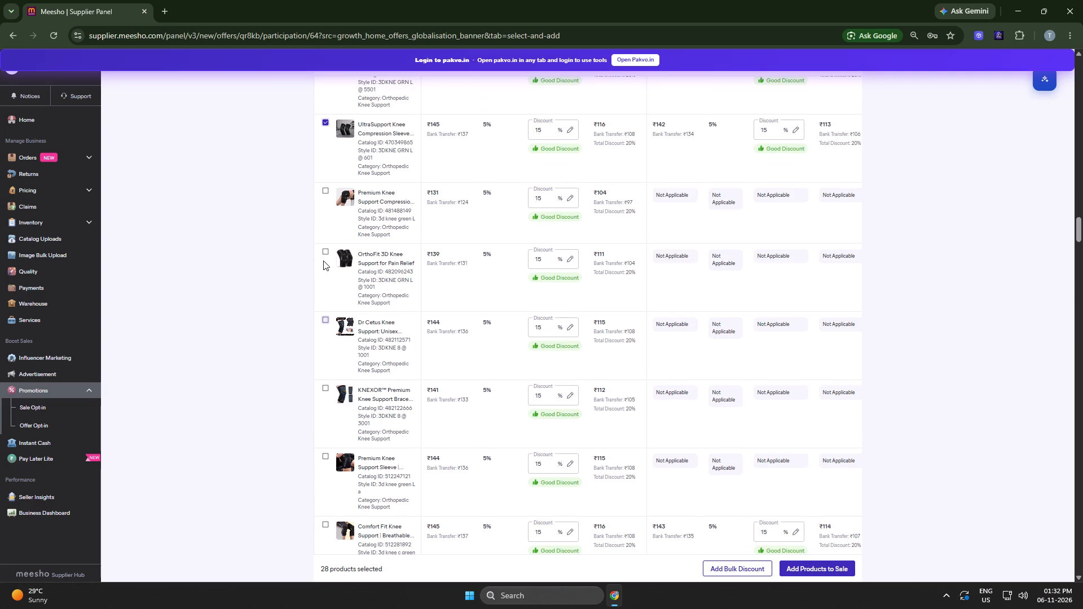
pyautogui.click(324, 254)
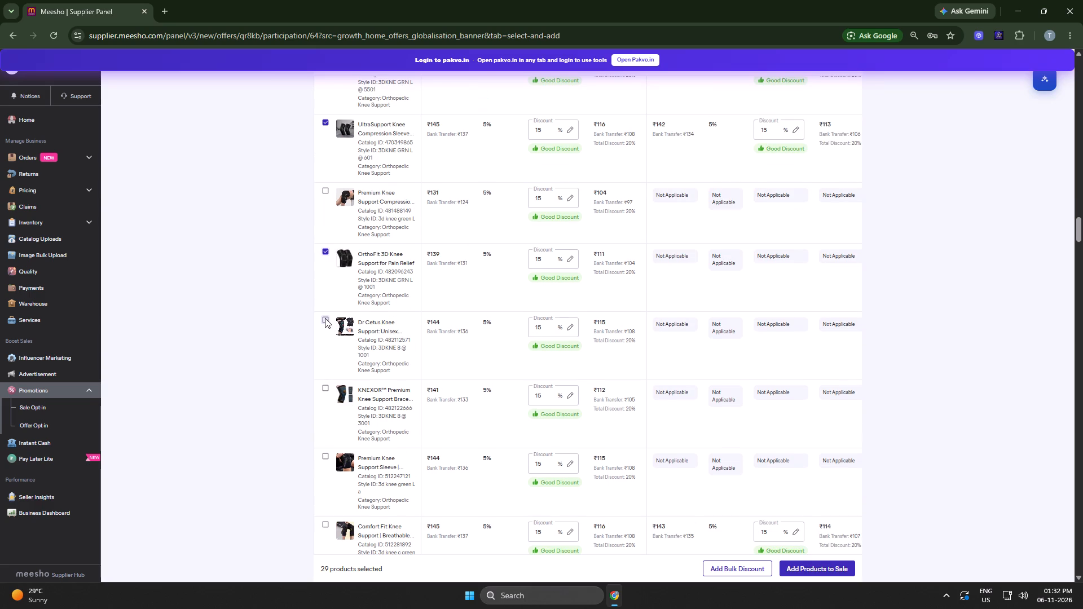
pyautogui.click(325, 318)
pyautogui.click(325, 386)
pyautogui.scroll(-1, 331, 383)
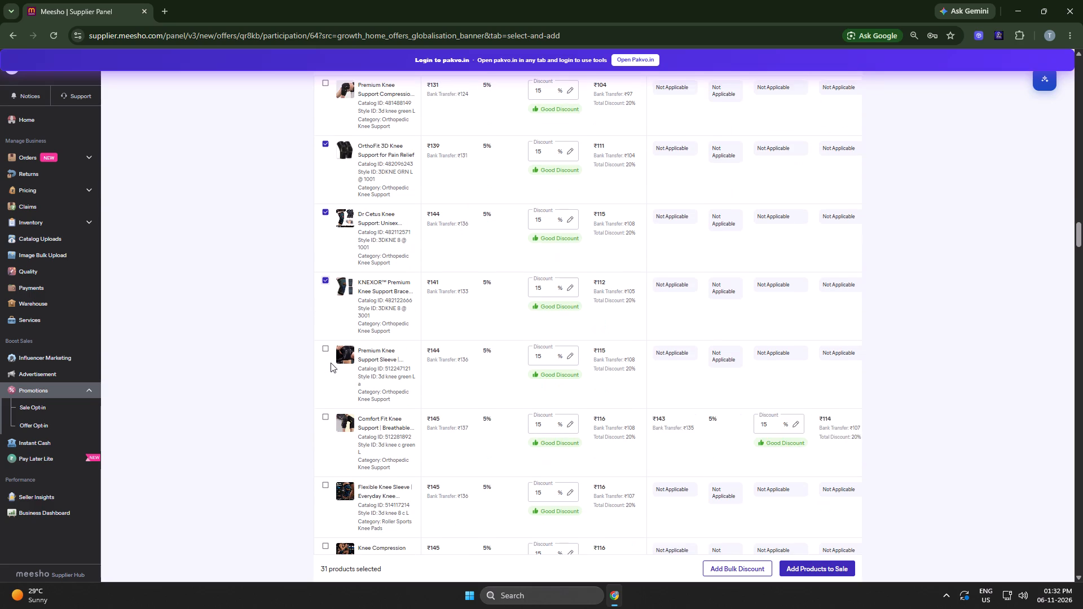
pyautogui.click(328, 345)
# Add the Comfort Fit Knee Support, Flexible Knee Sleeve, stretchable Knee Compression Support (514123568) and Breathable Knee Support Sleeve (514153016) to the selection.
pyautogui.scroll(-1, 349, 364)
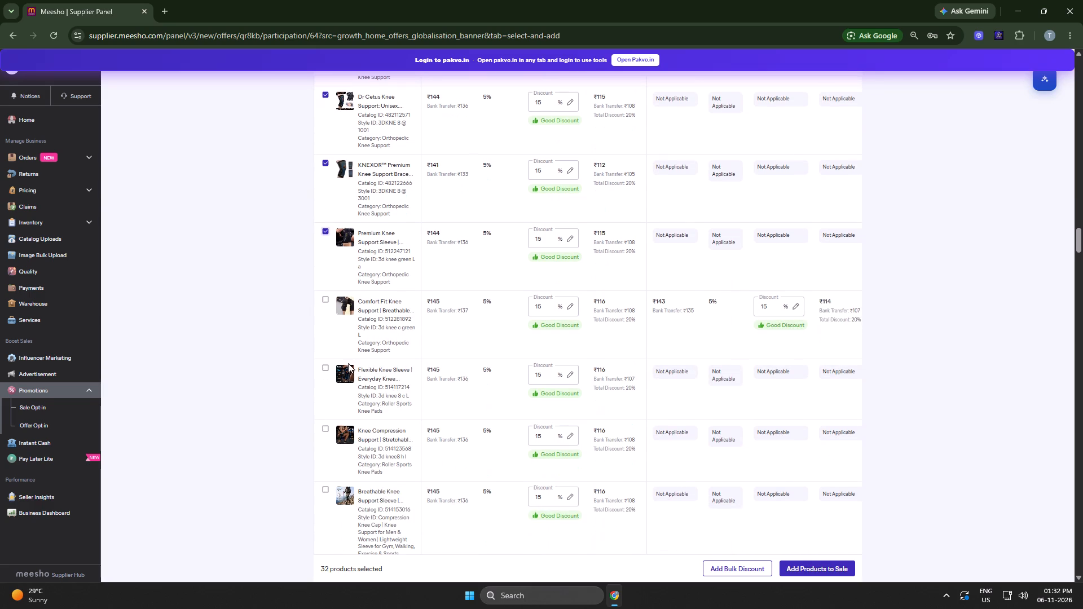
pyautogui.click(324, 297)
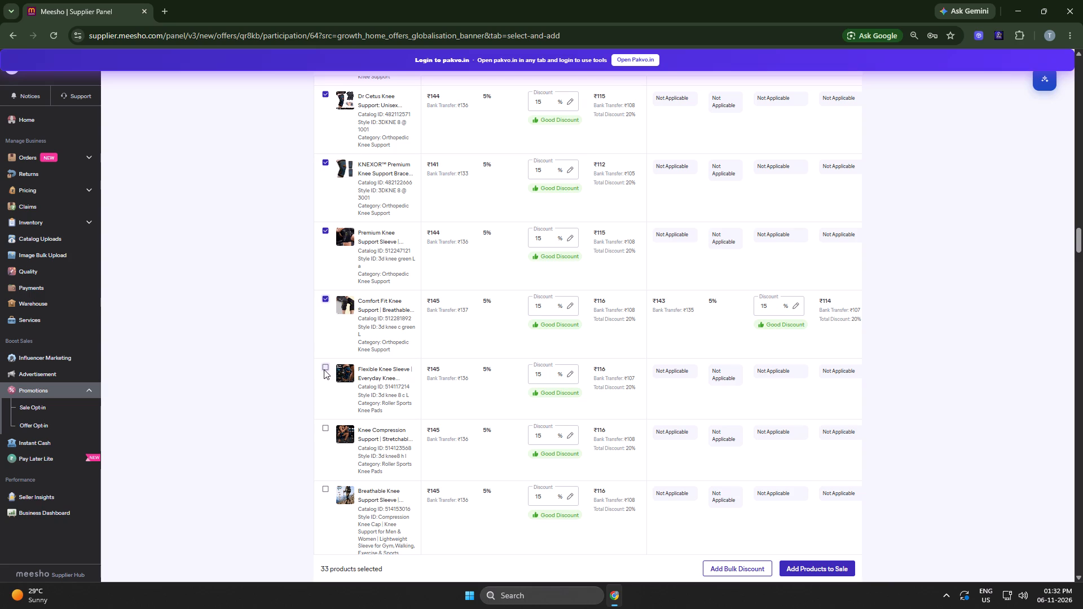
pyautogui.click(324, 368)
pyautogui.click(327, 428)
pyautogui.scroll(-1, 340, 386)
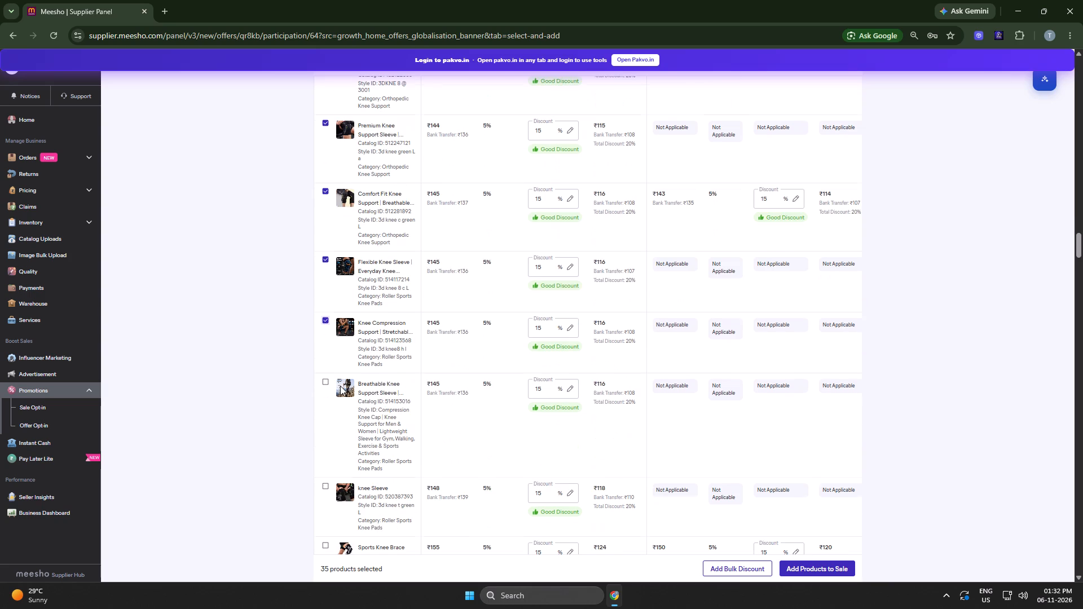
pyautogui.click(325, 378)
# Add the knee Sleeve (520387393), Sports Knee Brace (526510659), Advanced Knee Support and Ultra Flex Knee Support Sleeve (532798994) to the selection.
pyautogui.scroll(-1, 330, 378)
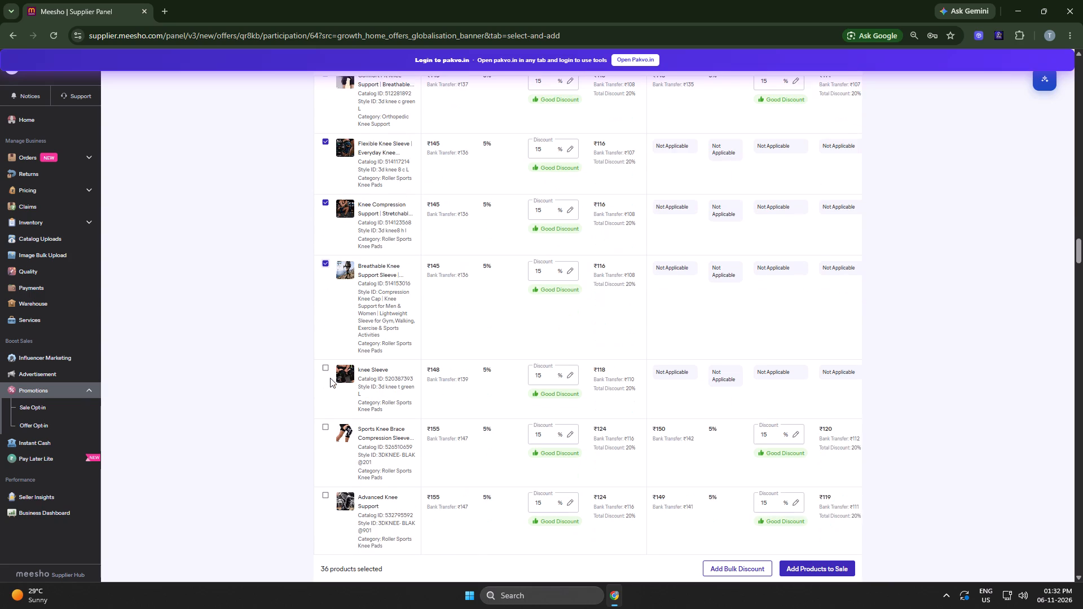
pyautogui.click(326, 369)
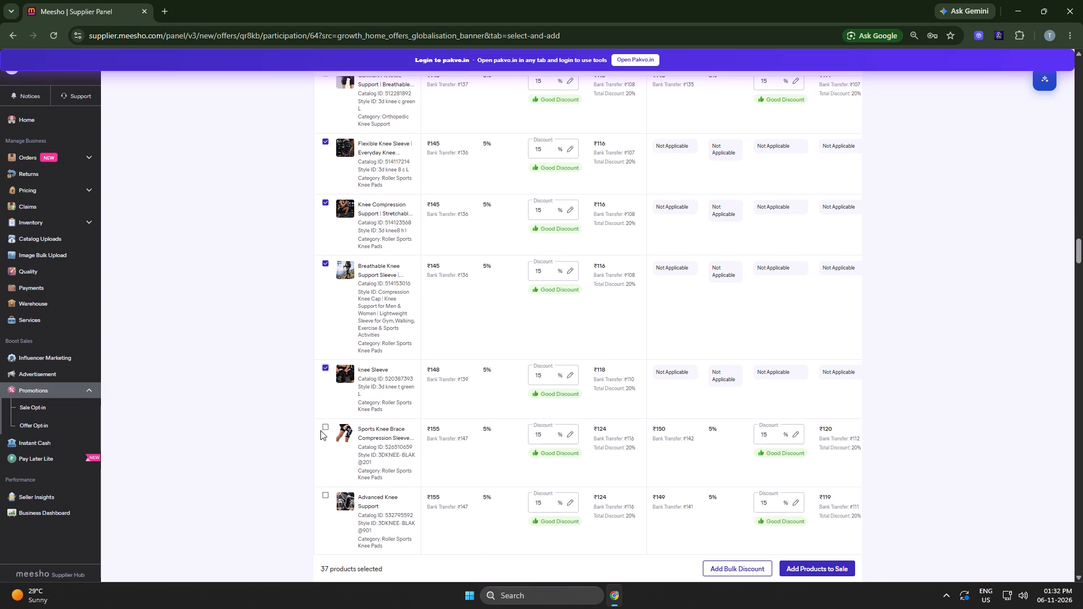
pyautogui.click(323, 429)
pyautogui.scroll(-1, 334, 405)
pyautogui.click(325, 379)
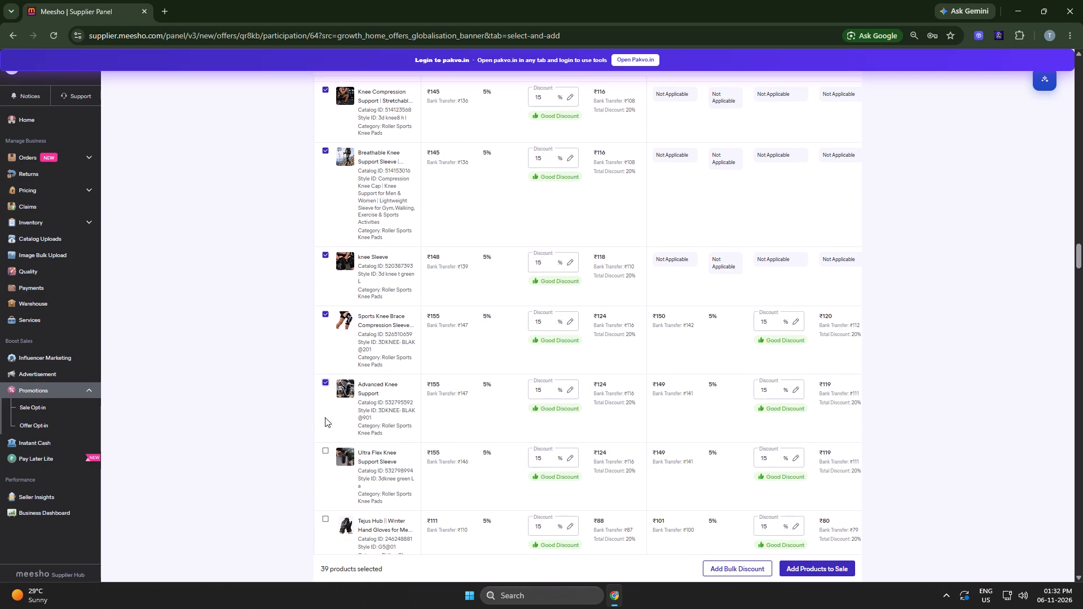
pyautogui.click(325, 448)
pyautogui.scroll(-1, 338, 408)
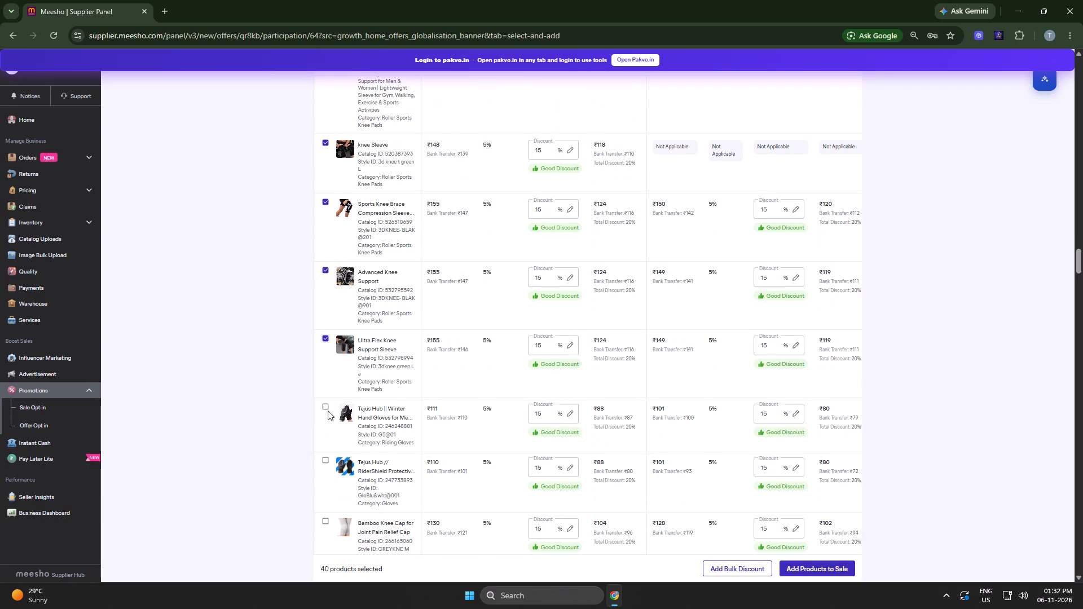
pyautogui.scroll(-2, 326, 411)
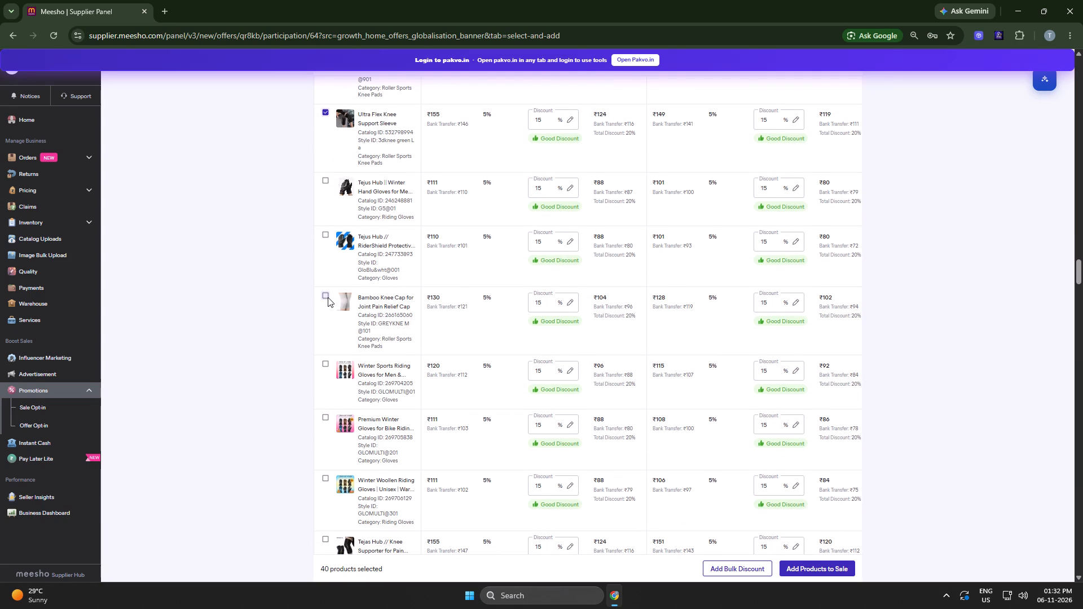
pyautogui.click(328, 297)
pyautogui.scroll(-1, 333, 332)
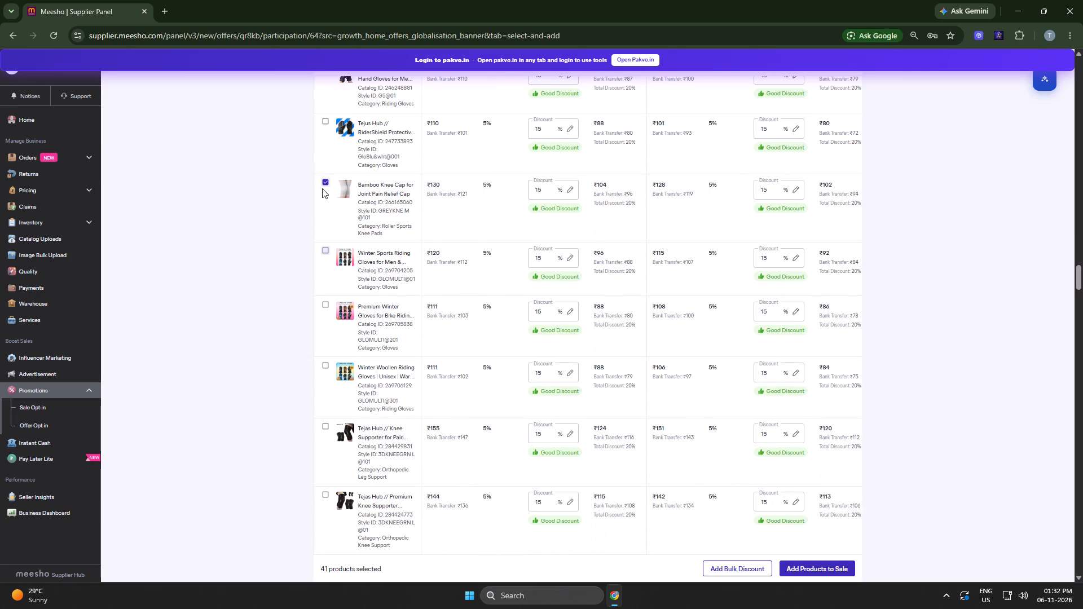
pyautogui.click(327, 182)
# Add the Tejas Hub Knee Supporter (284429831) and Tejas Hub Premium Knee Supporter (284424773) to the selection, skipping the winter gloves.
pyautogui.scroll(-1, 362, 306)
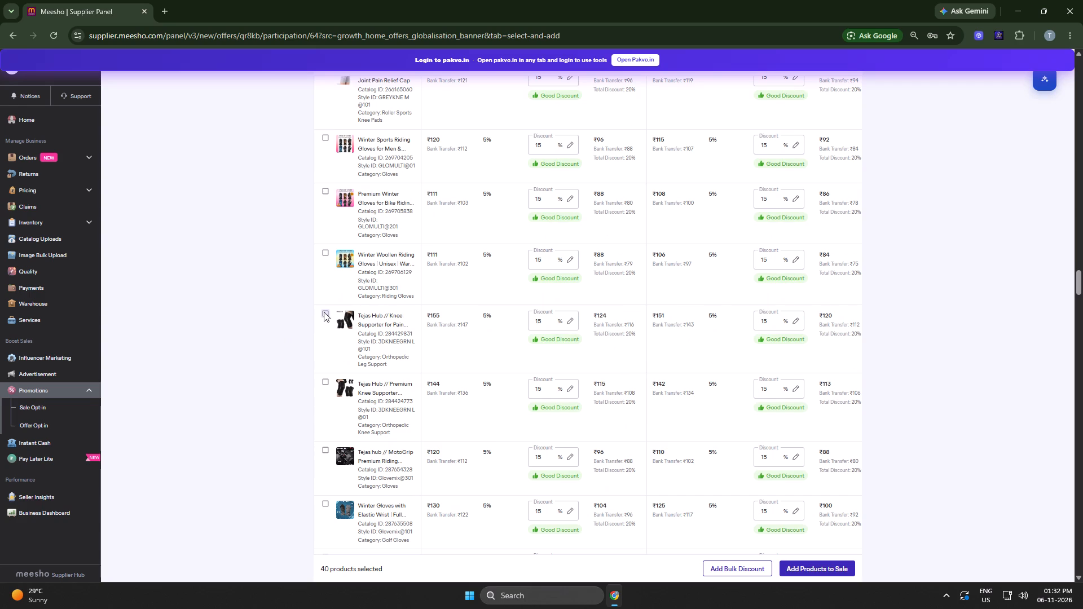
pyautogui.click(324, 312)
pyautogui.click(323, 380)
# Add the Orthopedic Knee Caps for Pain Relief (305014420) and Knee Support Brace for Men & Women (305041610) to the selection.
pyautogui.scroll(-3, 336, 352)
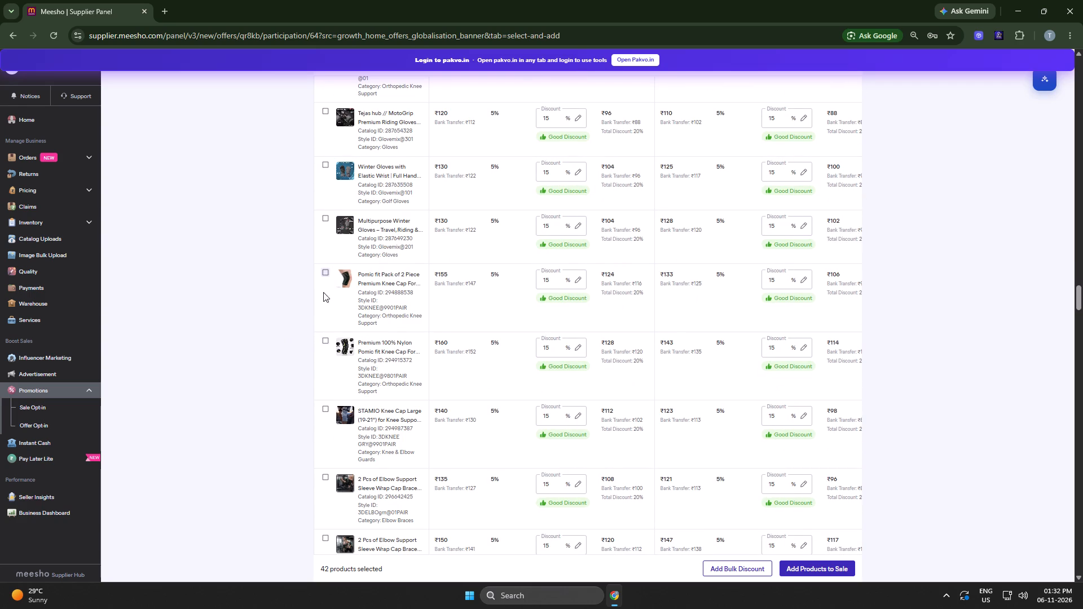
pyautogui.scroll(-2, 324, 308)
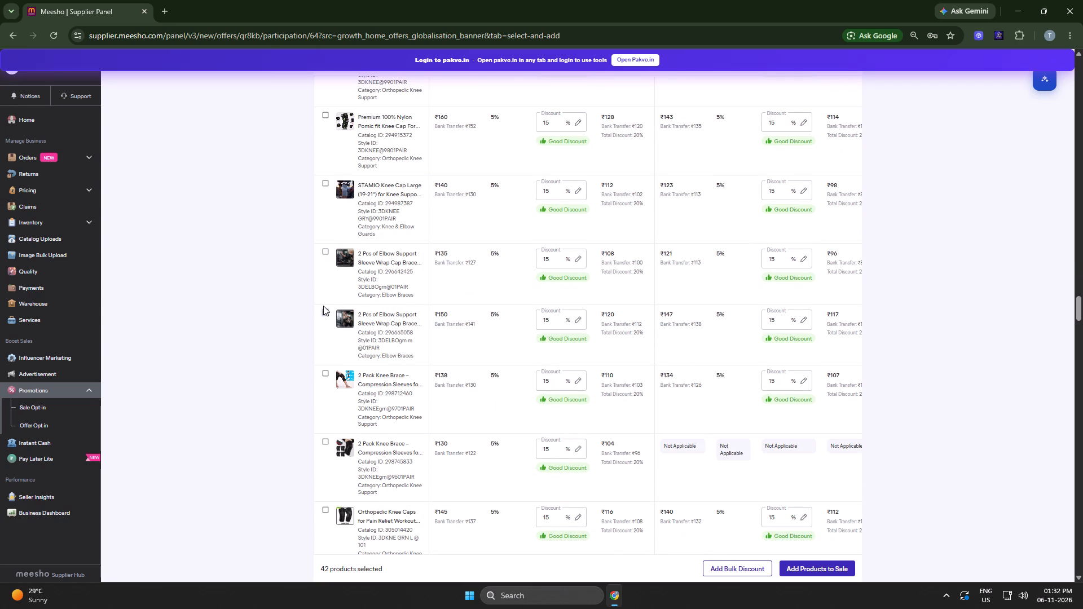
pyautogui.scroll(-2, 327, 276)
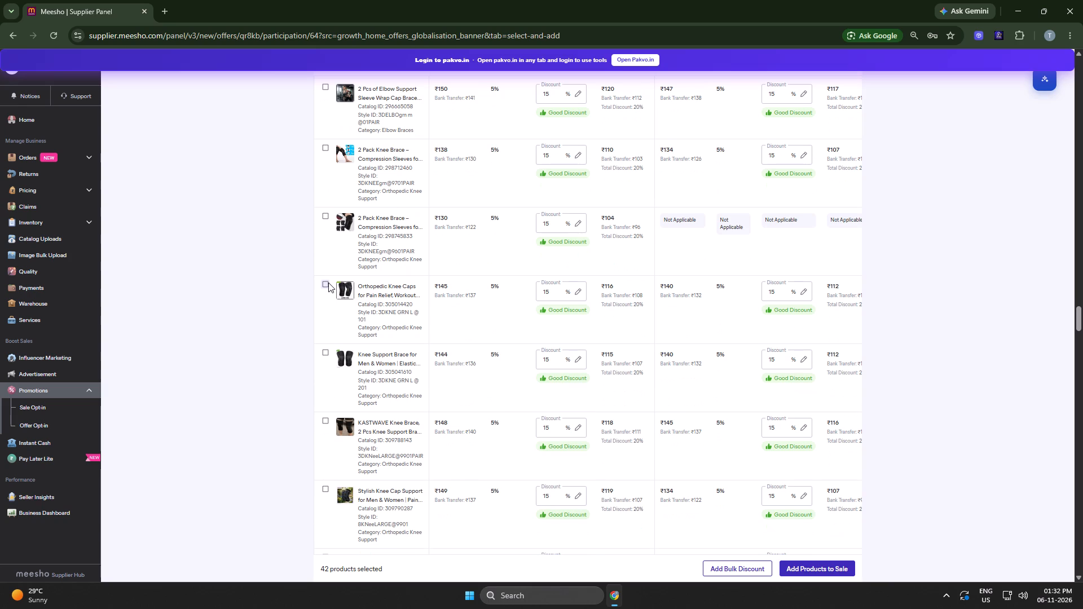
pyautogui.click(325, 283)
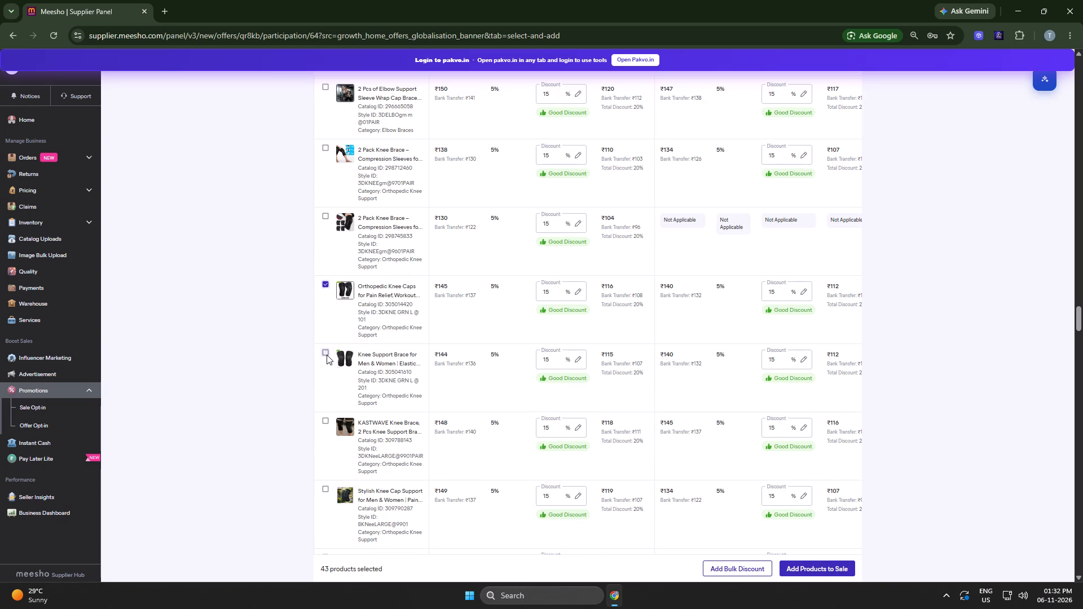
pyautogui.click(327, 354)
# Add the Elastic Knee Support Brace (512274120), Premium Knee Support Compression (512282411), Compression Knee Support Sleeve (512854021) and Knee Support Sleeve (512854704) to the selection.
pyautogui.scroll(-2, 332, 419)
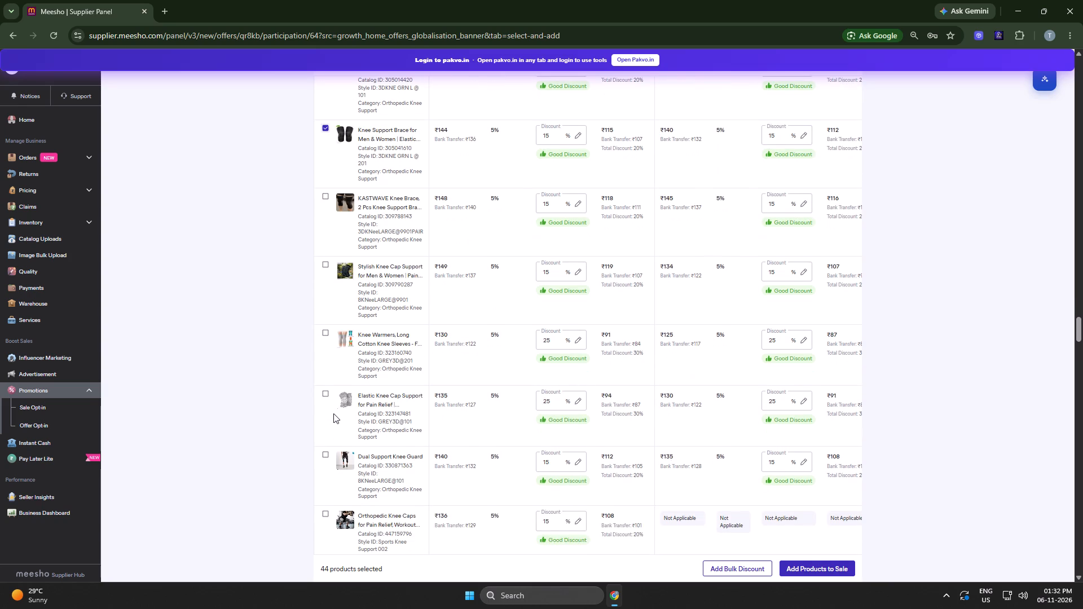
pyautogui.scroll(-4, 334, 408)
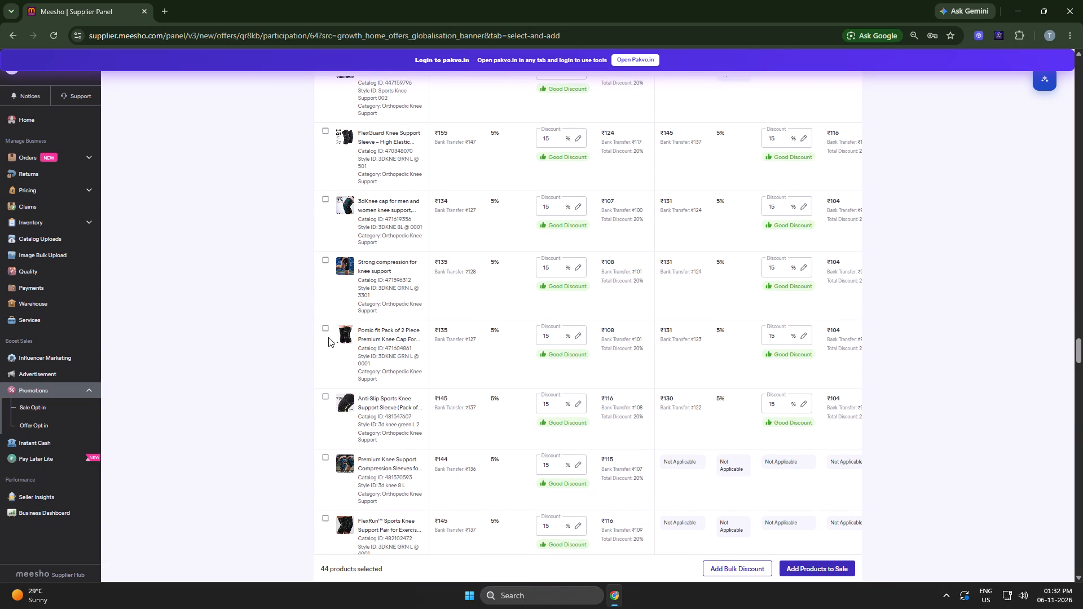
pyautogui.scroll(-2, 328, 337)
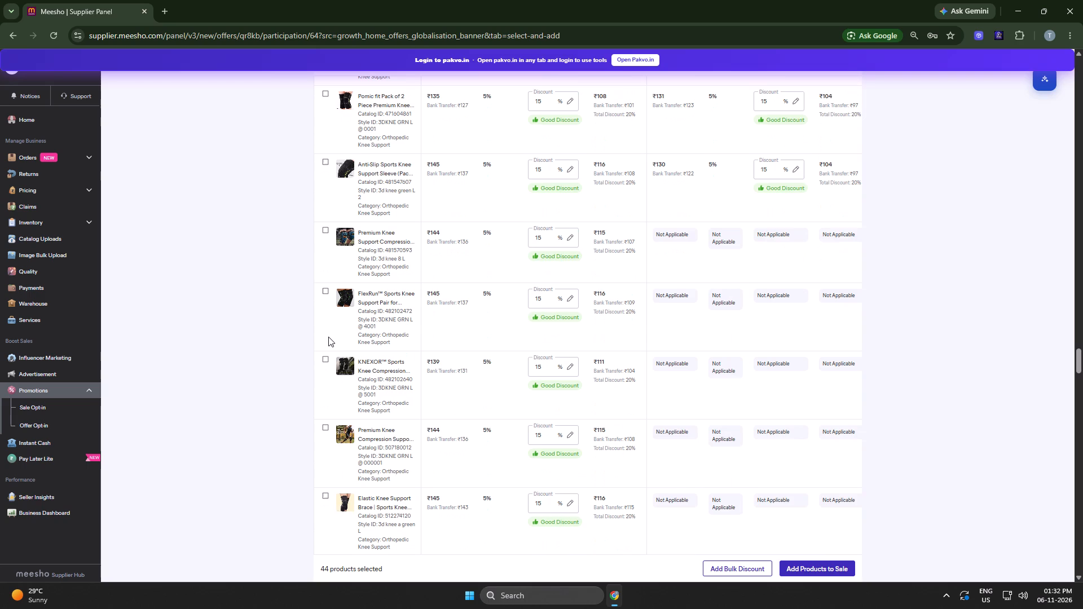
pyautogui.scroll(-2, 328, 337)
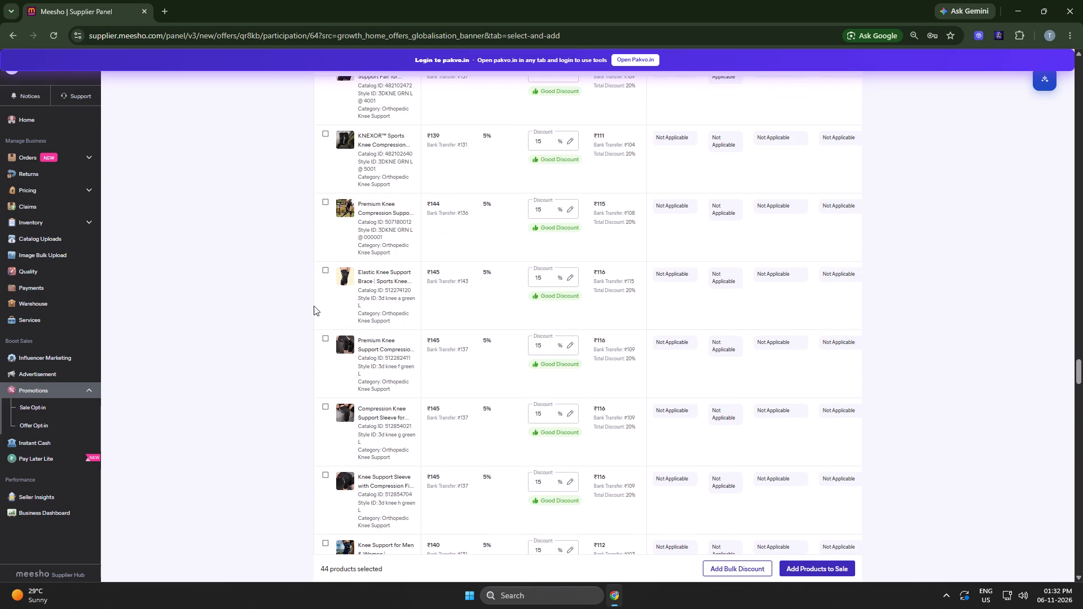
pyautogui.click(325, 267)
pyautogui.click(324, 339)
pyautogui.scroll(-1, 324, 340)
pyautogui.click(325, 293)
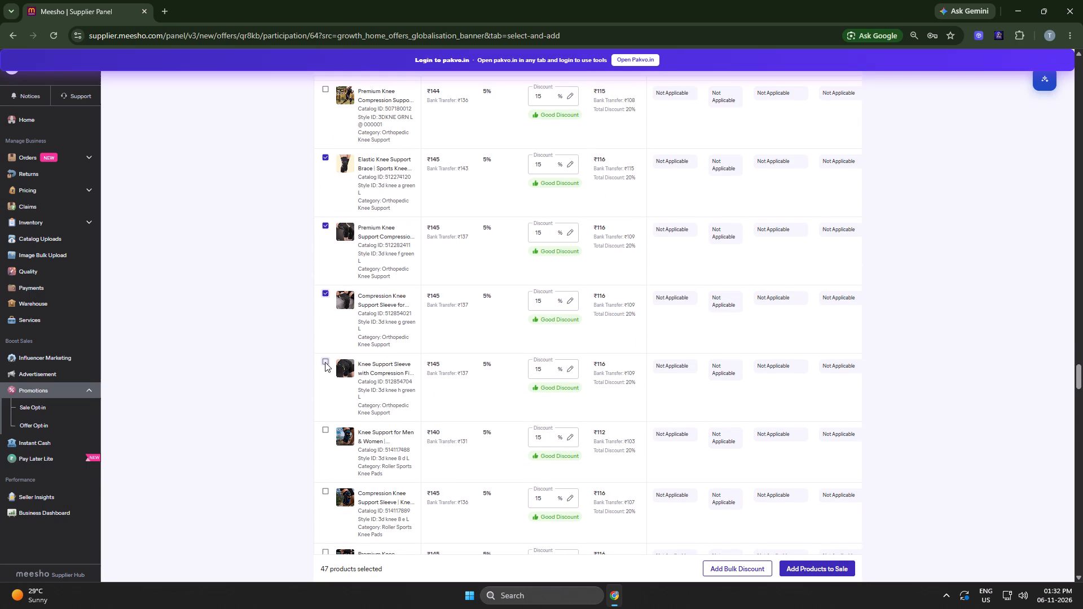
pyautogui.click(325, 362)
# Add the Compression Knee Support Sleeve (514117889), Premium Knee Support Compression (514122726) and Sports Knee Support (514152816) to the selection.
pyautogui.scroll(-1, 328, 347)
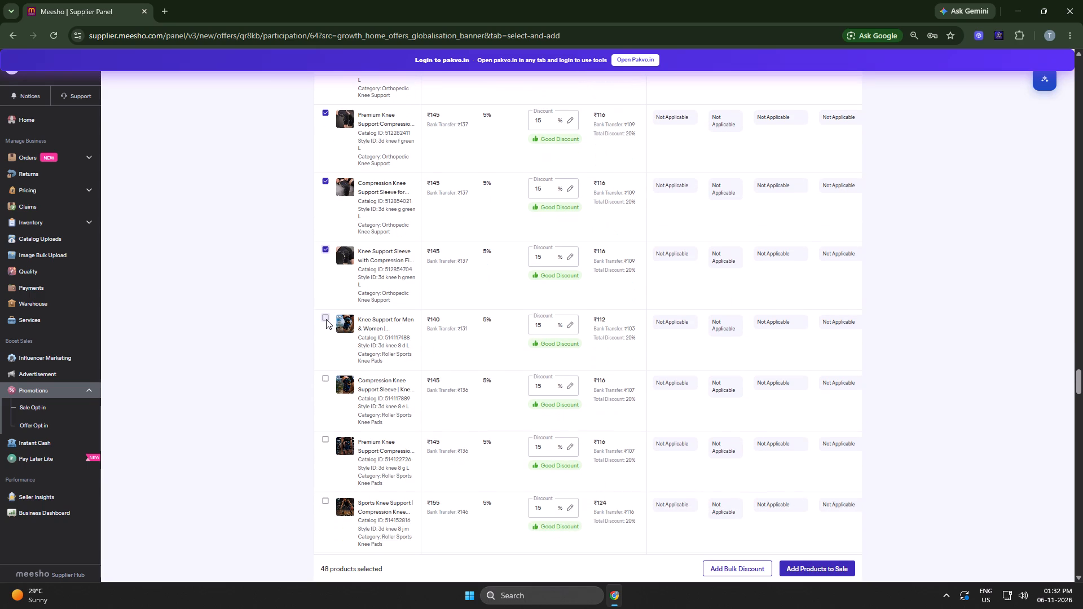
pyautogui.click(328, 382)
pyautogui.click(326, 440)
pyautogui.scroll(-1, 340, 415)
pyautogui.click(326, 384)
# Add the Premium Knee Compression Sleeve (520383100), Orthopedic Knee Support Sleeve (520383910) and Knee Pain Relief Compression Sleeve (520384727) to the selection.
pyautogui.scroll(-3, 329, 425)
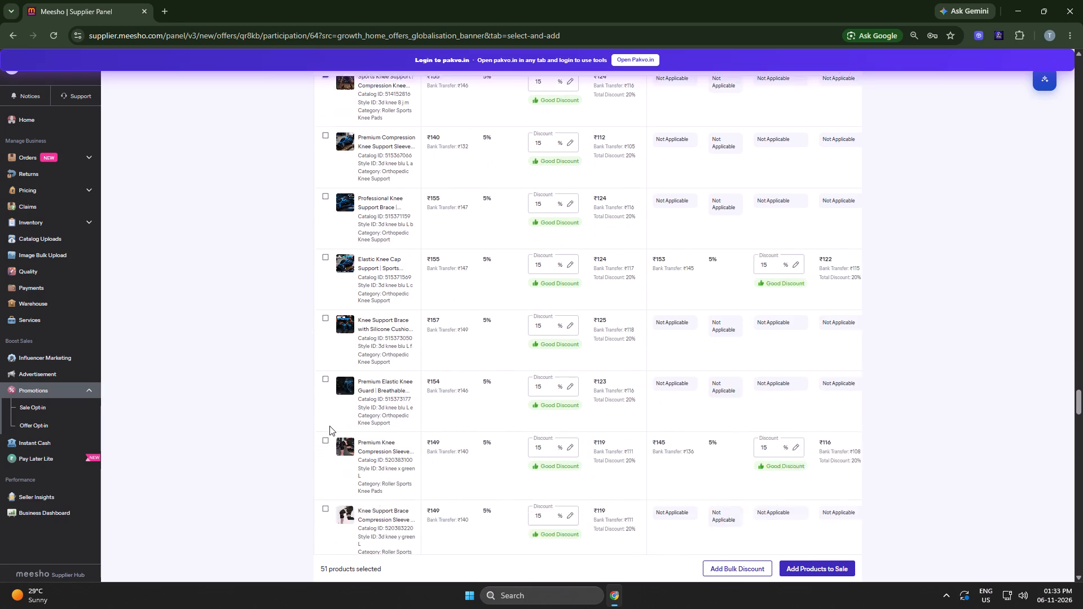
pyautogui.scroll(-1, 329, 426)
pyautogui.click(325, 306)
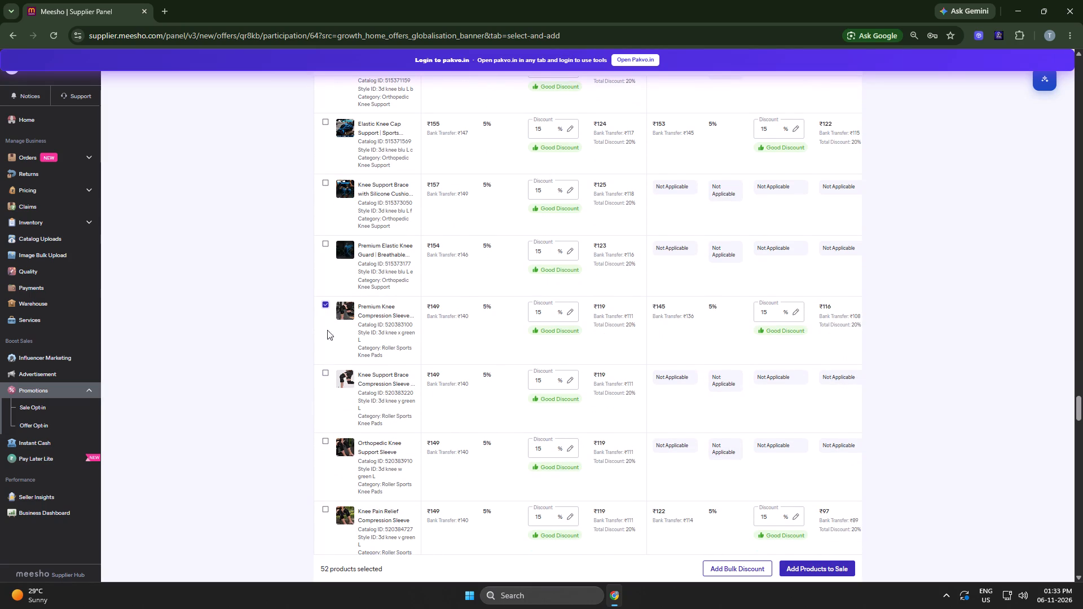
pyautogui.scroll(-1, 350, 439)
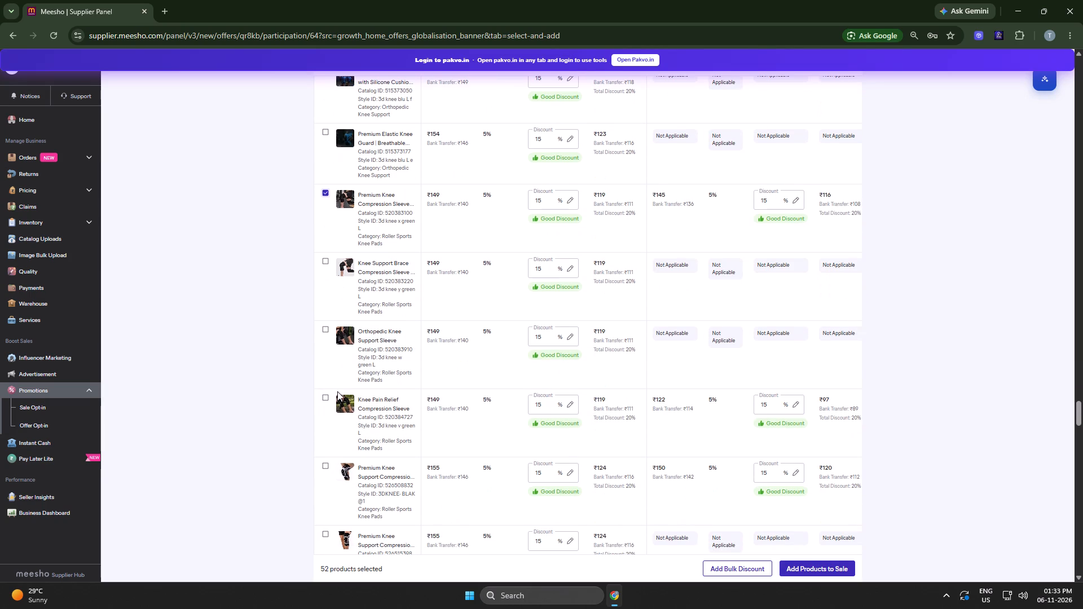
pyautogui.click(322, 329)
pyautogui.click(324, 398)
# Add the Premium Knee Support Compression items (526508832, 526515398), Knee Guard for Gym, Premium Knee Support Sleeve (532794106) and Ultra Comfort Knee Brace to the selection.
pyautogui.scroll(-2, 345, 370)
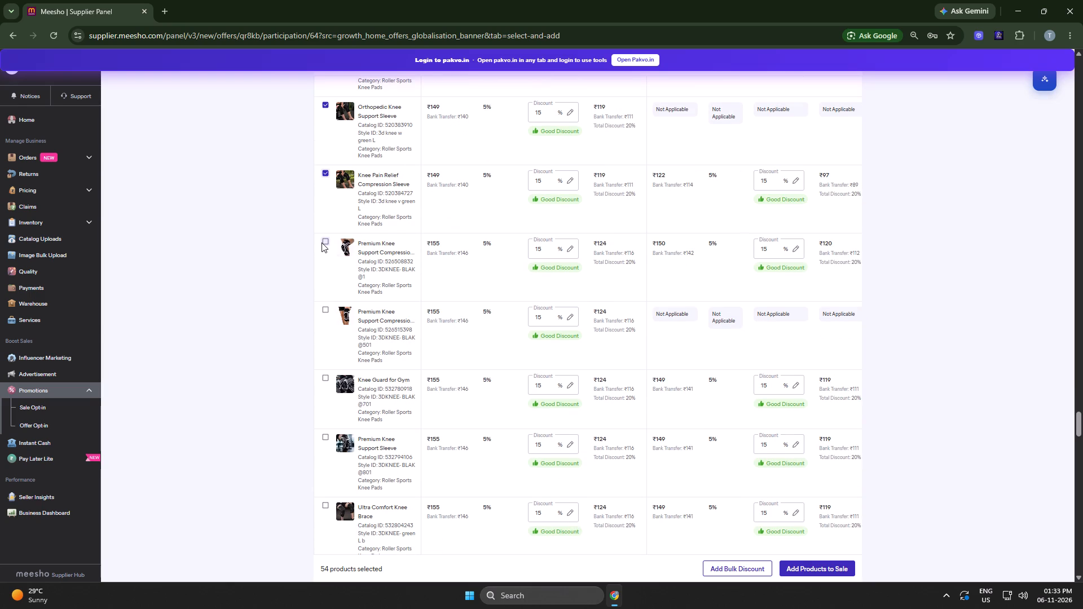
pyautogui.click(322, 242)
pyautogui.click(324, 312)
pyautogui.scroll(-1, 328, 312)
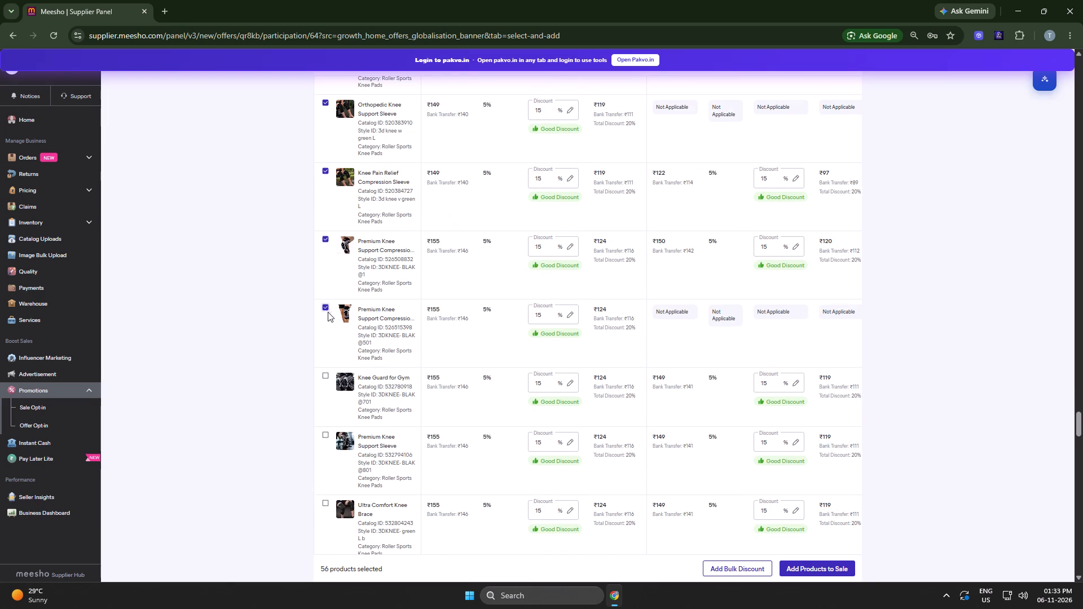
pyautogui.click(324, 264)
pyautogui.click(322, 329)
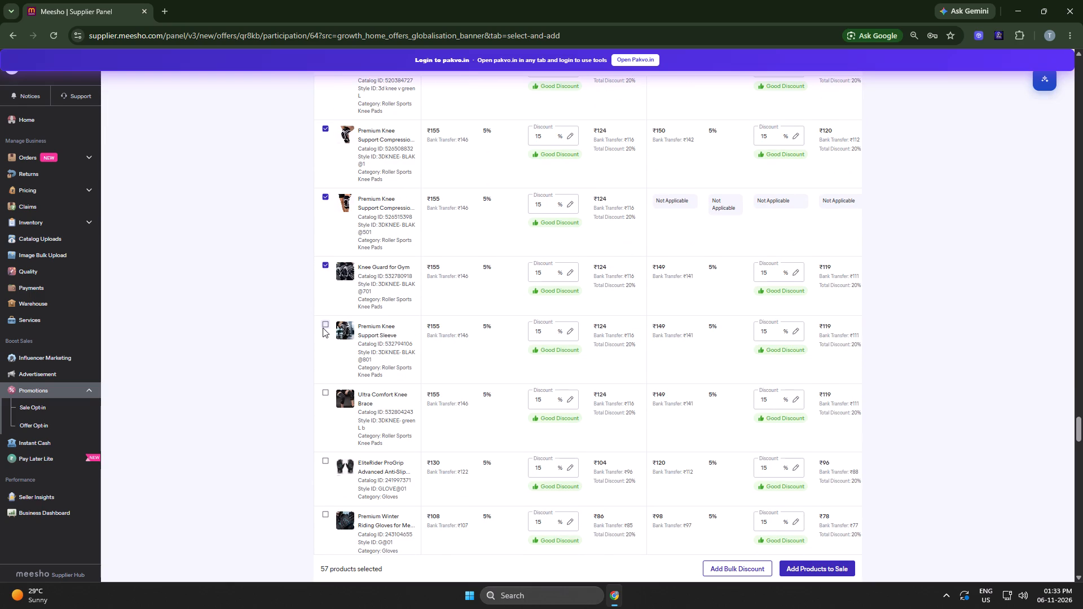
pyautogui.click(323, 324)
pyautogui.click(322, 393)
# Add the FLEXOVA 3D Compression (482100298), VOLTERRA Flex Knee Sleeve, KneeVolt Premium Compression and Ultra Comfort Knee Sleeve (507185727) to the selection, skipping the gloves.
pyautogui.scroll(-2, 332, 380)
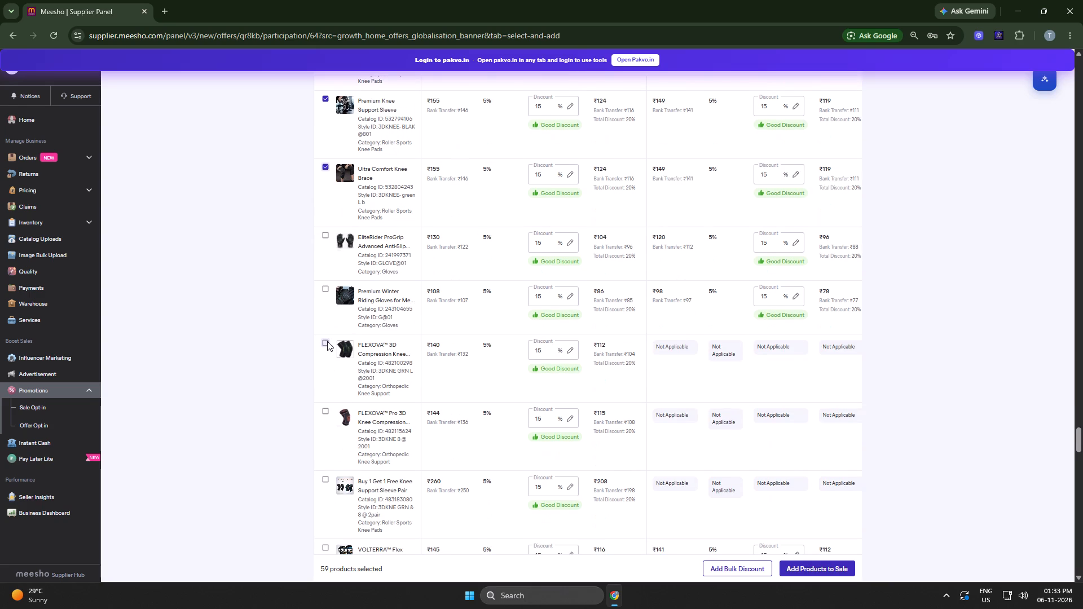
pyautogui.click(327, 342)
pyautogui.scroll(-1, 329, 347)
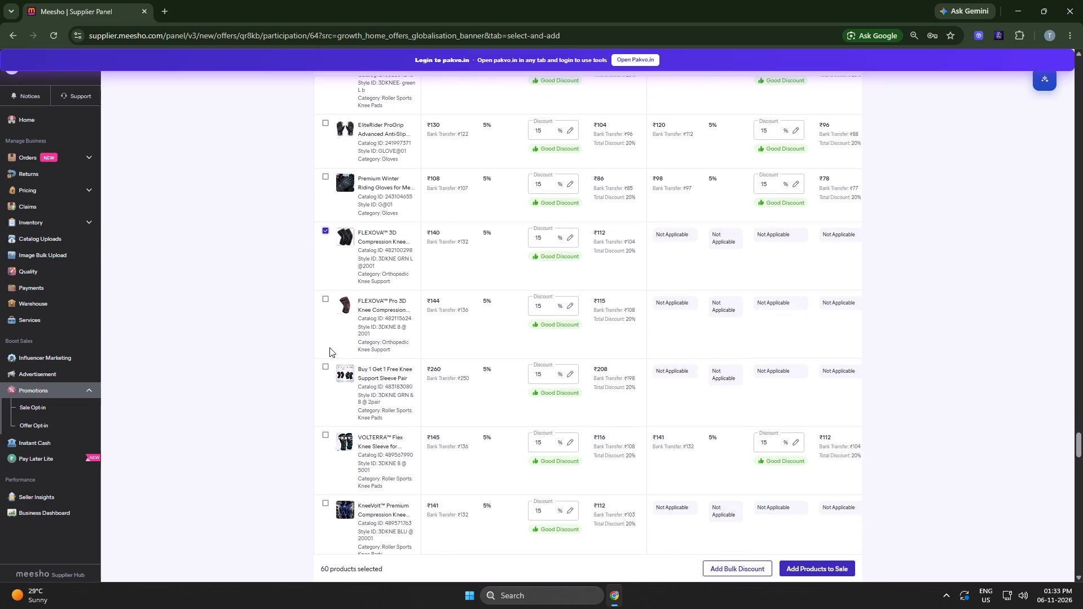
pyautogui.scroll(-1, 329, 347)
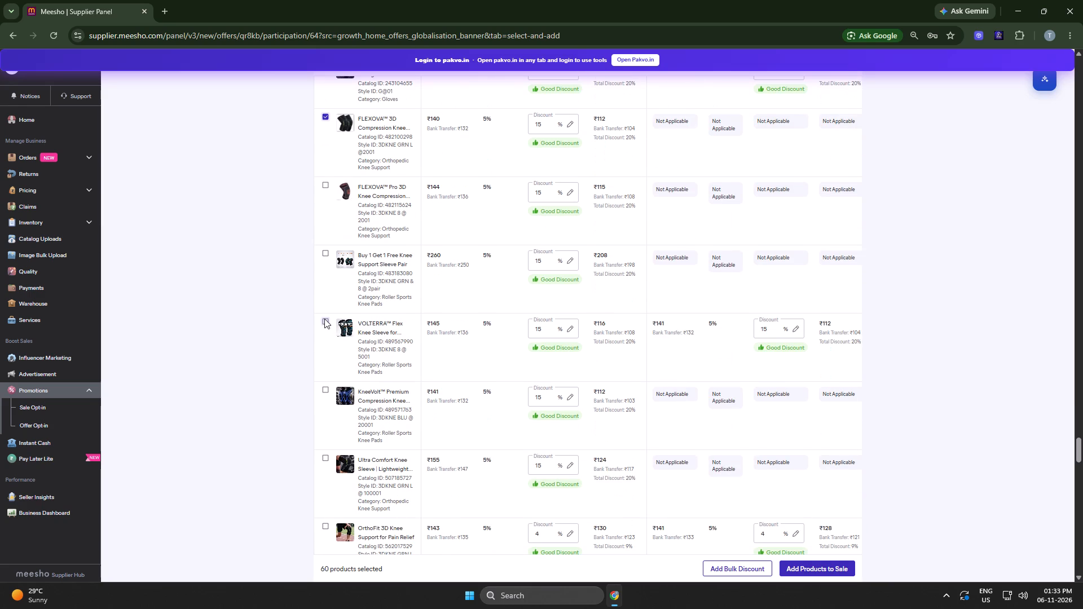
pyautogui.click(324, 319)
pyautogui.scroll(-1, 332, 345)
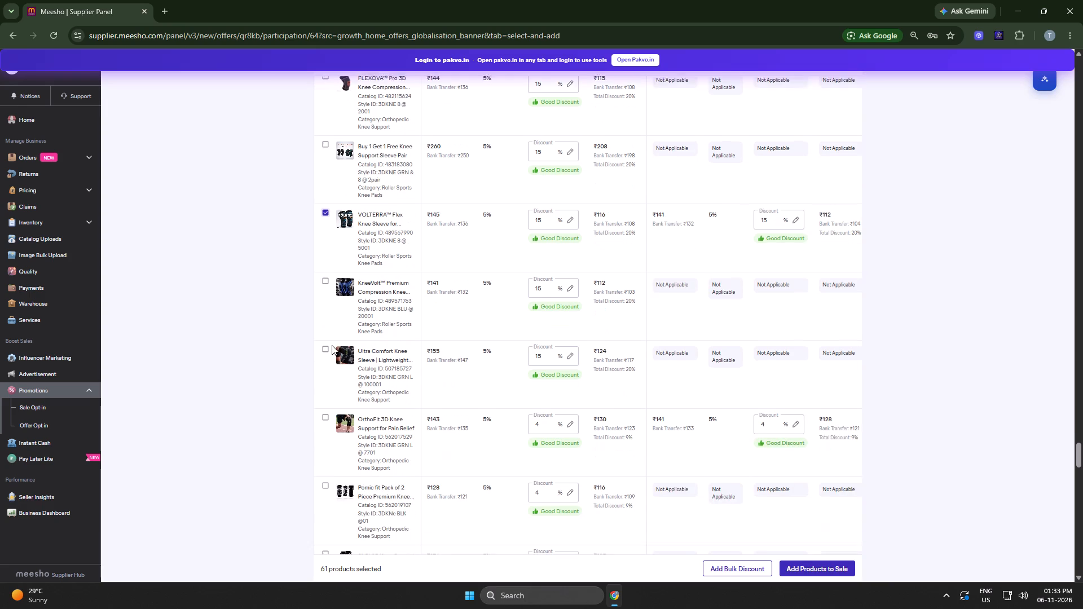
pyautogui.click(324, 281)
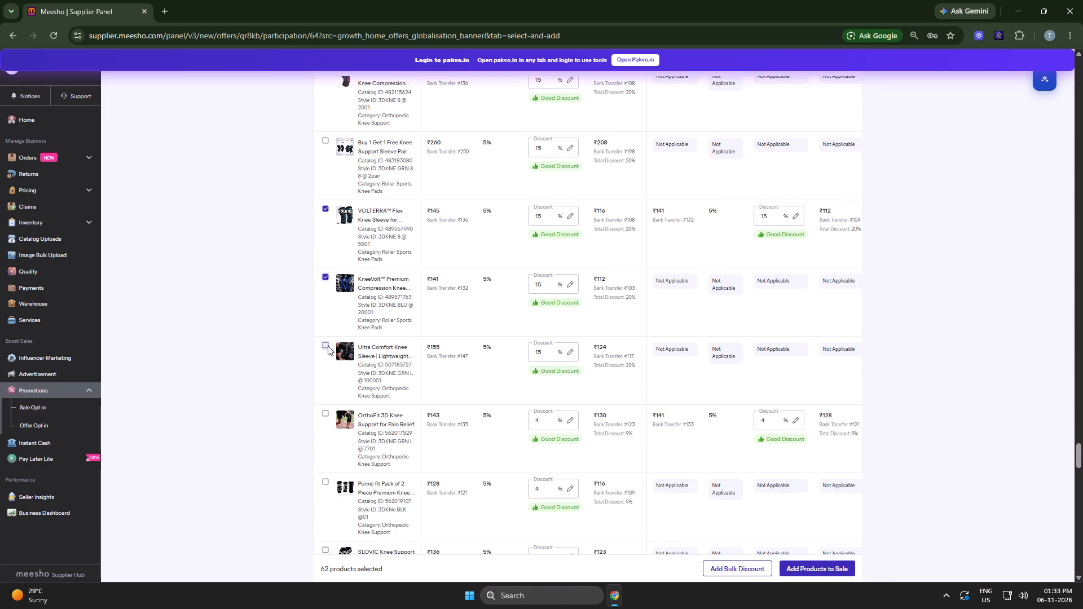
pyautogui.click(328, 346)
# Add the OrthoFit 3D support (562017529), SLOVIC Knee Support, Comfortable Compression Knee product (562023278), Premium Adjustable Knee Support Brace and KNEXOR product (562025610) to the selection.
pyautogui.scroll(-1, 342, 354)
pyautogui.click(328, 297)
pyautogui.scroll(-1, 333, 322)
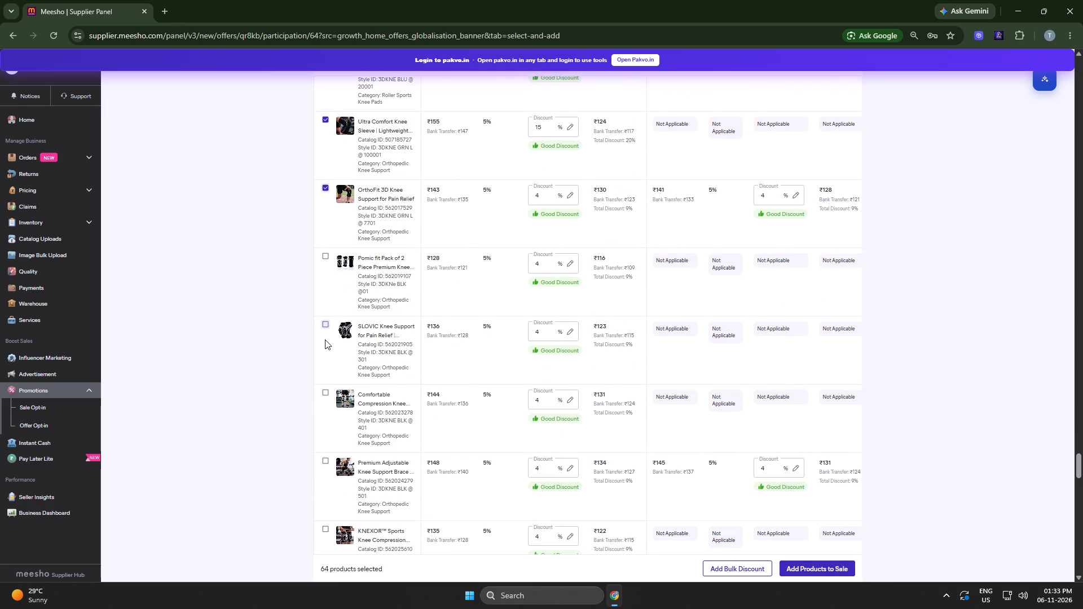
pyautogui.scroll(-1, 325, 339)
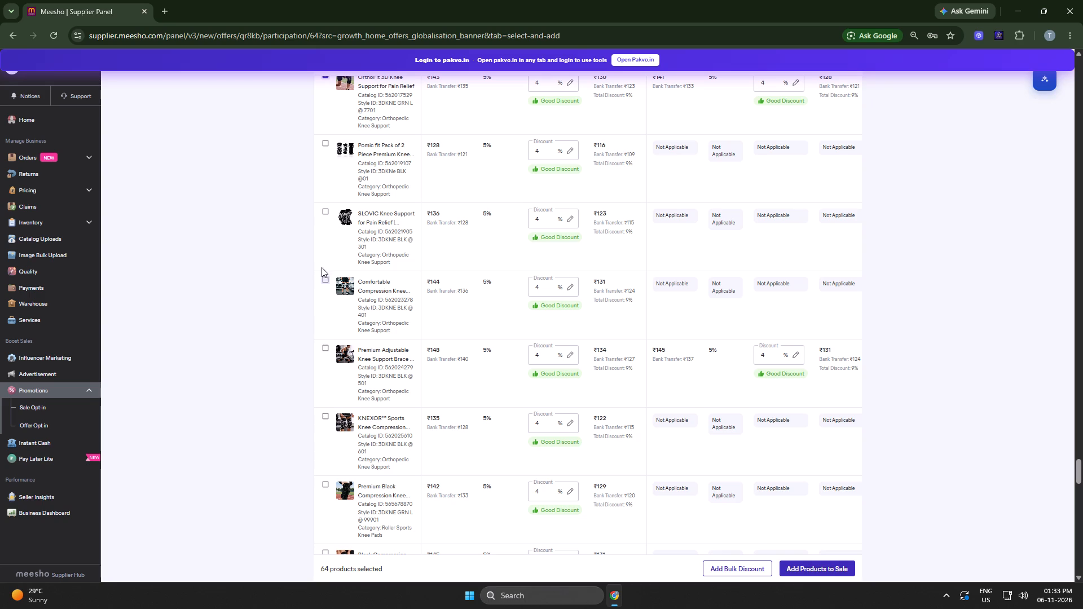
pyautogui.click(329, 211)
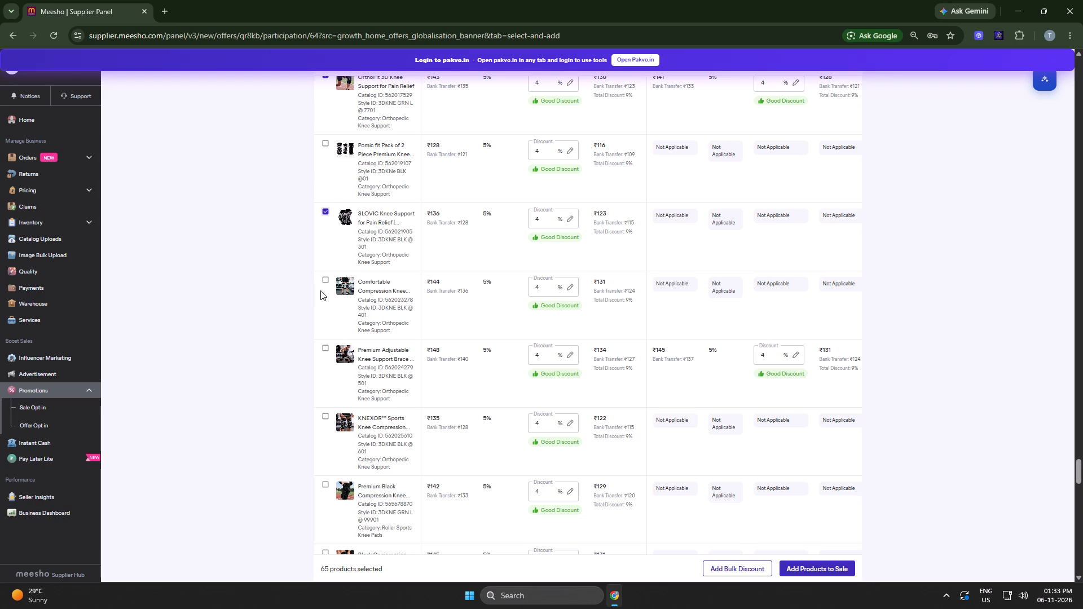
pyautogui.click(326, 282)
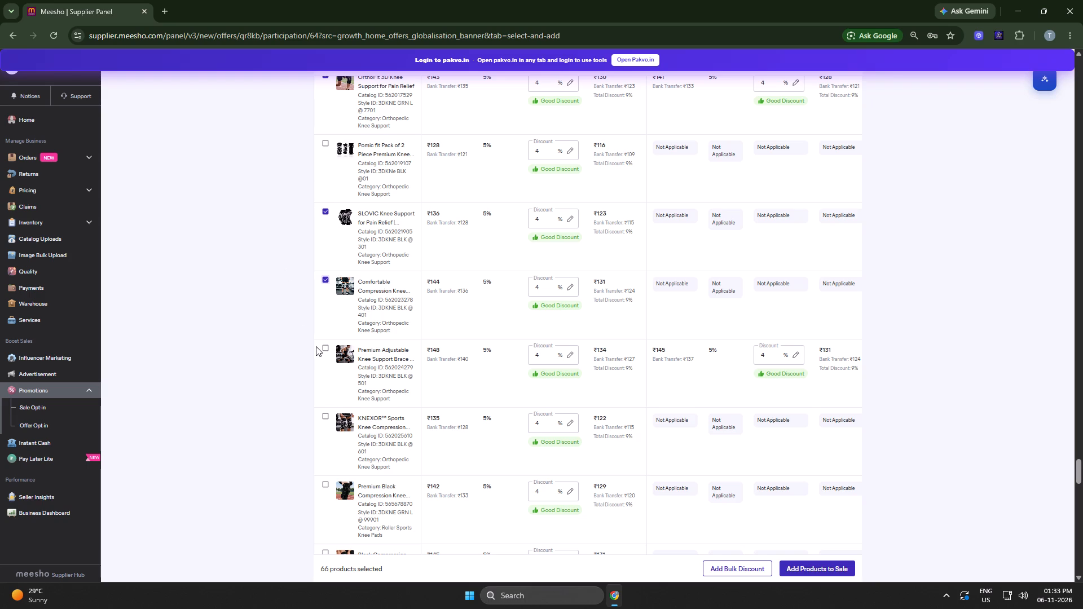
pyautogui.click(327, 347)
pyautogui.click(324, 412)
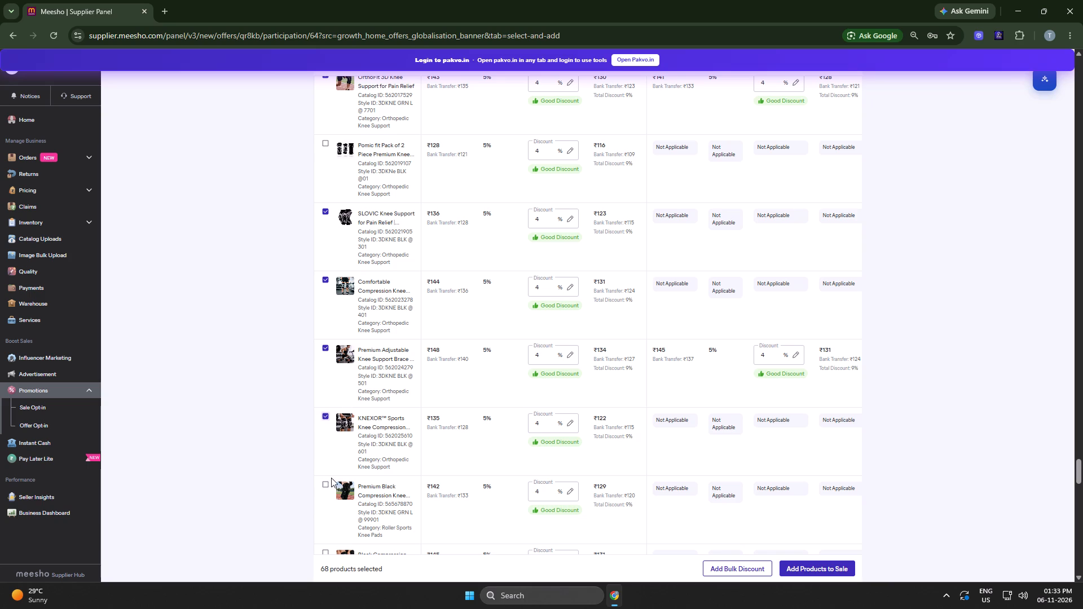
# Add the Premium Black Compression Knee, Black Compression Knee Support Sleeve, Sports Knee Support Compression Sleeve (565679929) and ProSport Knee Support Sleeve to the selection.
pyautogui.click(331, 478)
pyautogui.click(327, 484)
pyautogui.scroll(-2, 428, 457)
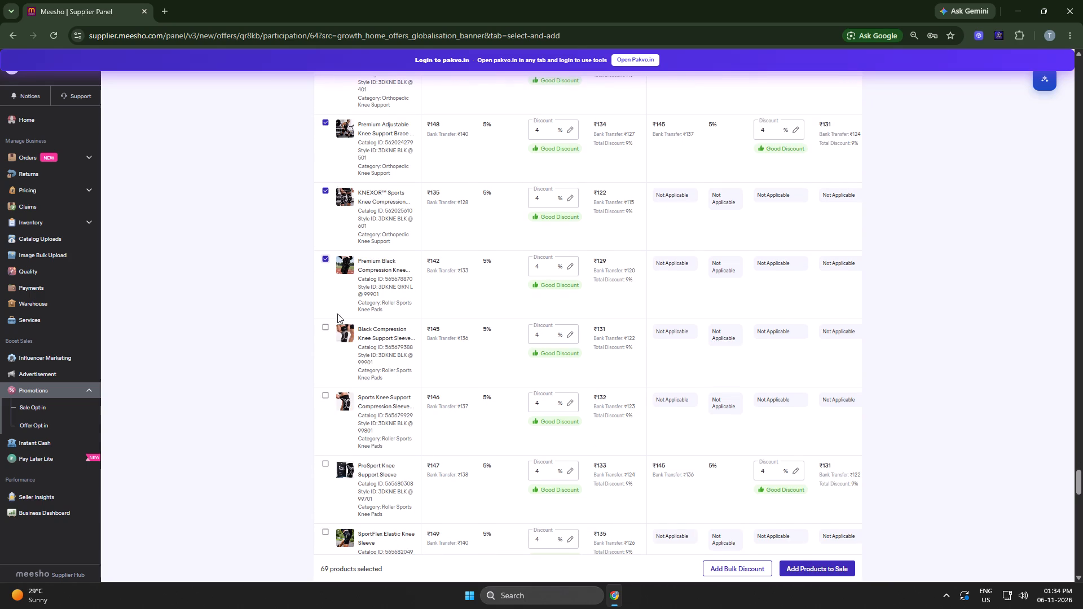
pyautogui.click(325, 325)
pyautogui.click(325, 396)
pyautogui.scroll(-1, 346, 399)
pyautogui.click(324, 351)
pyautogui.scroll(-1, 338, 378)
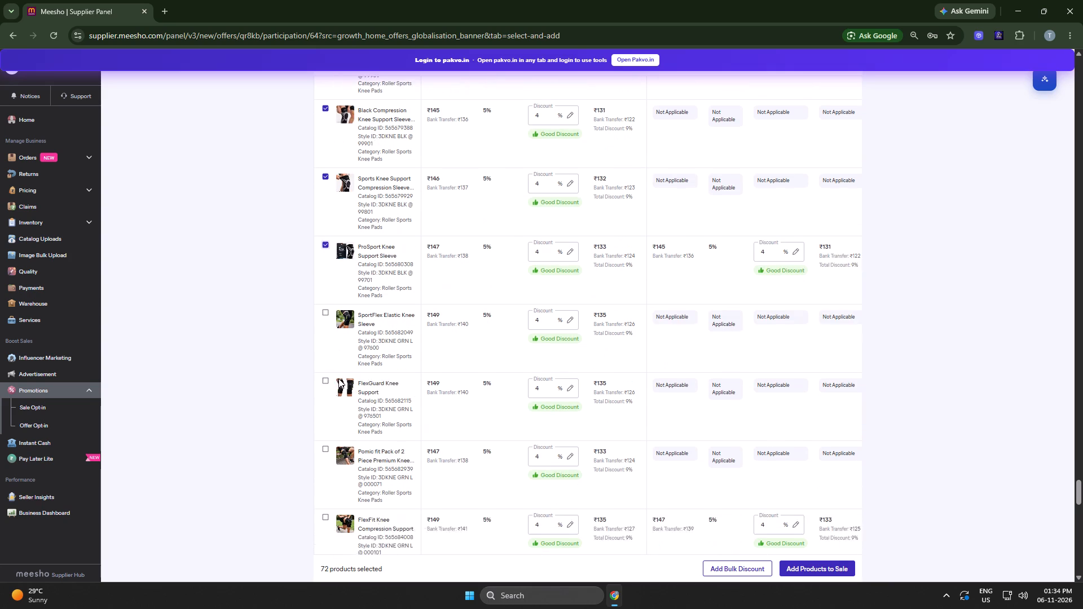
pyautogui.click(325, 306)
pyautogui.scroll(-1, 347, 351)
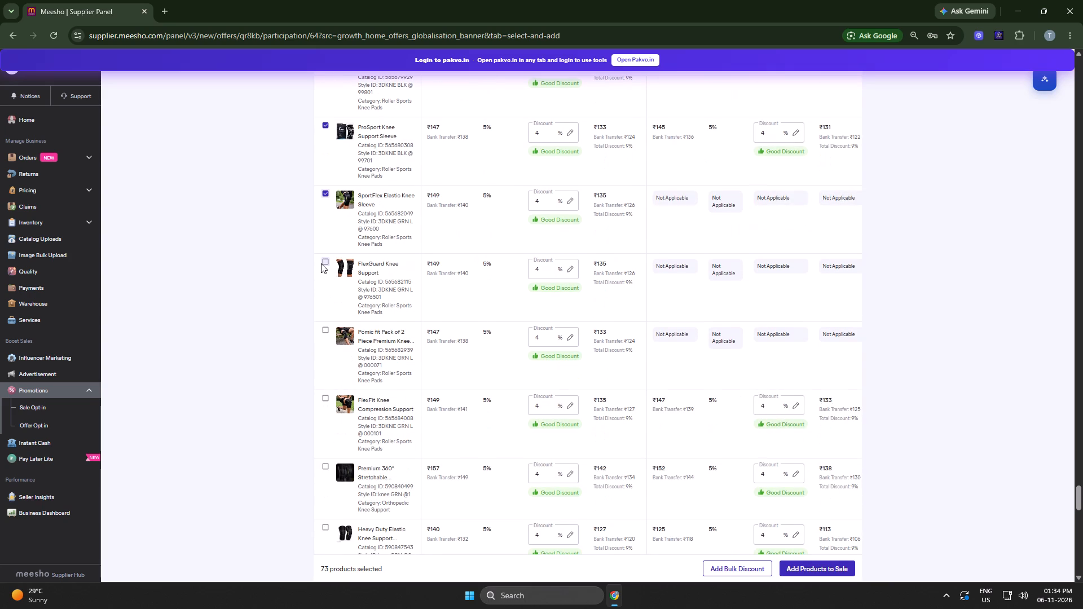
pyautogui.click(325, 266)
pyautogui.click(324, 334)
pyautogui.scroll(-1, 326, 338)
pyautogui.click(327, 283)
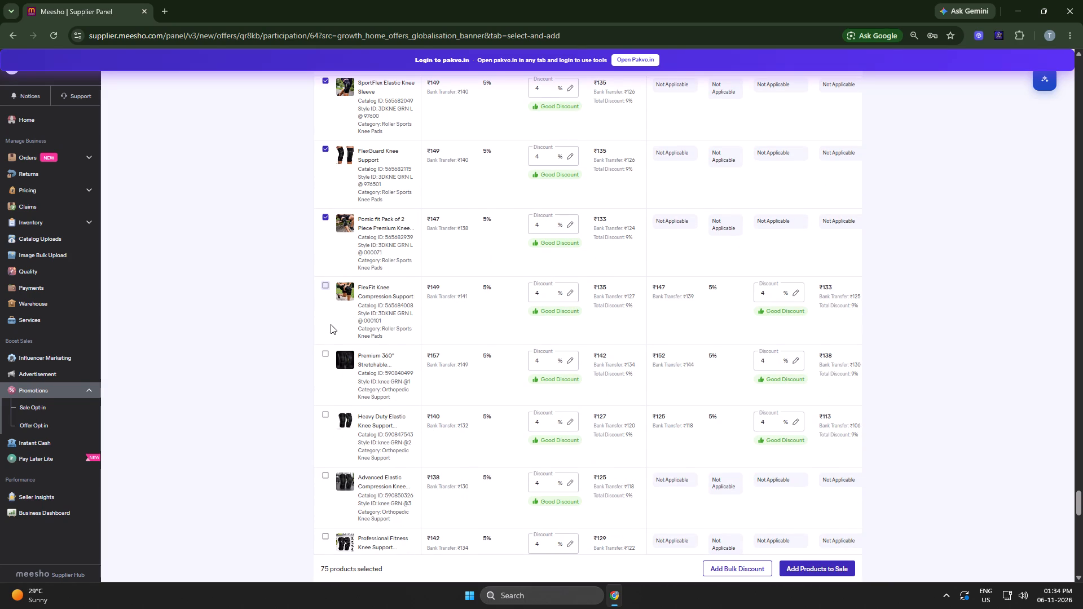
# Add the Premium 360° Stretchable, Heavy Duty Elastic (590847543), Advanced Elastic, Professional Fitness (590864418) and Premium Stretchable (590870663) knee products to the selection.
pyautogui.scroll(-1, 331, 324)
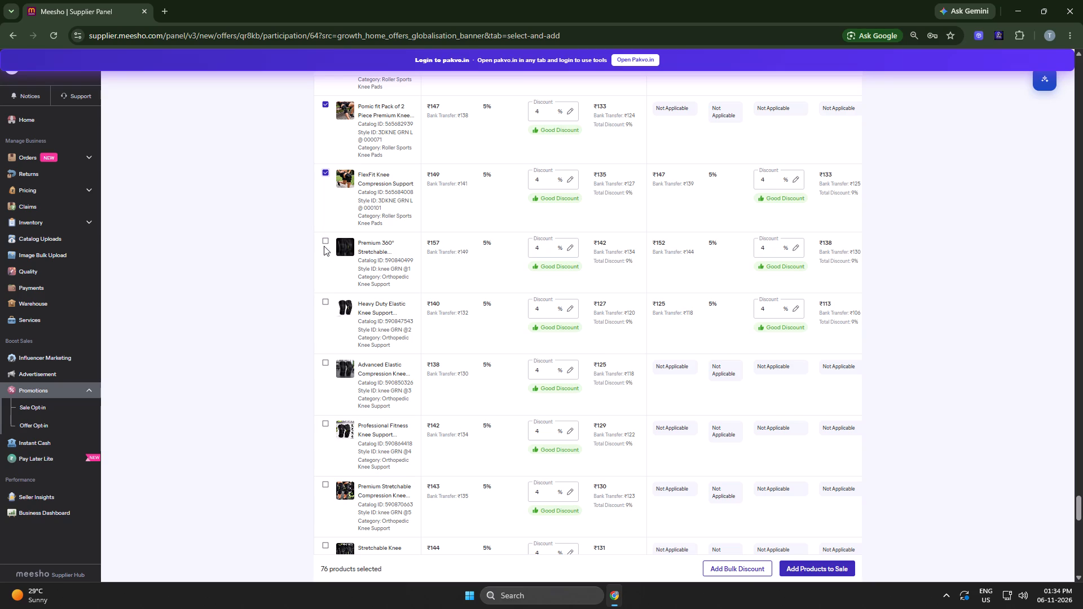
pyautogui.click(324, 242)
pyautogui.click(325, 301)
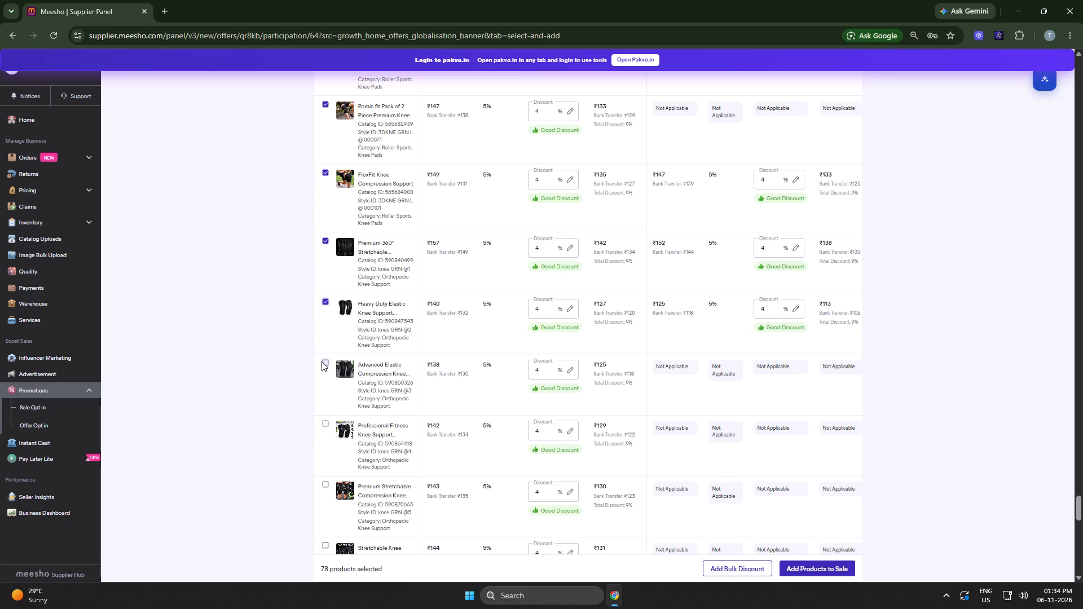
pyautogui.click(322, 361)
pyautogui.scroll(-1, 356, 326)
pyautogui.click(324, 310)
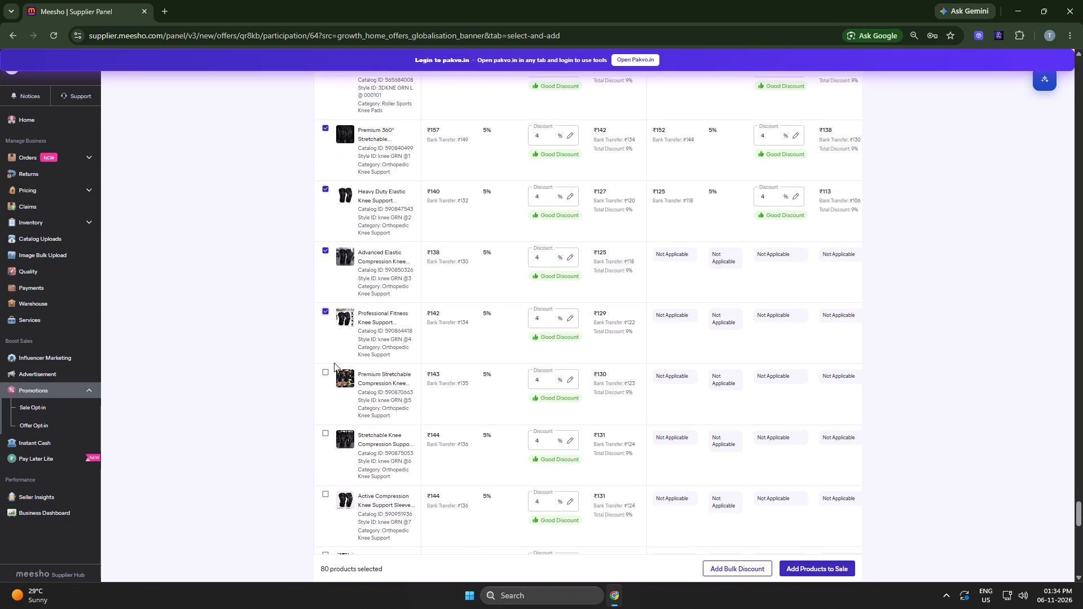
pyautogui.click(327, 374)
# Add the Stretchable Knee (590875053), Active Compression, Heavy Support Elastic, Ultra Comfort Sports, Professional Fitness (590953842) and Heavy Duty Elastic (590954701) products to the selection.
pyautogui.scroll(-1, 362, 359)
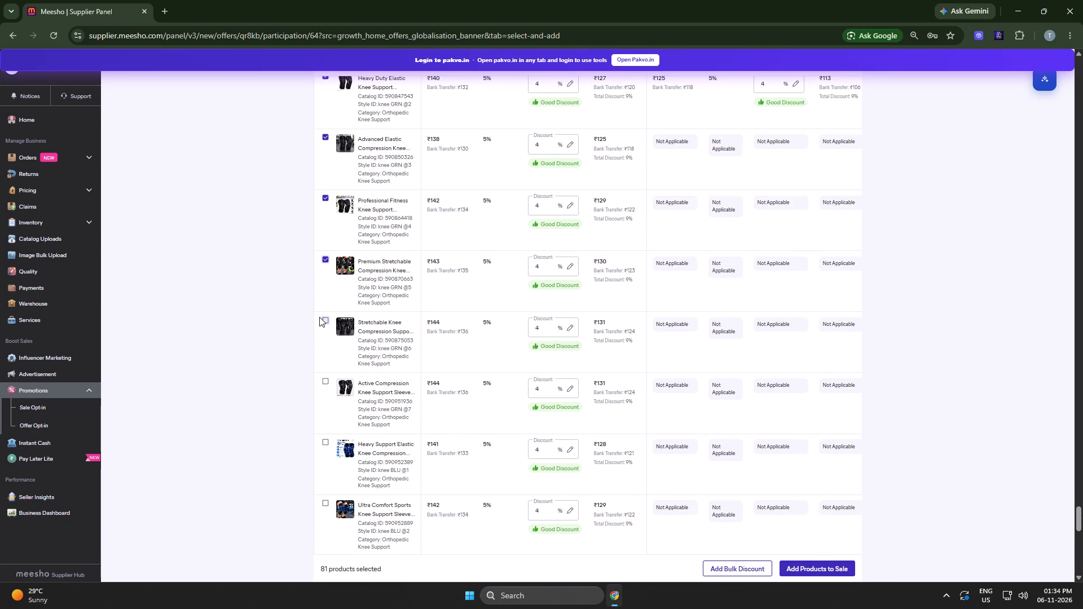
pyautogui.click(323, 319)
pyautogui.click(324, 383)
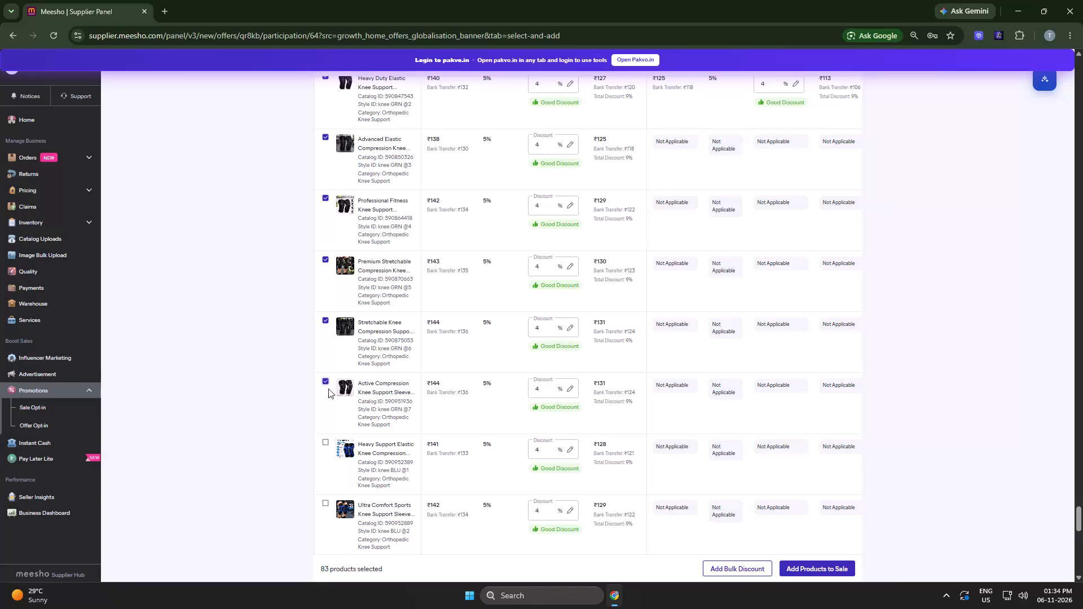
pyautogui.scroll(-1, 355, 382)
pyautogui.click(327, 327)
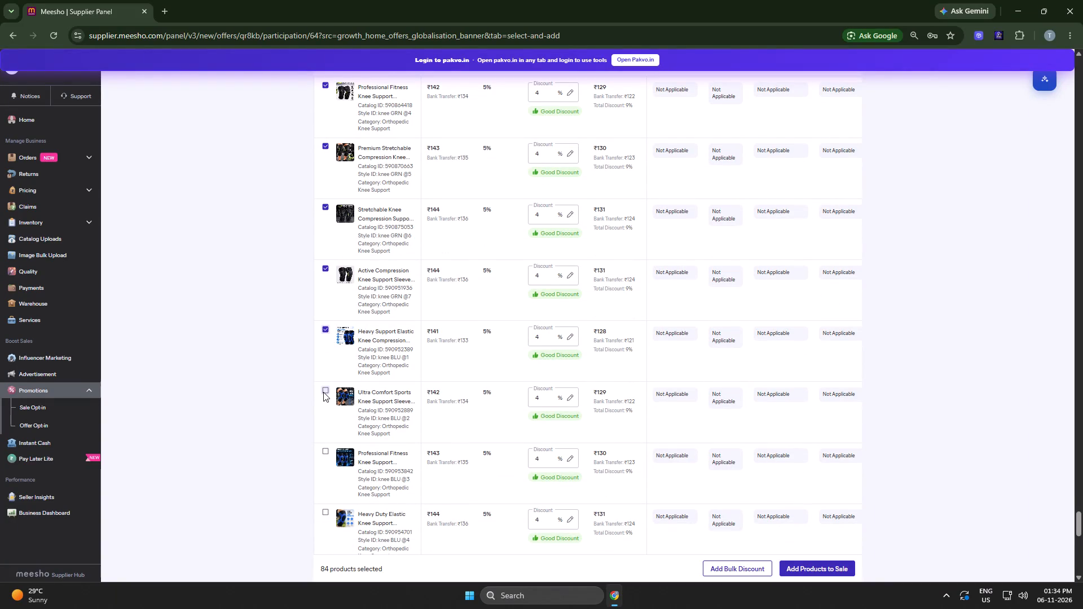
pyautogui.click(323, 392)
pyautogui.click(324, 447)
pyautogui.scroll(-1, 382, 397)
pyautogui.click(328, 400)
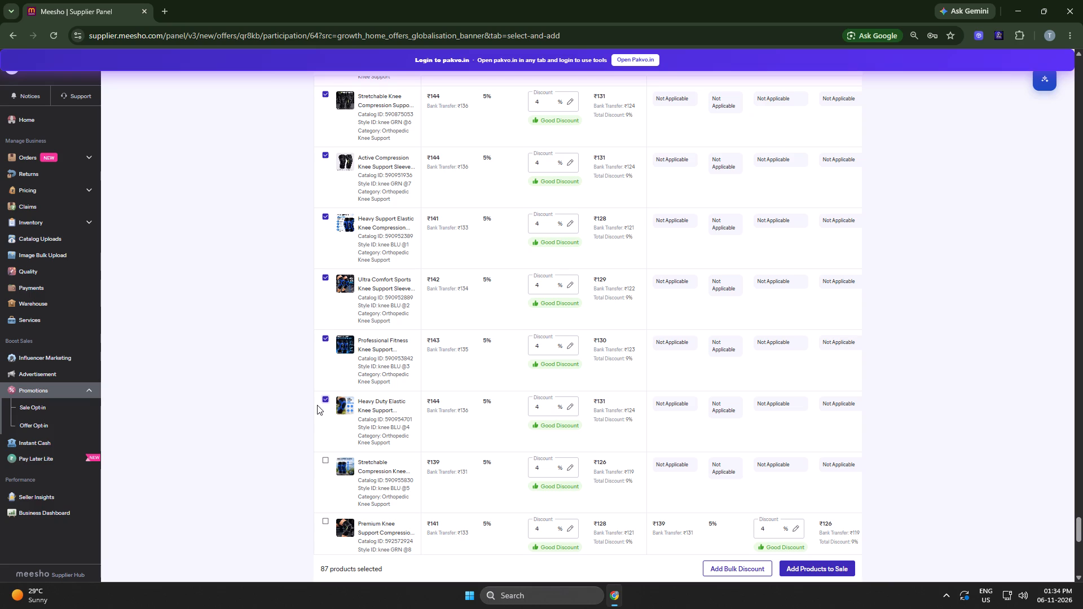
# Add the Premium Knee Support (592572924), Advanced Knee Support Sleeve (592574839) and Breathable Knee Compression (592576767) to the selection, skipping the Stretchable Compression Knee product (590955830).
pyautogui.scroll(-1, 359, 390)
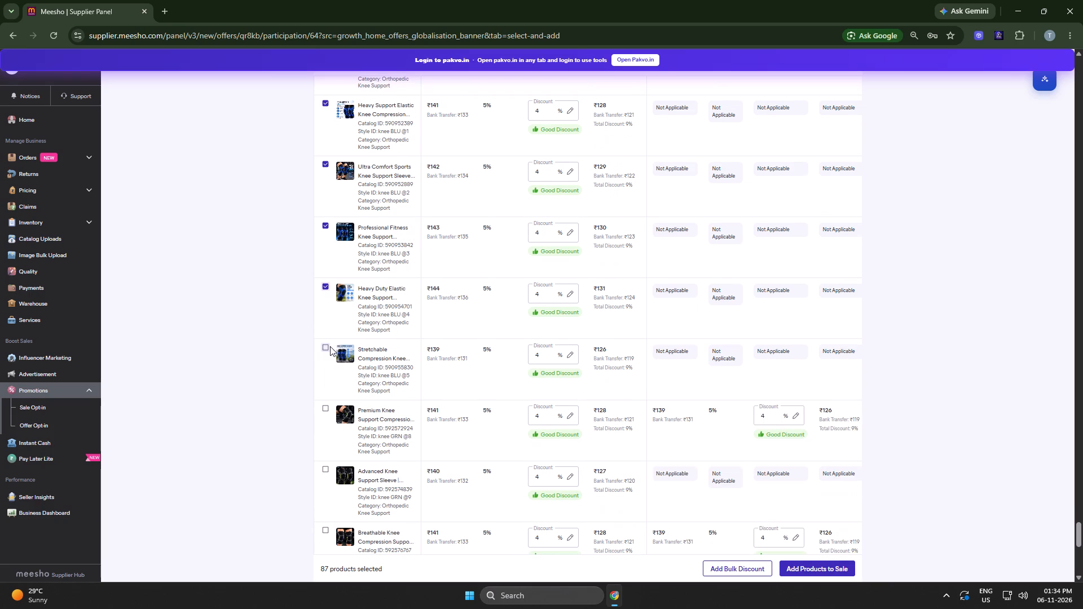
pyautogui.click(322, 411)
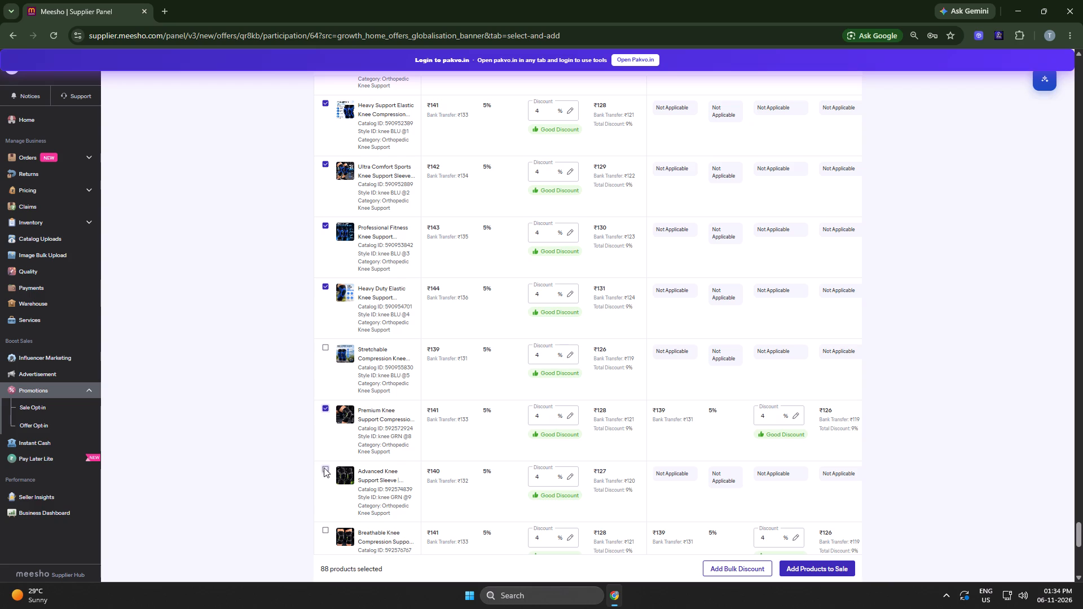
pyautogui.click(323, 464)
pyautogui.click(326, 471)
pyautogui.scroll(-1, 392, 411)
pyautogui.click(329, 421)
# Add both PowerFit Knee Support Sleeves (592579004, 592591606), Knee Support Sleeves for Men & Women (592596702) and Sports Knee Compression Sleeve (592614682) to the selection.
pyautogui.scroll(-1, 351, 414)
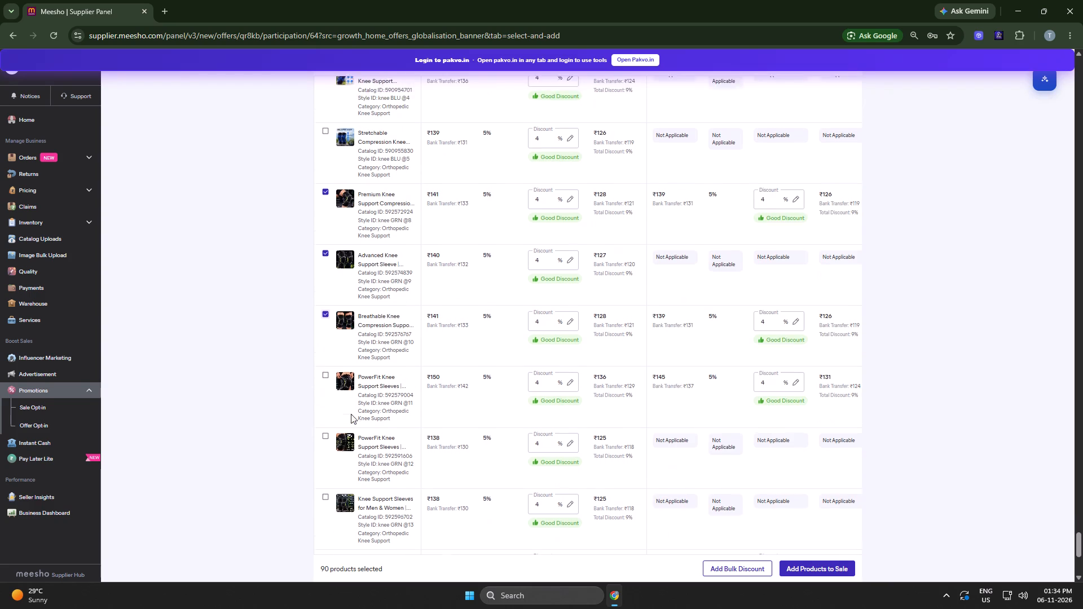
pyautogui.click(324, 367)
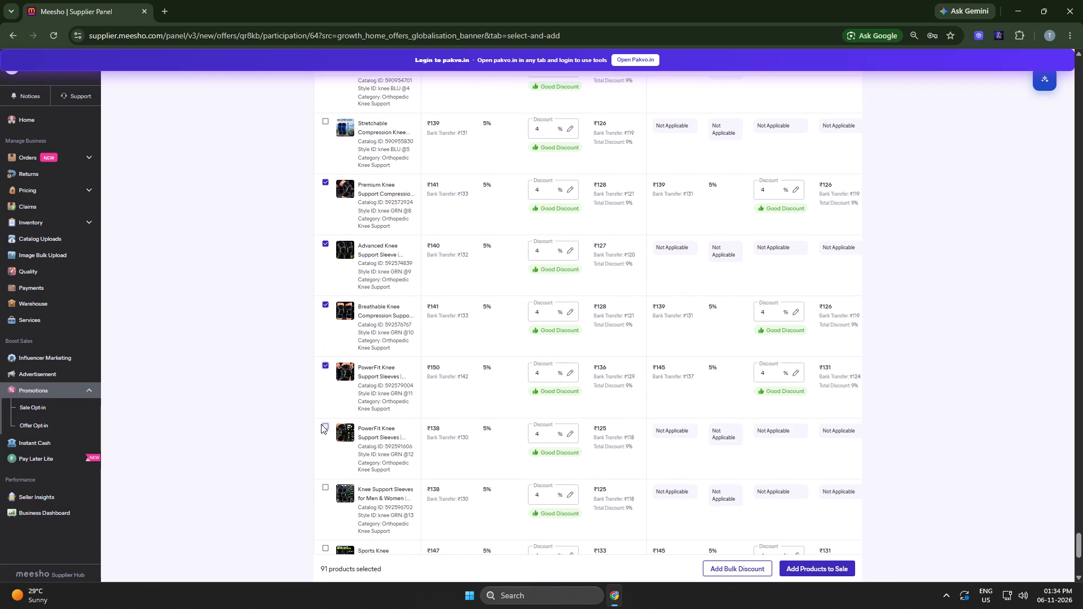
pyautogui.click(321, 424)
pyautogui.click(324, 486)
pyautogui.scroll(-2, 498, 460)
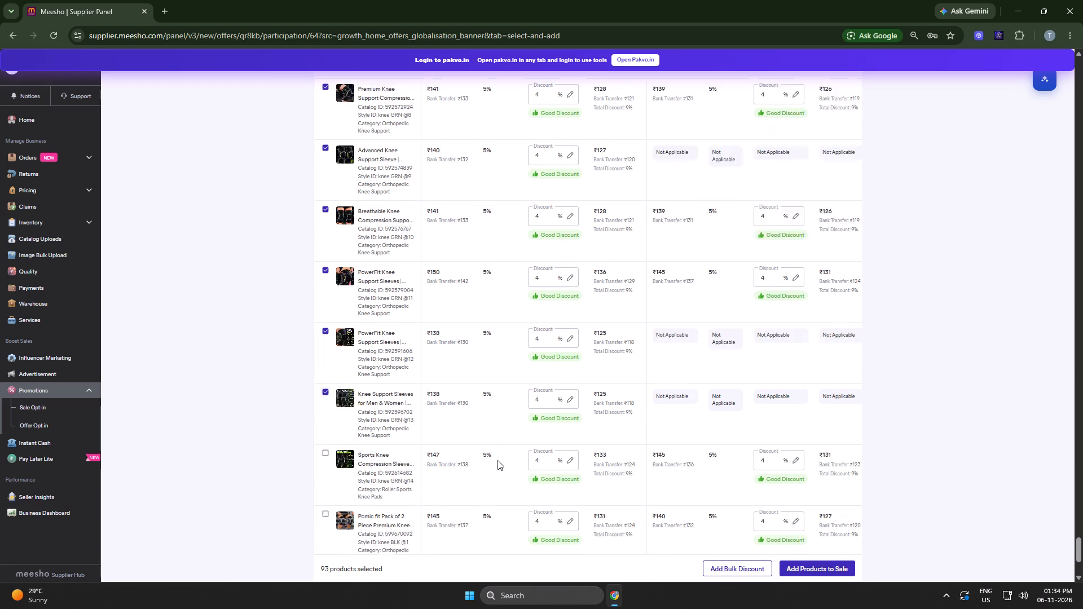
pyautogui.click(320, 324)
pyautogui.click(326, 324)
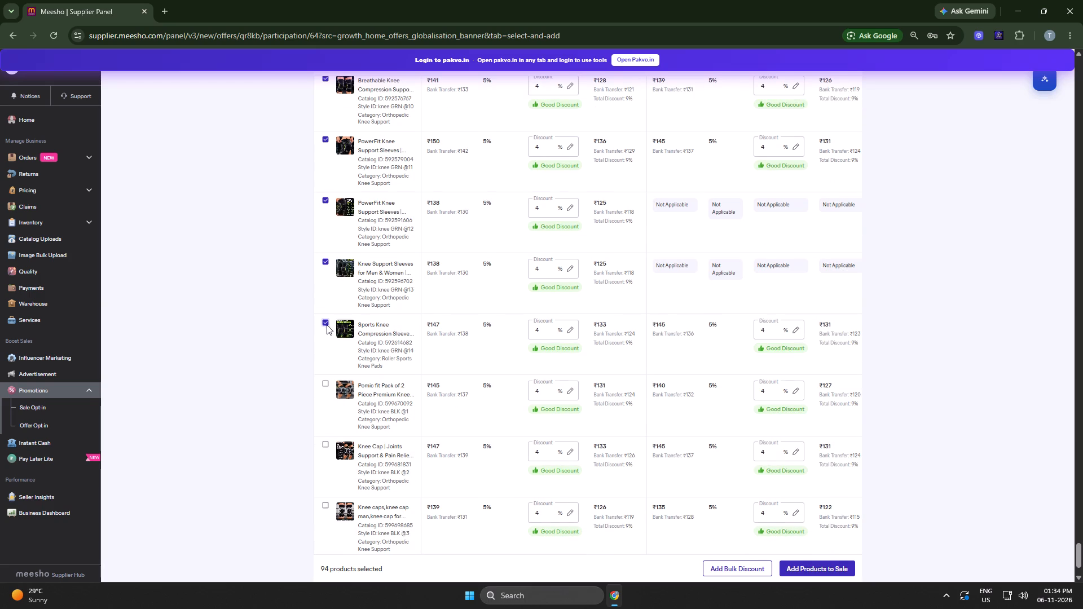
pyautogui.click(320, 382)
pyautogui.click(325, 386)
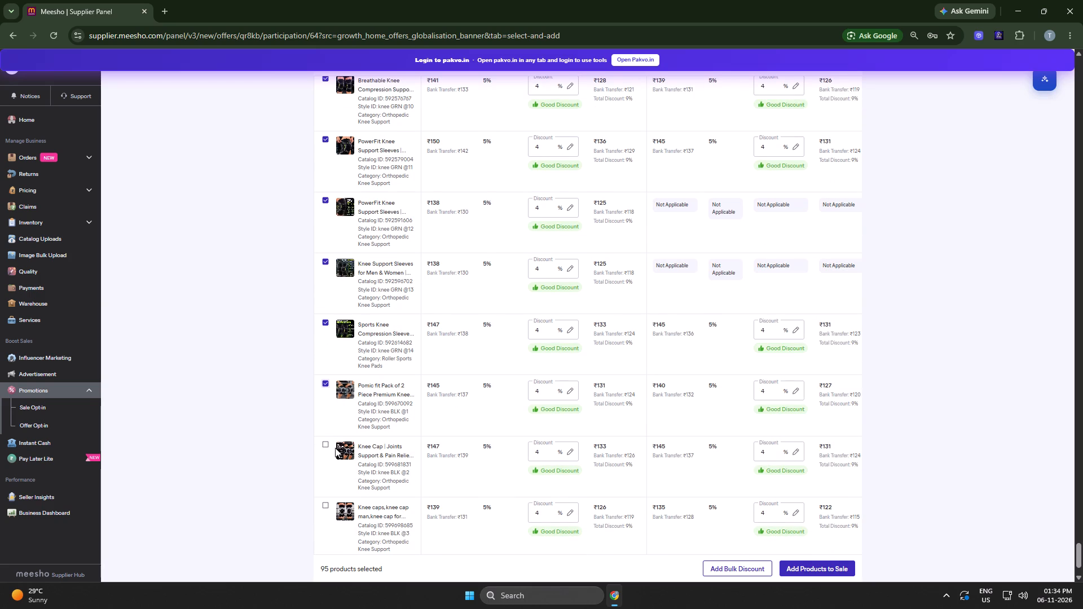
pyautogui.click(328, 444)
pyautogui.click(327, 504)
pyautogui.scroll(-2, 362, 446)
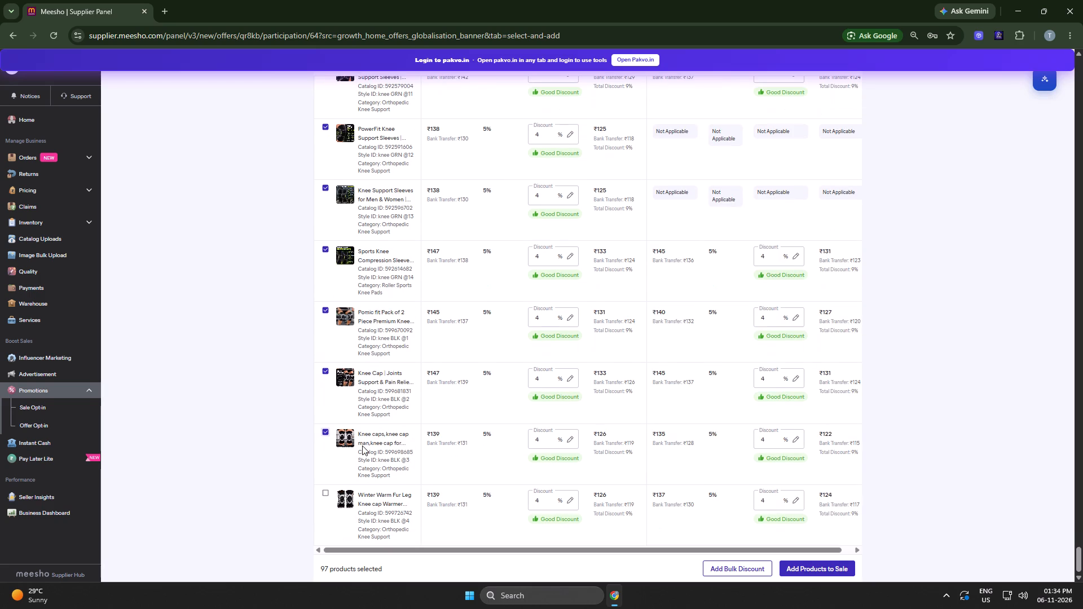
pyautogui.click(323, 492)
pyautogui.scroll(-3, 389, 458)
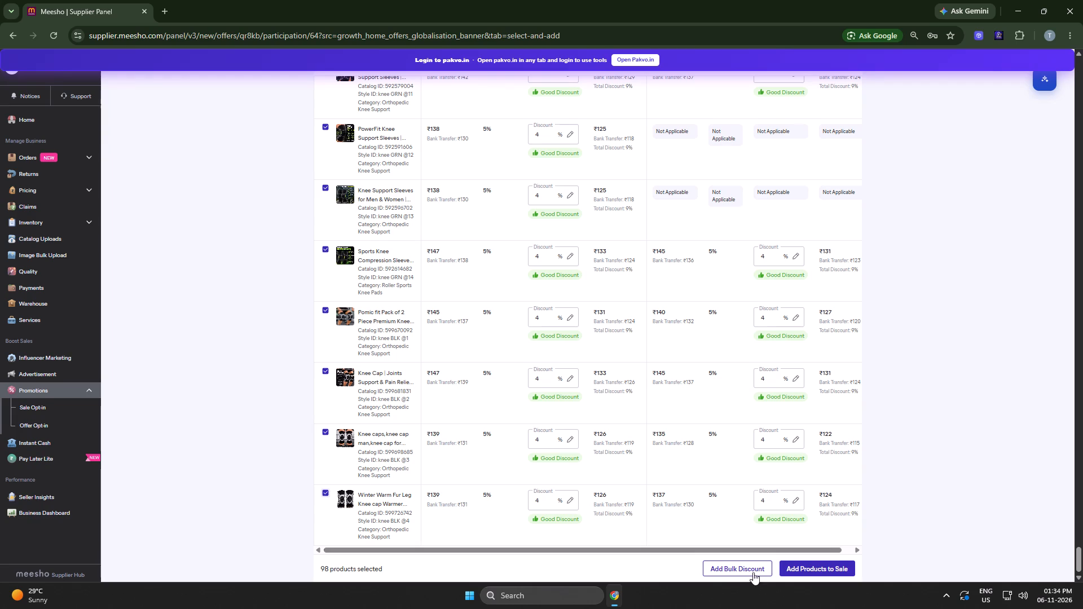
# Apply a bulk discount of 4% to both the Meesho Price and Wrong/Defective Return Price, and add the selected products to the sale.
pyautogui.click(753, 572)
pyautogui.doubleClick(453, 320)
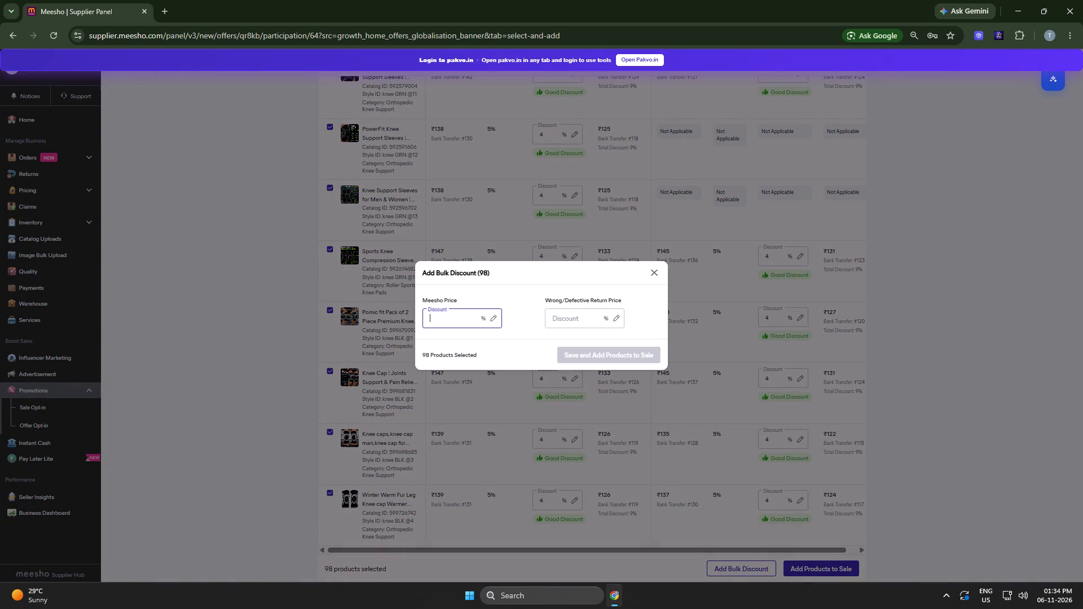
pyautogui.press('4')
pyautogui.doubleClick(560, 319)
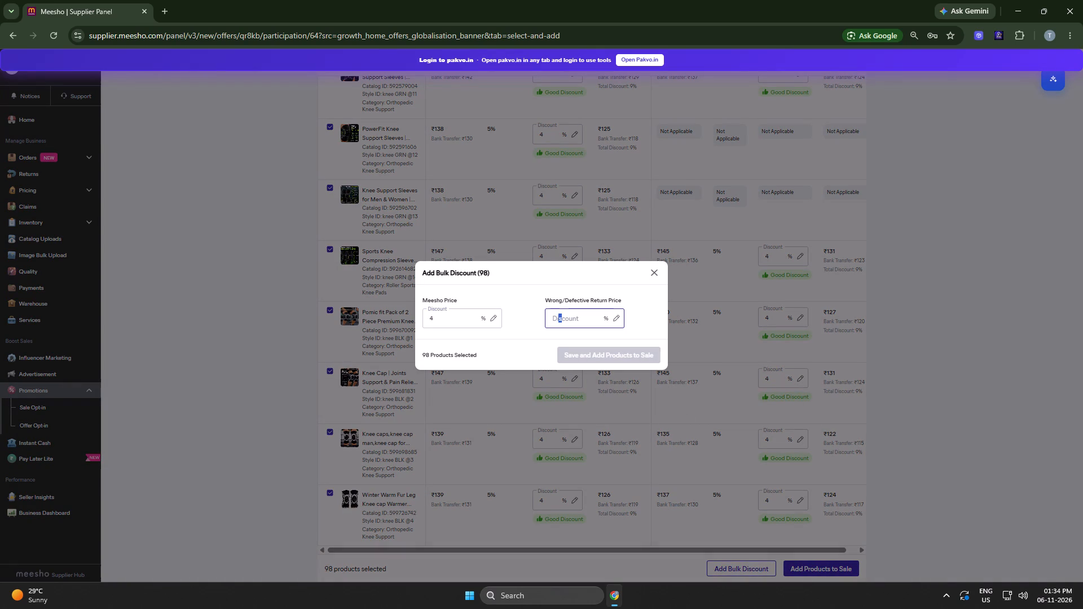
pyautogui.tripleClick(567, 320)
pyautogui.click(588, 321)
pyautogui.press('4')
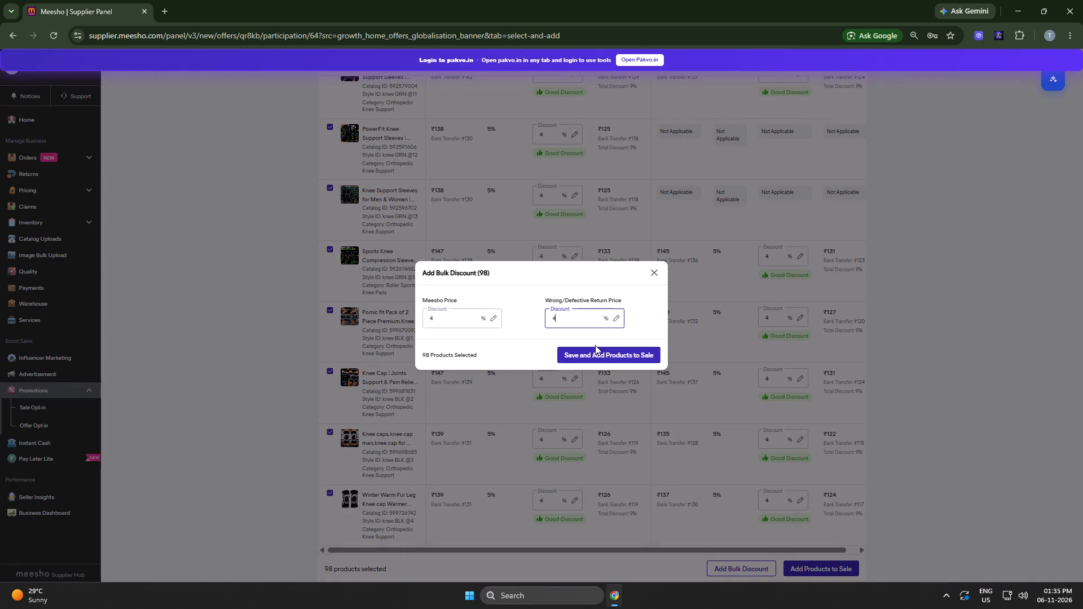
pyautogui.click(600, 361)
pyautogui.click(625, 384)
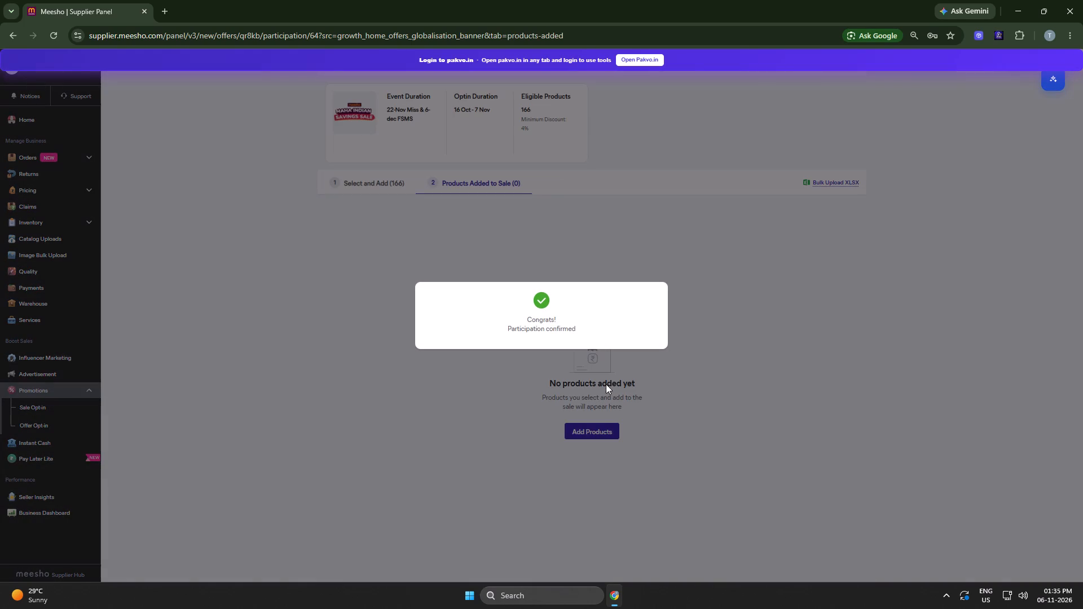
pyautogui.click(585, 458)
# Check the Products Added to Sale list against the Select and Add list to verify the products were added.
pyautogui.click(366, 176)
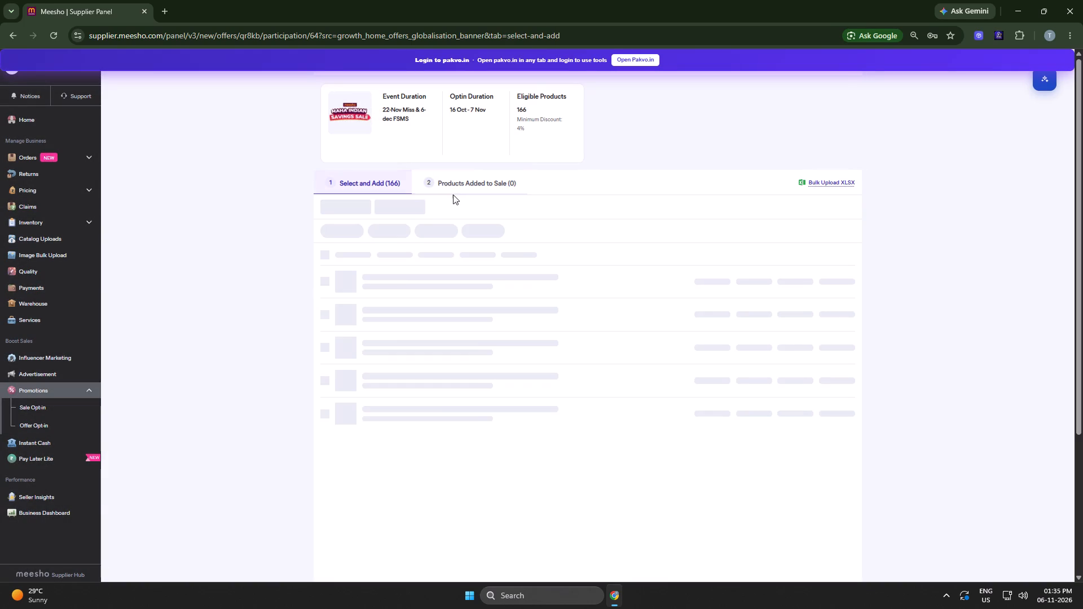
pyautogui.click(464, 192)
pyautogui.click(364, 182)
pyautogui.click(448, 184)
pyautogui.click(391, 183)
pyautogui.click(456, 182)
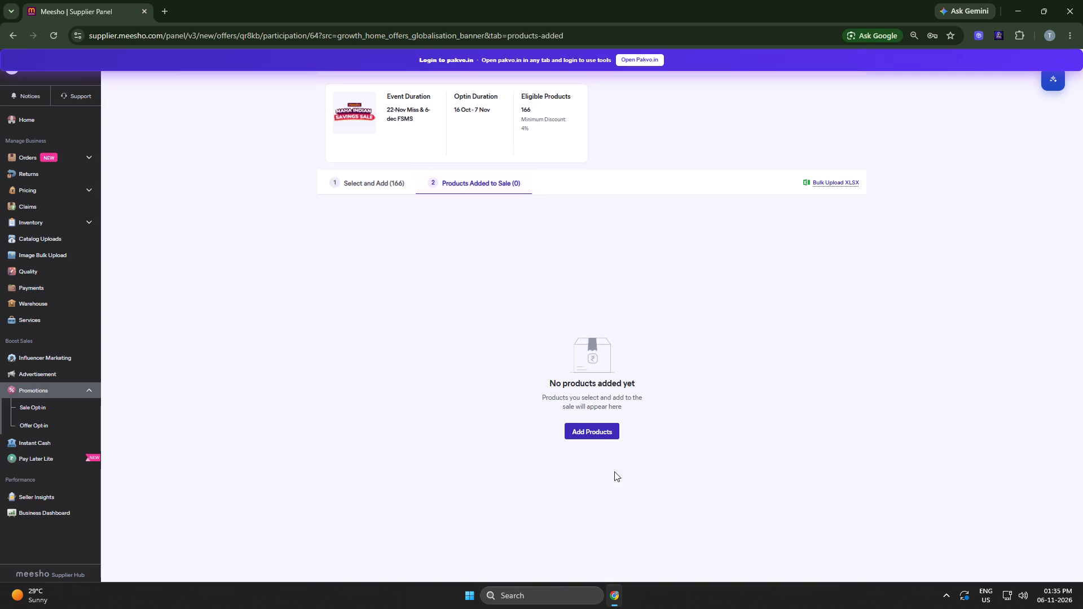
pyautogui.click(599, 429)
pyautogui.click(467, 181)
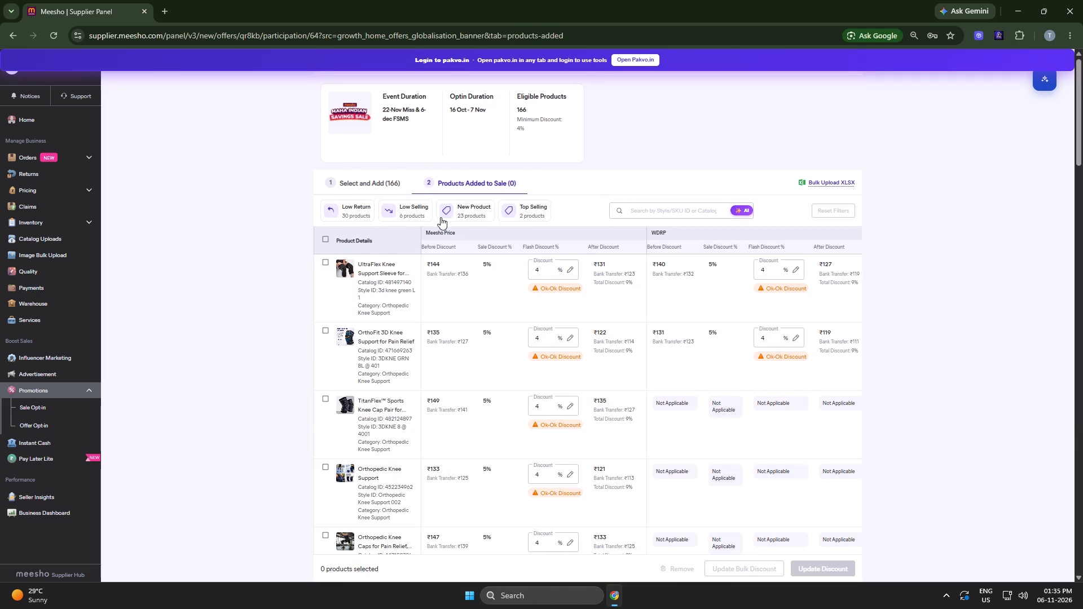
pyautogui.click(380, 178)
pyautogui.click(454, 182)
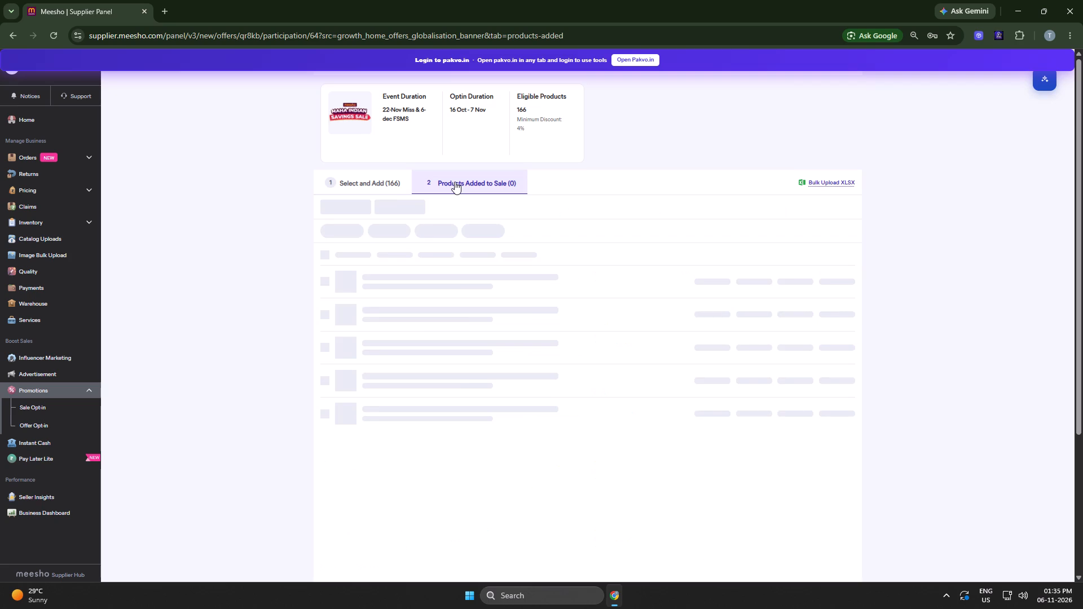
pyautogui.scroll(-7, 507, 352)
pyautogui.scroll(8, 507, 353)
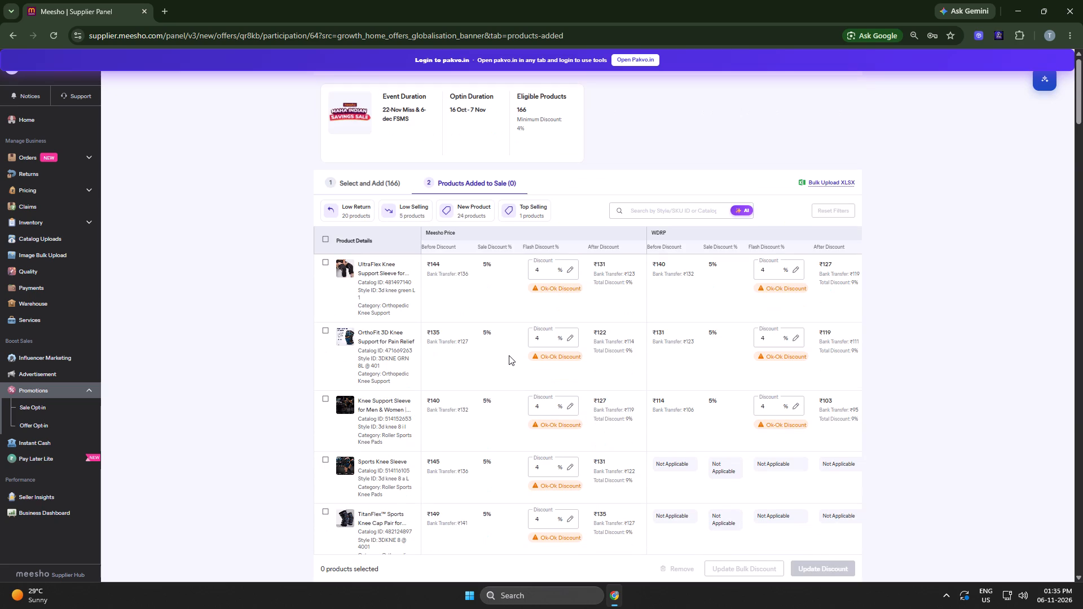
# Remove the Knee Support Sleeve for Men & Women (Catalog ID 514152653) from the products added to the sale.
pyautogui.scroll(-1, 509, 356)
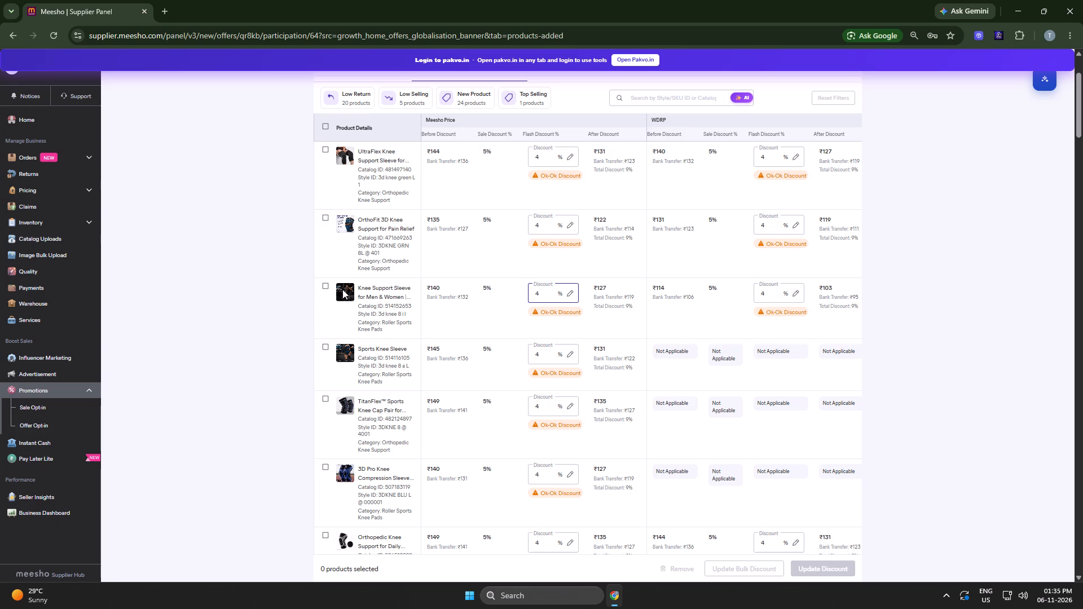
pyautogui.click(327, 289)
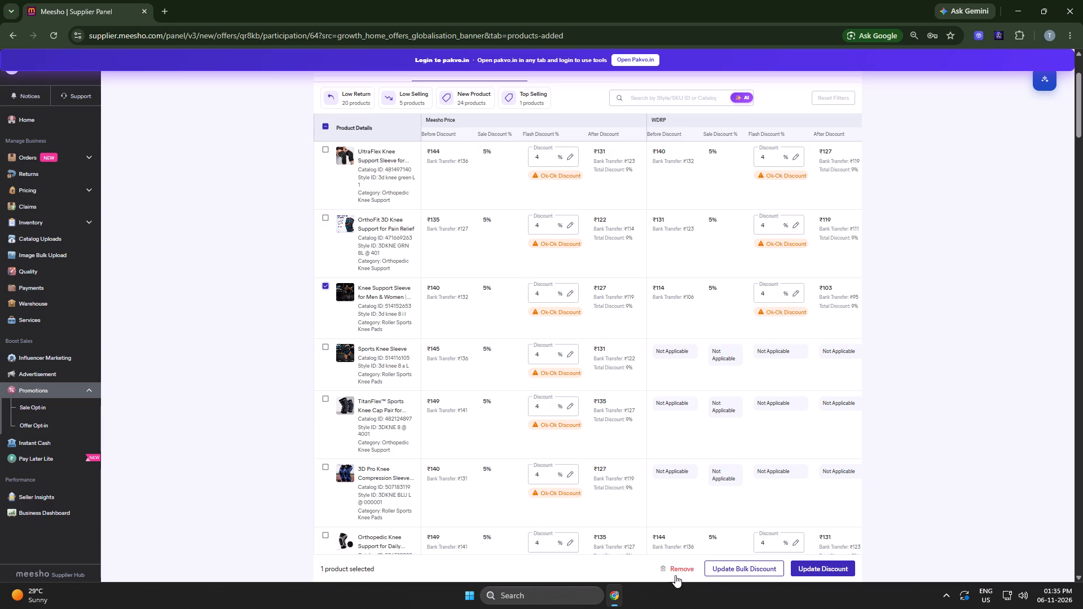
pyautogui.click(675, 570)
pyautogui.click(643, 354)
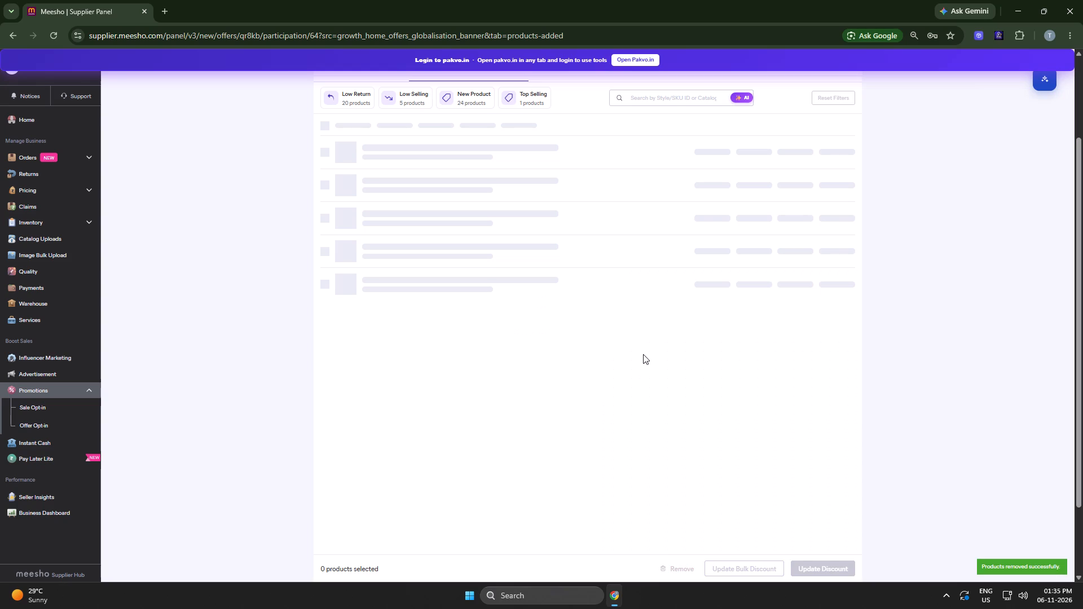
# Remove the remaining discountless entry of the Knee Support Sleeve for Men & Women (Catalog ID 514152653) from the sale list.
pyautogui.scroll(-1, 643, 354)
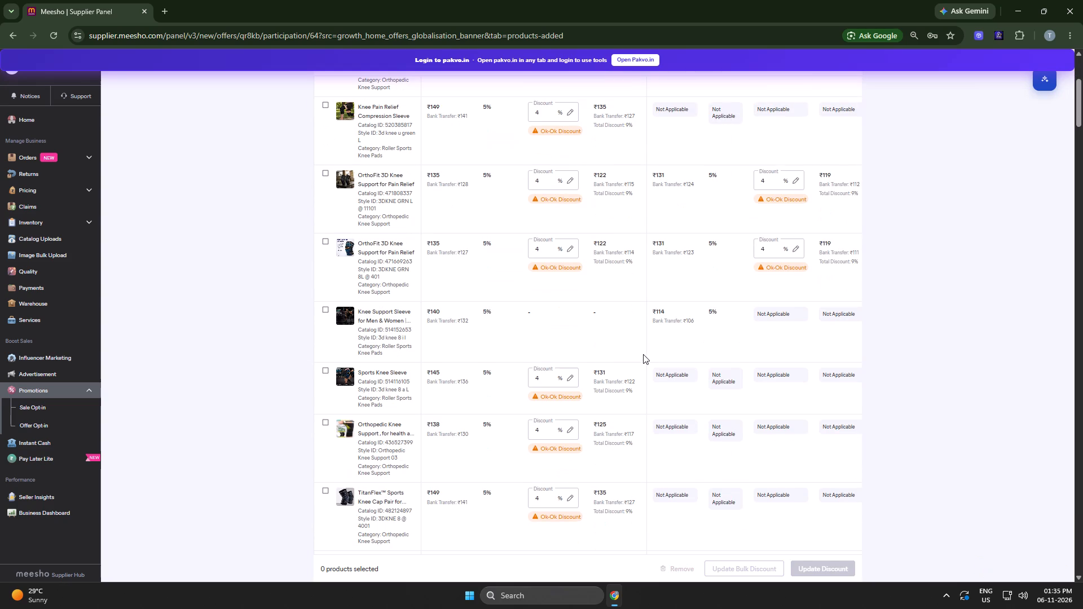
pyautogui.scroll(-1, 643, 354)
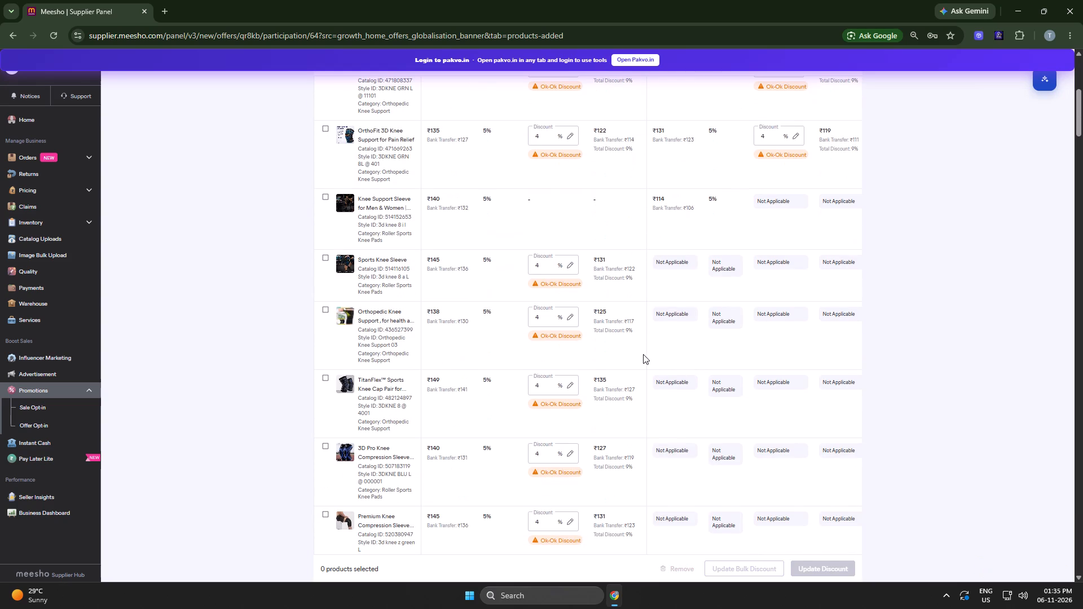
pyautogui.click(323, 196)
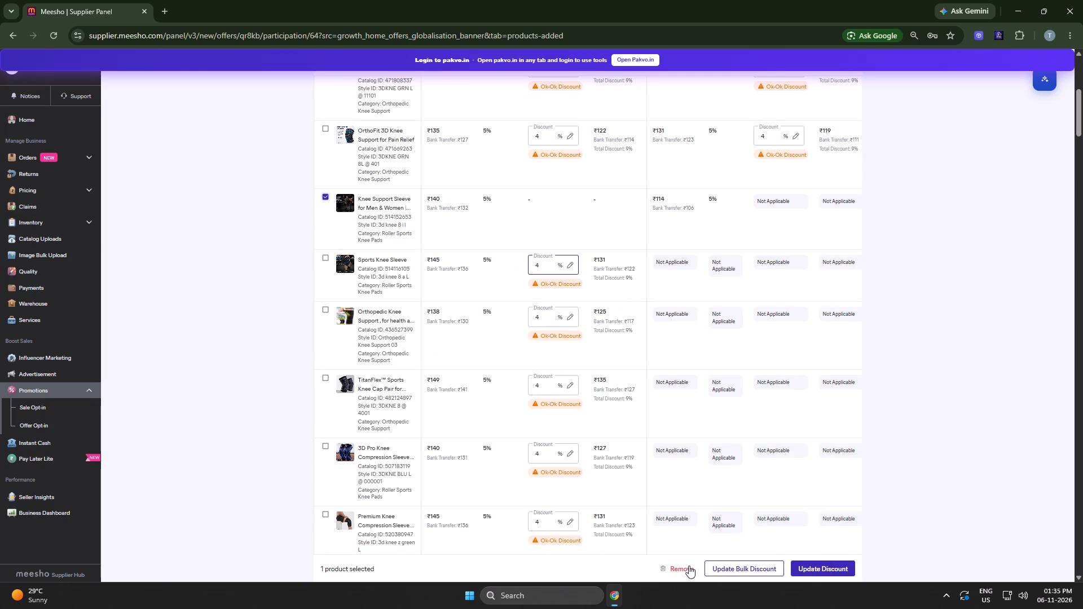
pyautogui.click(689, 566)
pyautogui.click(634, 356)
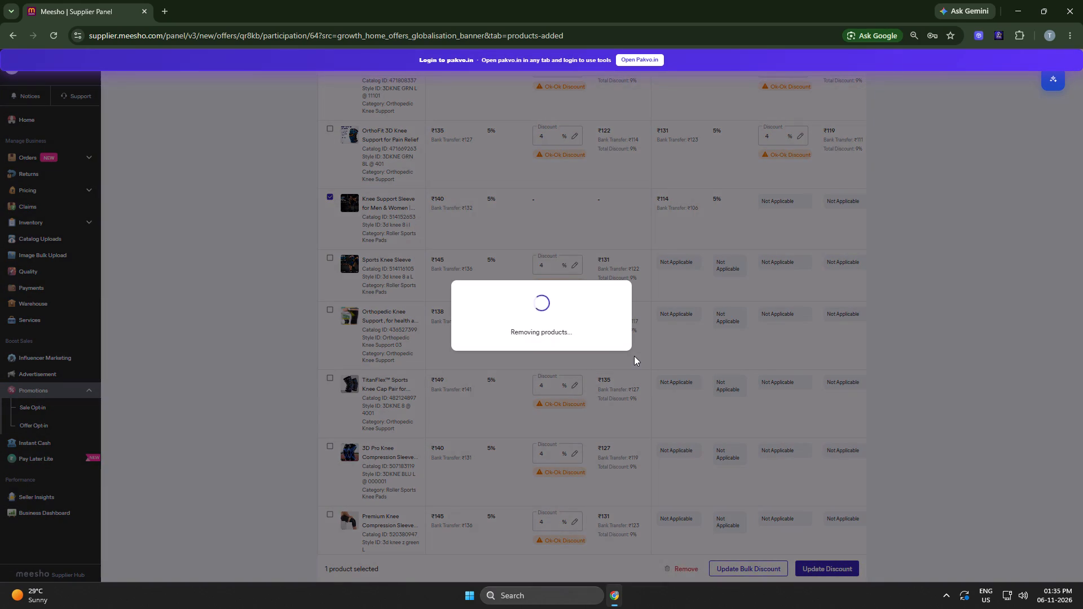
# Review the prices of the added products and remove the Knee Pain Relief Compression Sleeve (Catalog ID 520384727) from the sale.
pyautogui.scroll(-1, 634, 356)
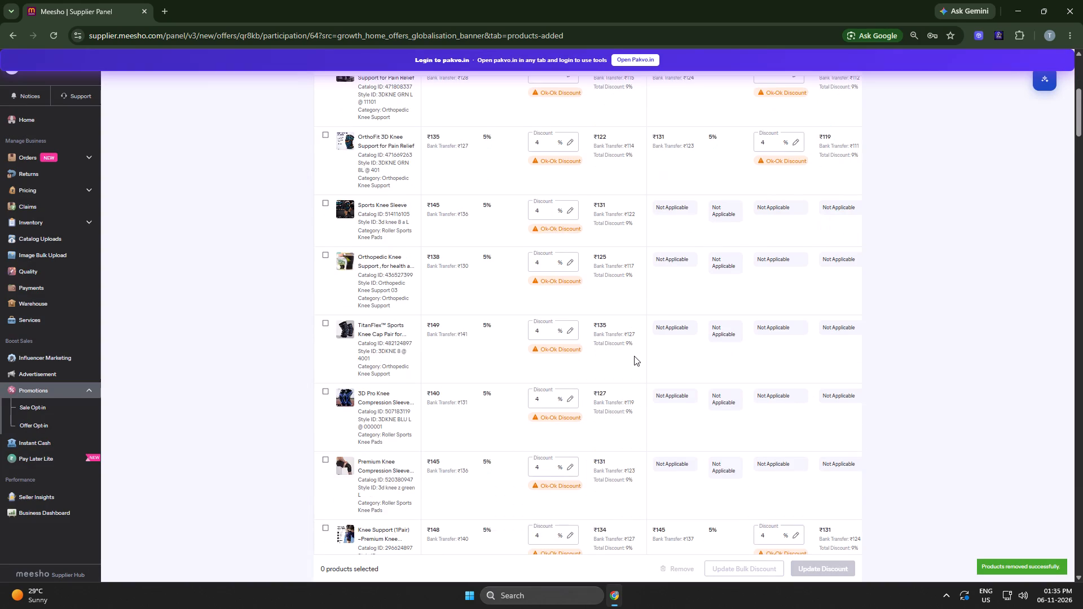
pyautogui.scroll(-1, 634, 356)
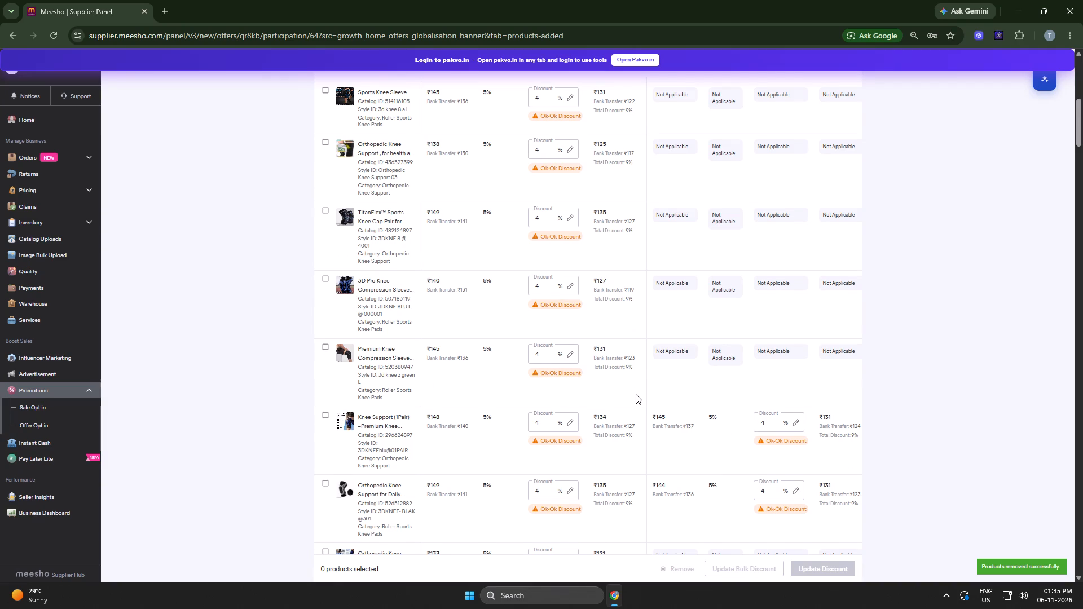
pyautogui.scroll(-2, 636, 394)
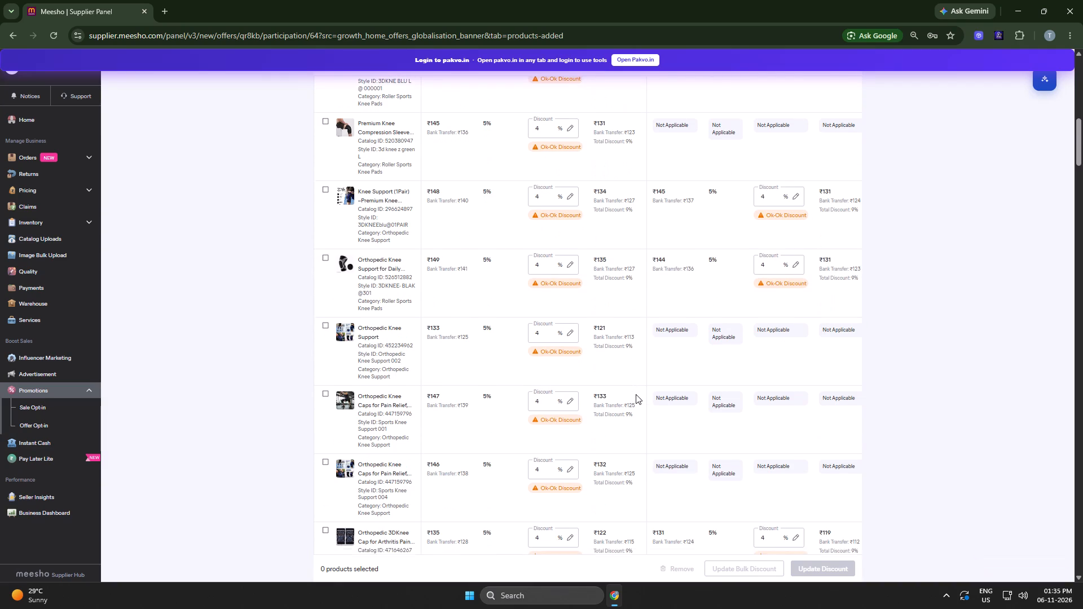
pyautogui.scroll(-3, 636, 394)
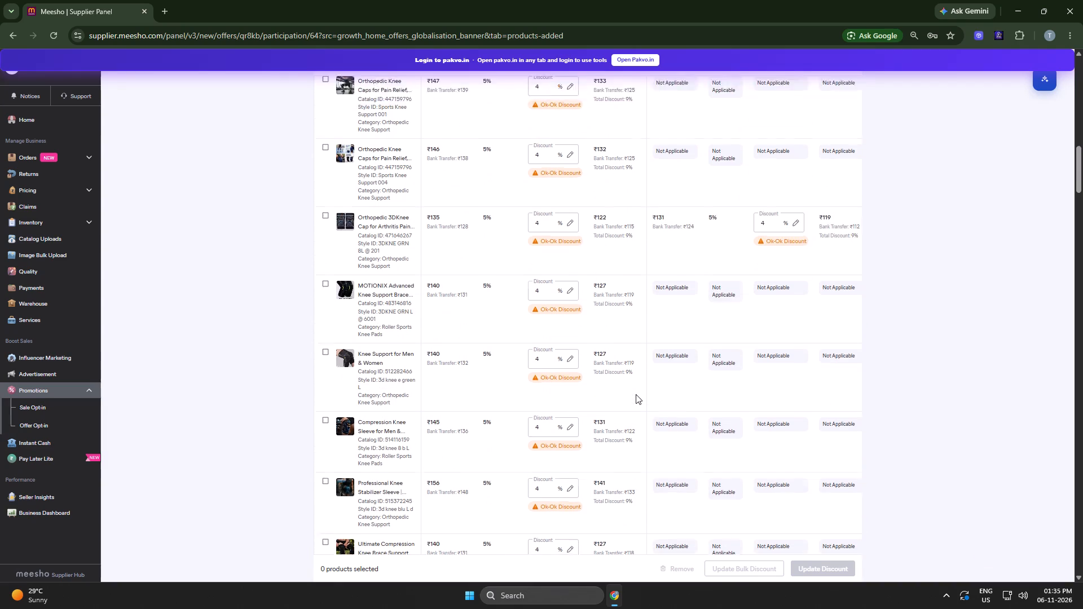
pyautogui.scroll(-3, 636, 394)
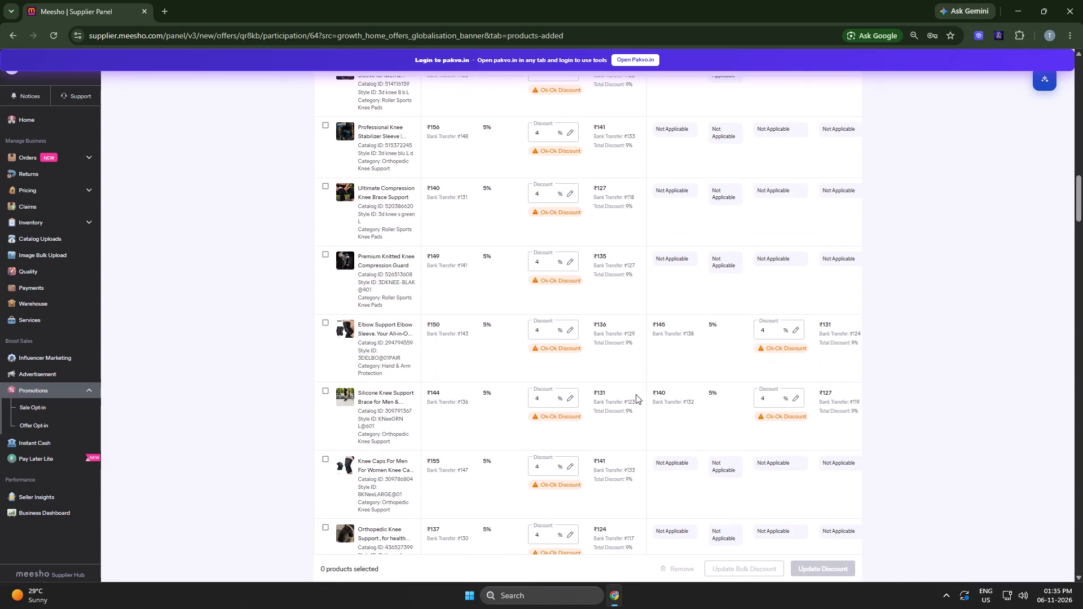
pyautogui.scroll(-3, 636, 394)
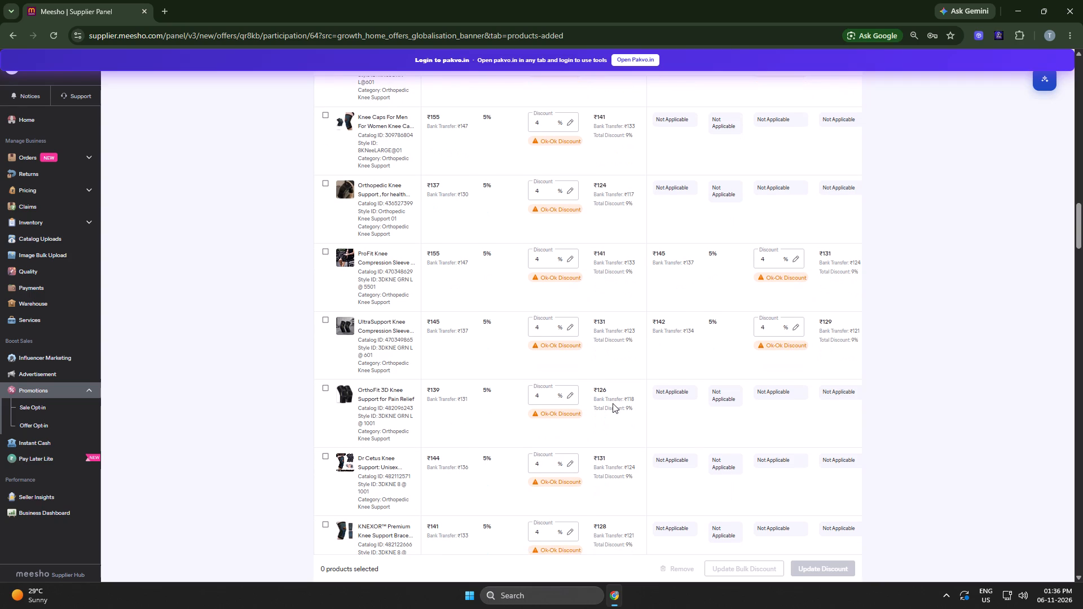
pyautogui.scroll(-3, 613, 403)
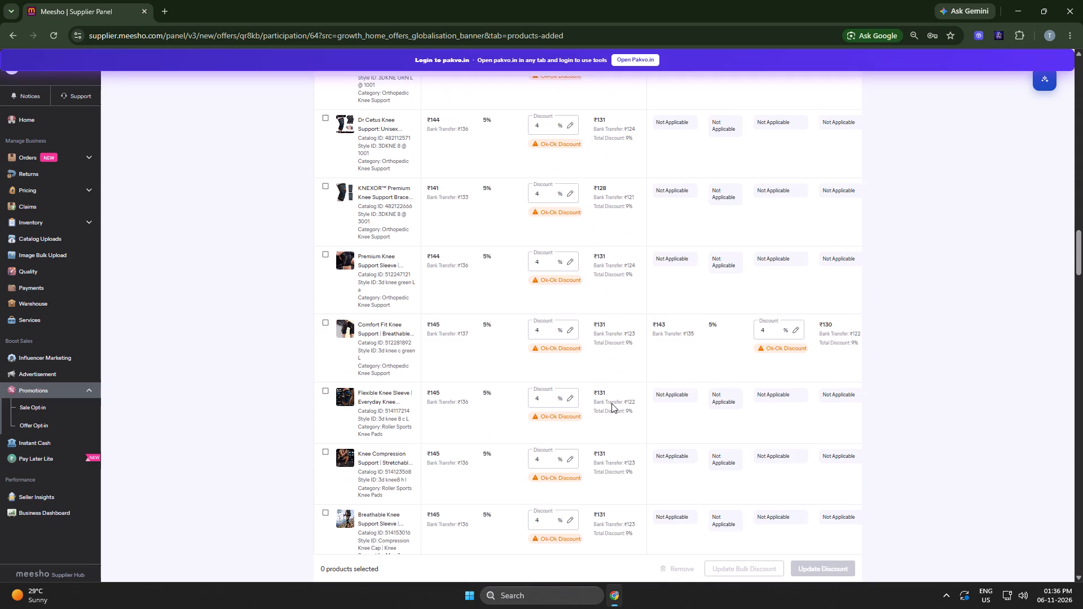
pyautogui.scroll(-4, 611, 403)
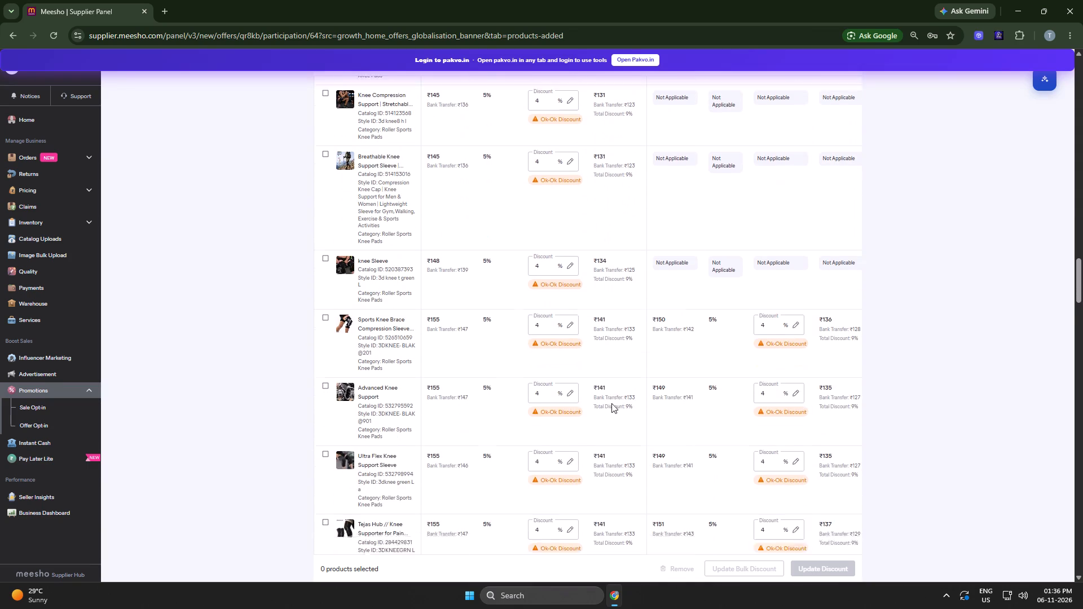
pyautogui.scroll(-3, 611, 403)
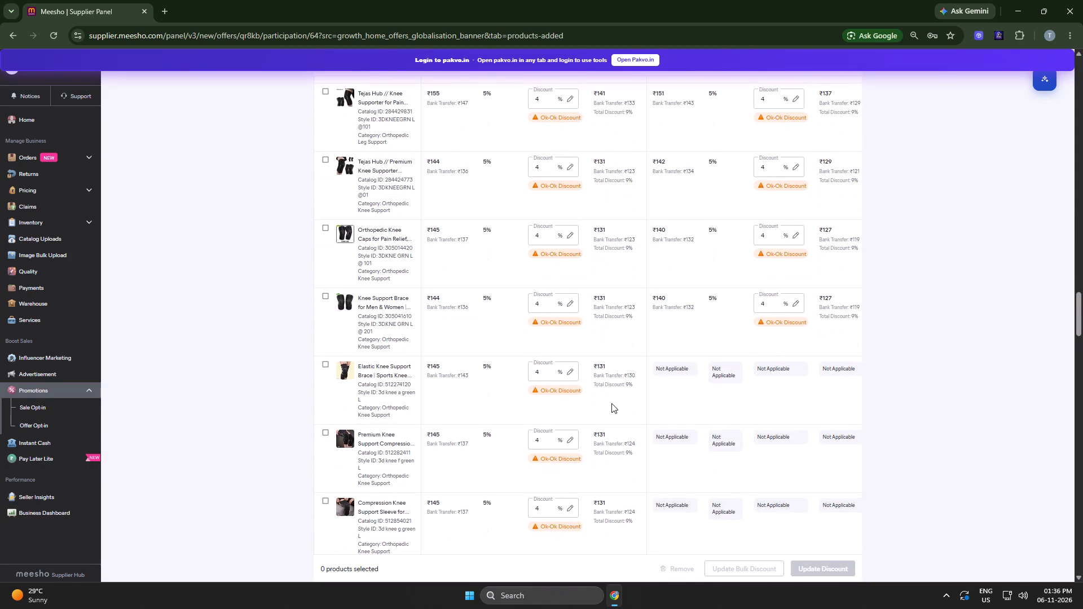
pyautogui.scroll(-3, 611, 403)
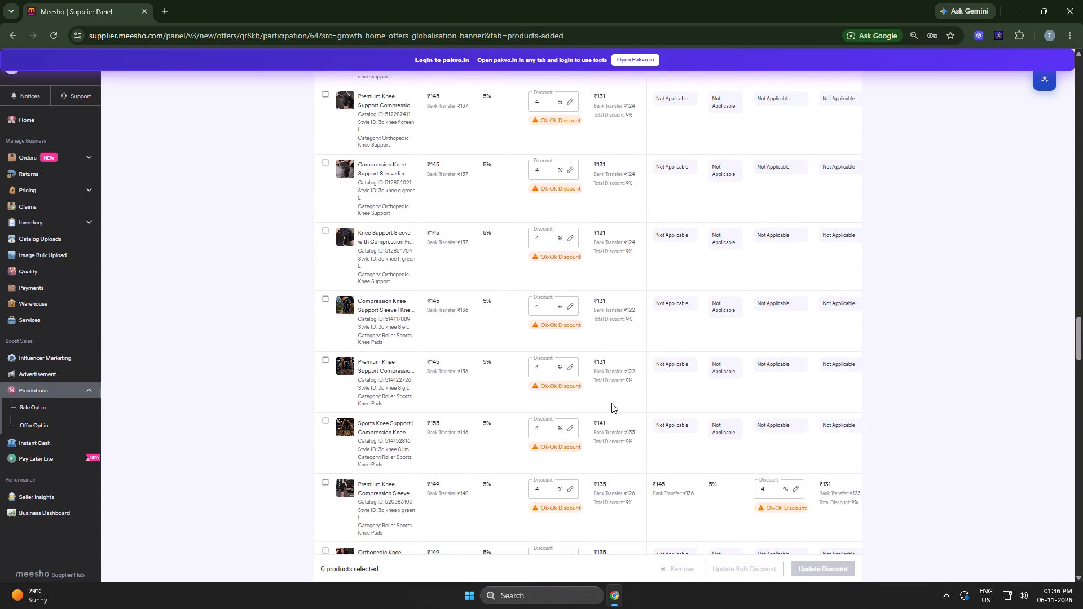
pyautogui.scroll(-3, 611, 403)
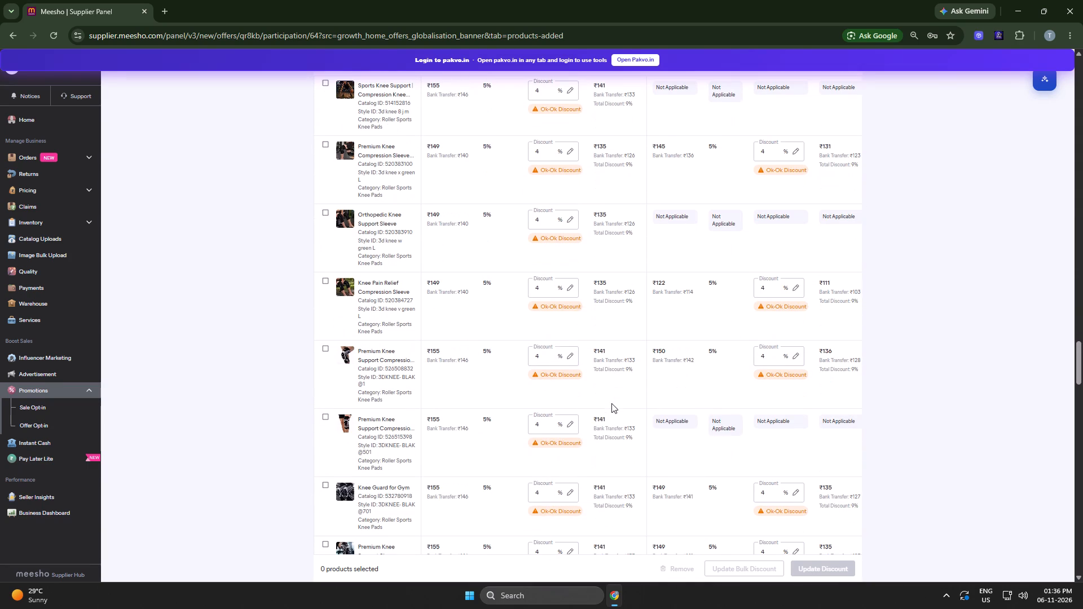
pyautogui.click(322, 280)
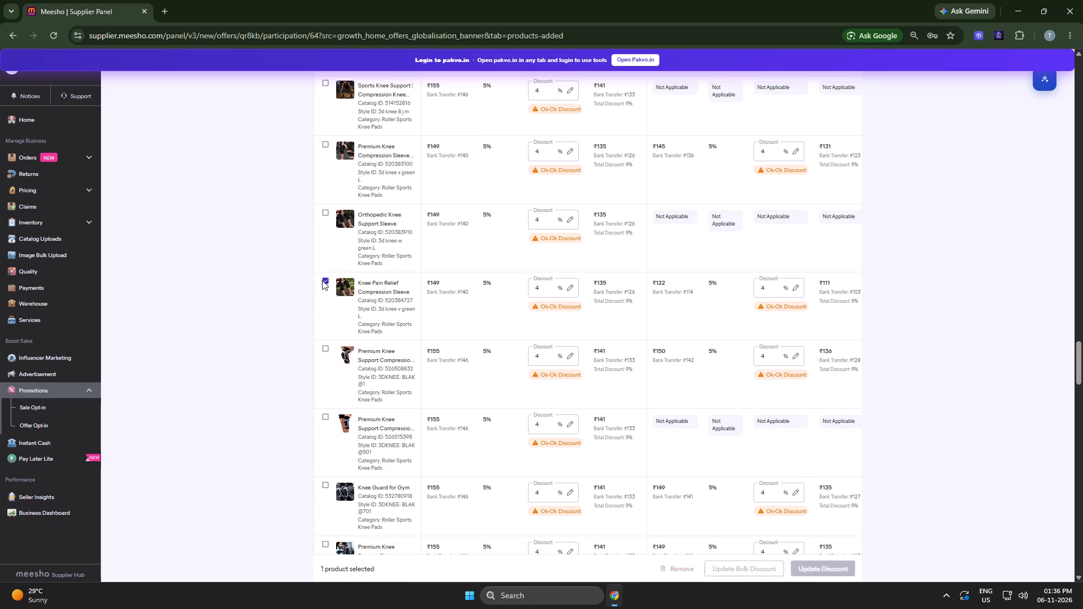
pyautogui.click(678, 573)
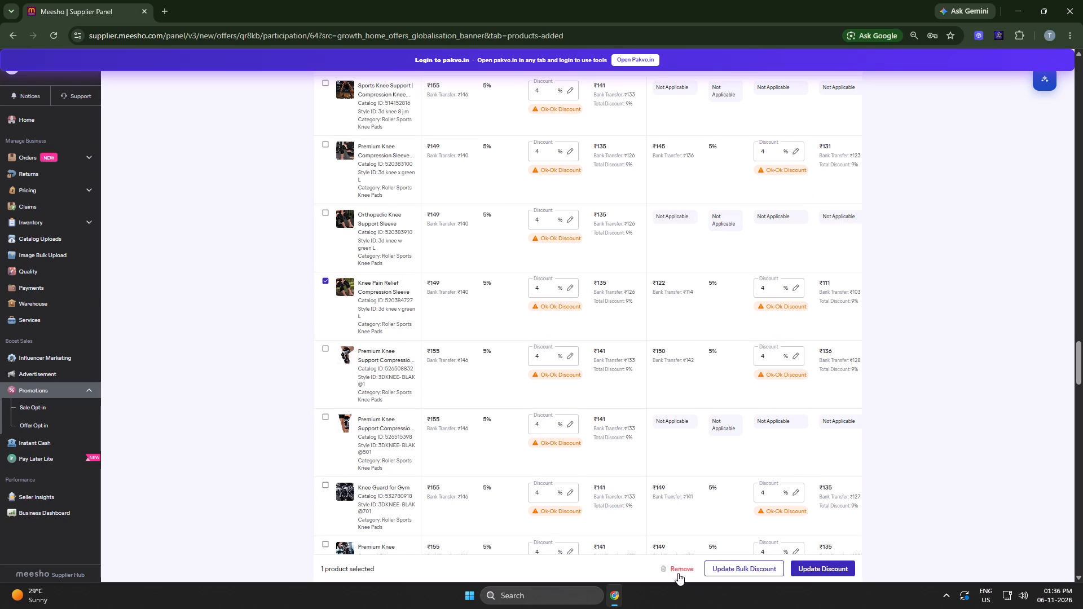
pyautogui.click(636, 348)
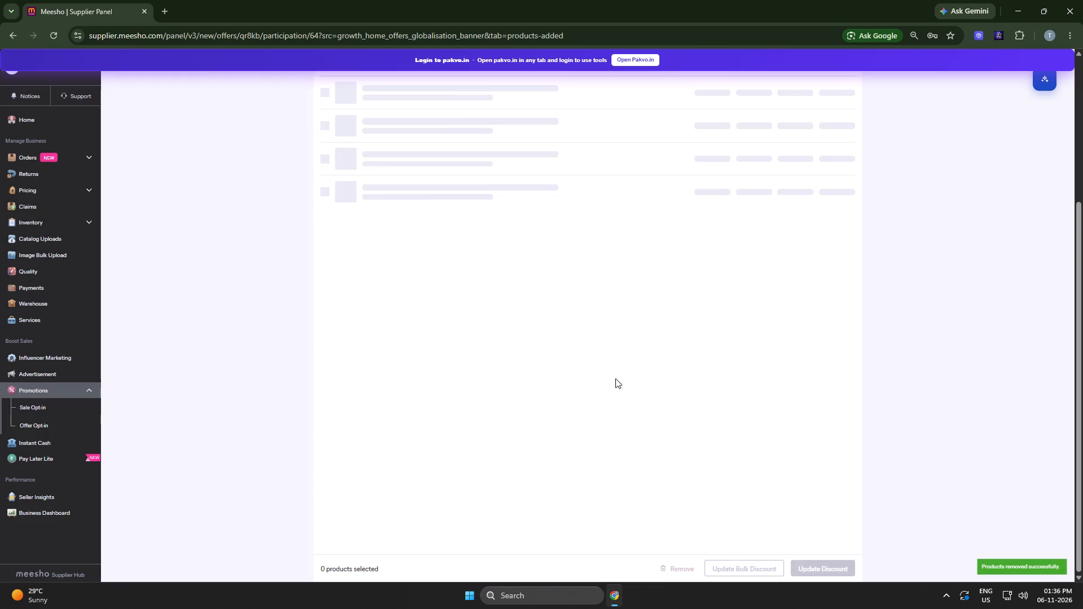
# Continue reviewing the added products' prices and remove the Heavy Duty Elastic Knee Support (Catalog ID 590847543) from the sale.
pyautogui.scroll(-3, 589, 389)
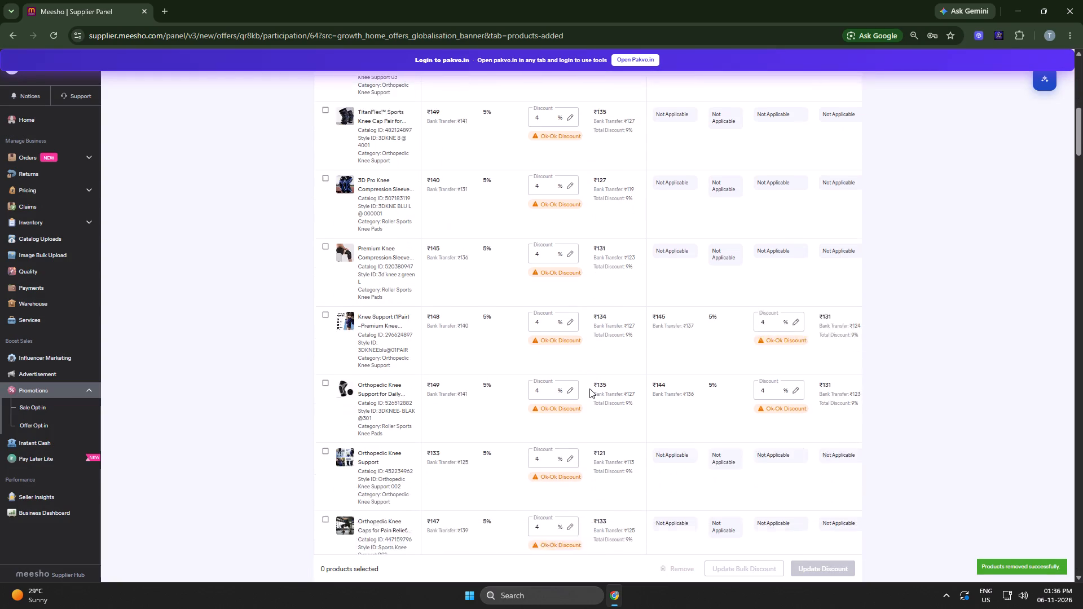
pyautogui.scroll(-3, 589, 389)
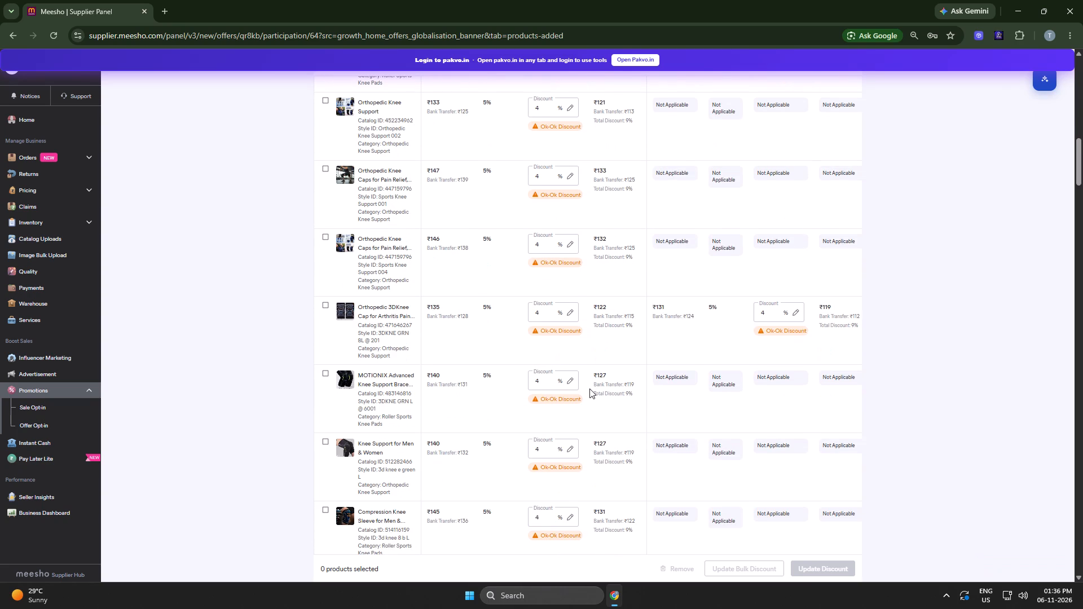
pyautogui.scroll(-4, 589, 389)
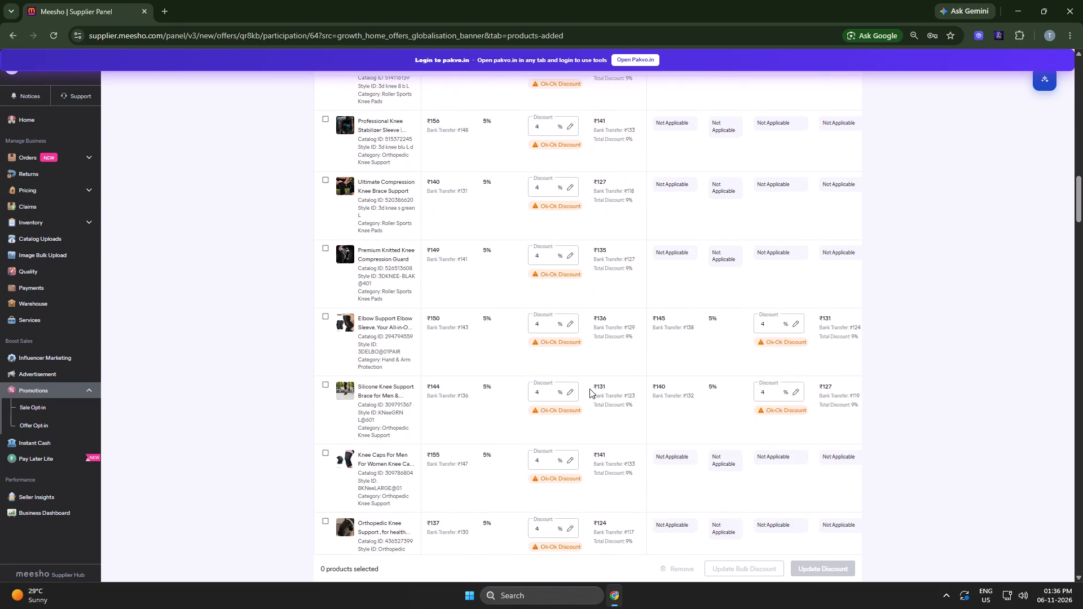
pyautogui.scroll(-1, 589, 389)
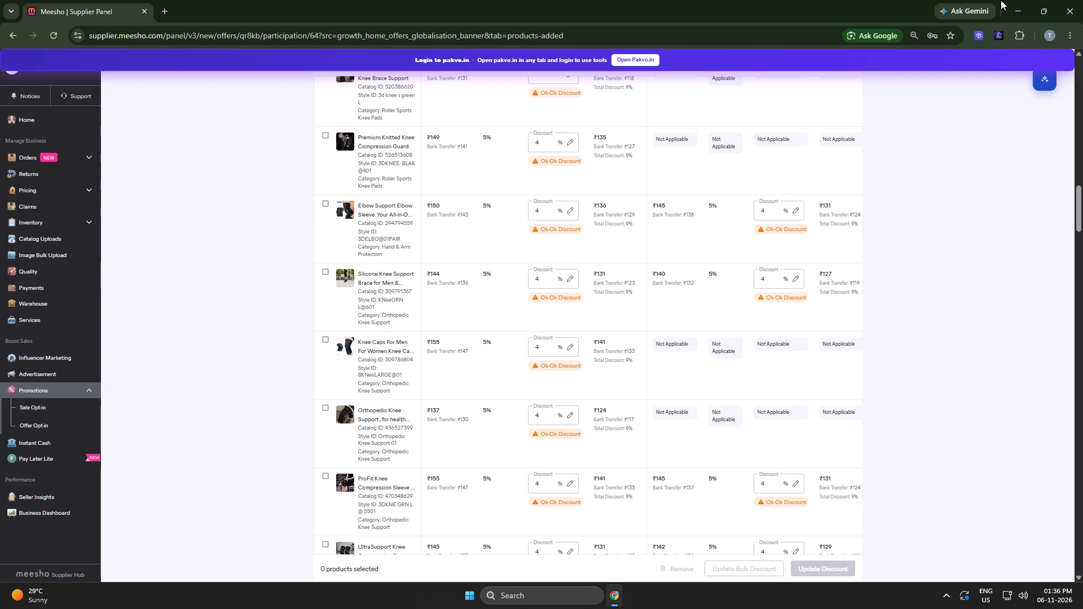
pyautogui.scroll(-3, 483, 363)
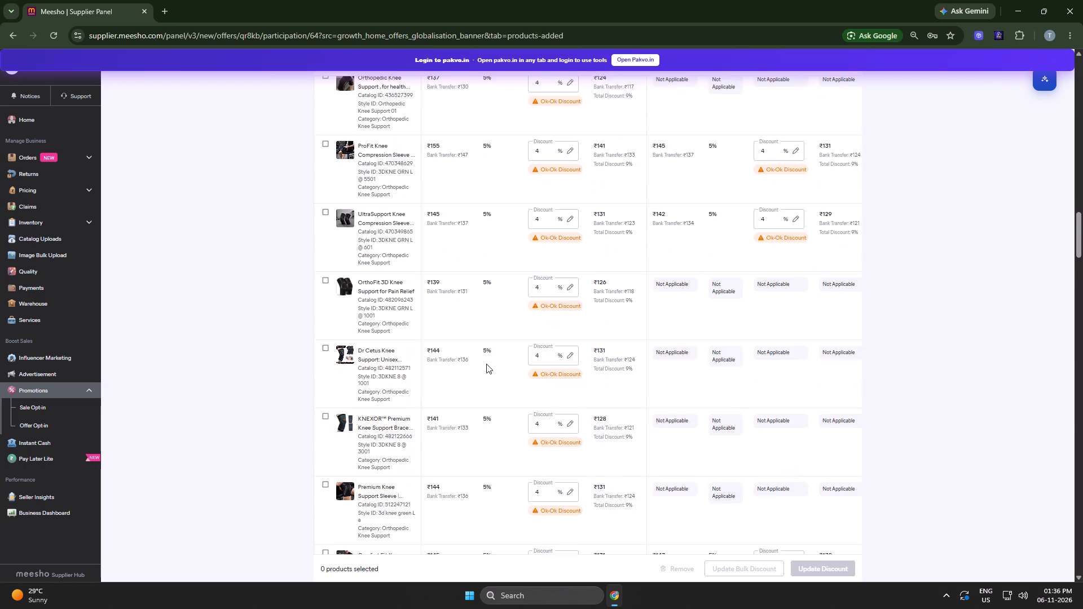
pyautogui.scroll(-4, 486, 364)
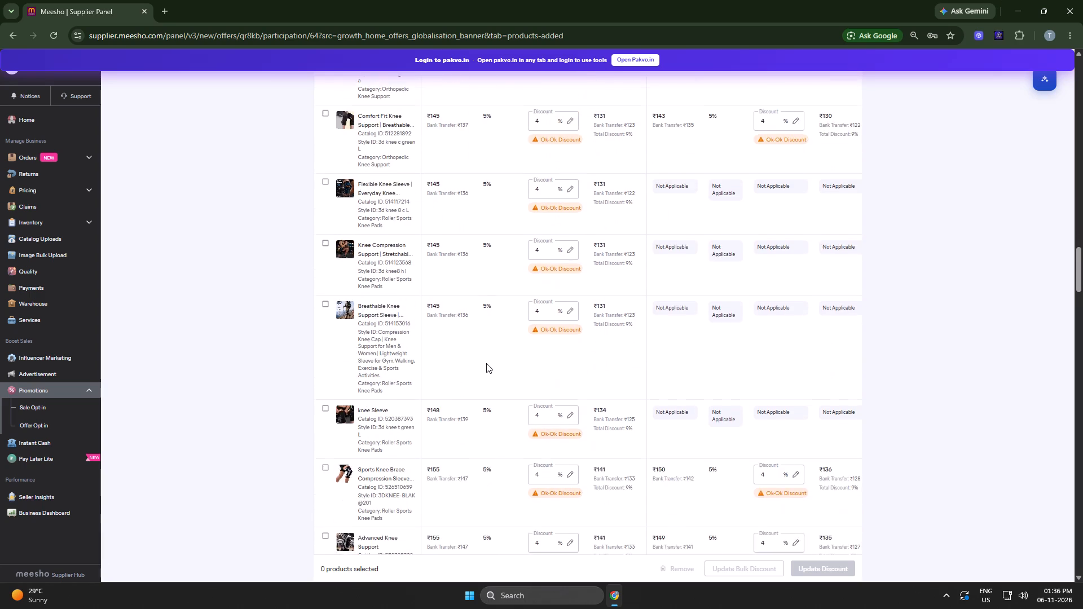
pyautogui.scroll(-3, 486, 363)
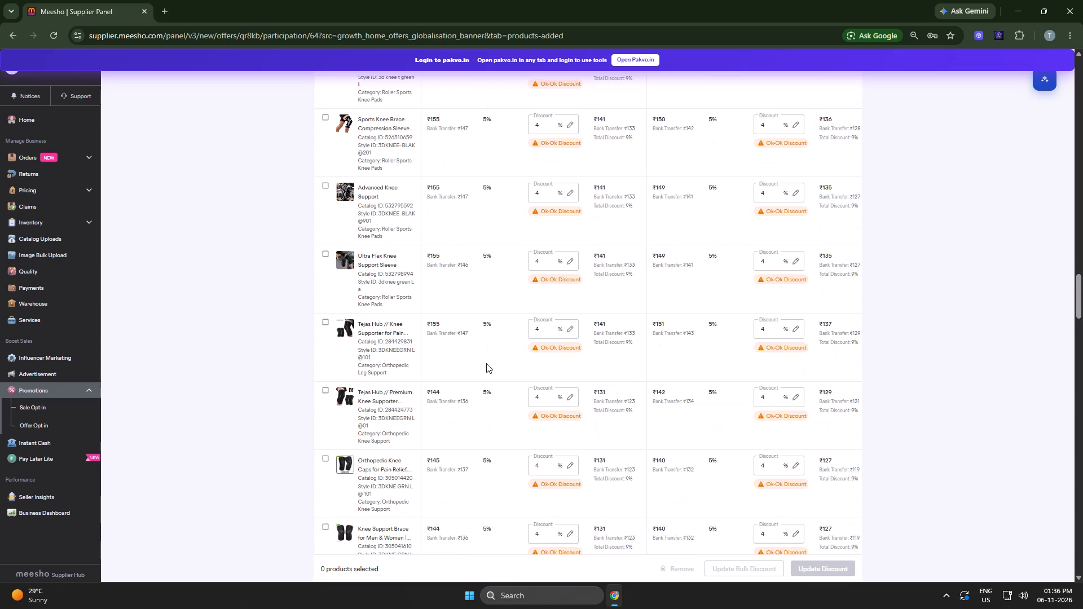
pyautogui.scroll(-6, 486, 363)
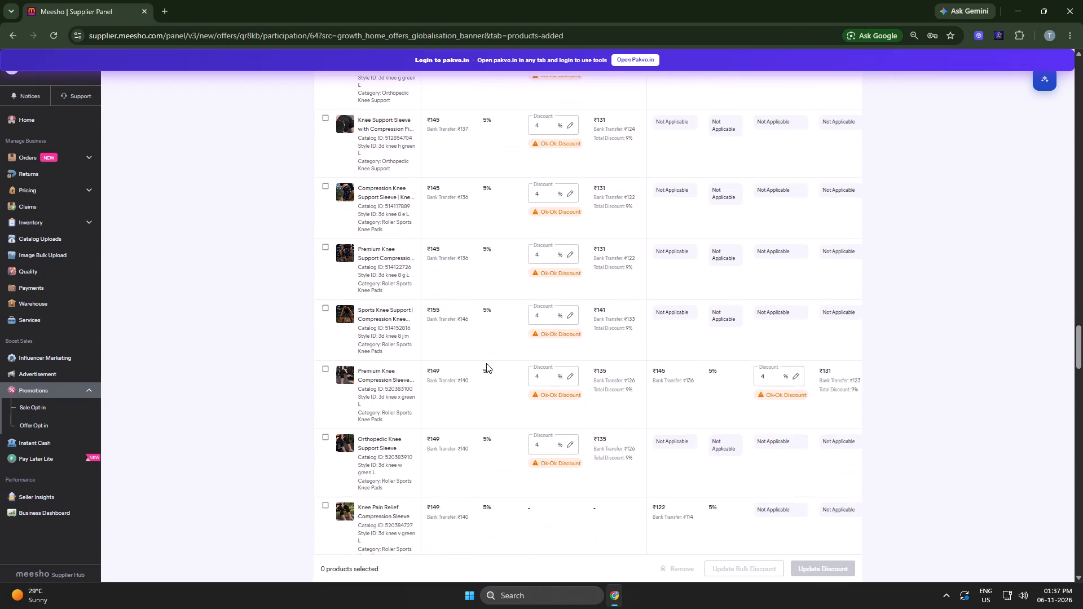
pyautogui.scroll(-8, 486, 363)
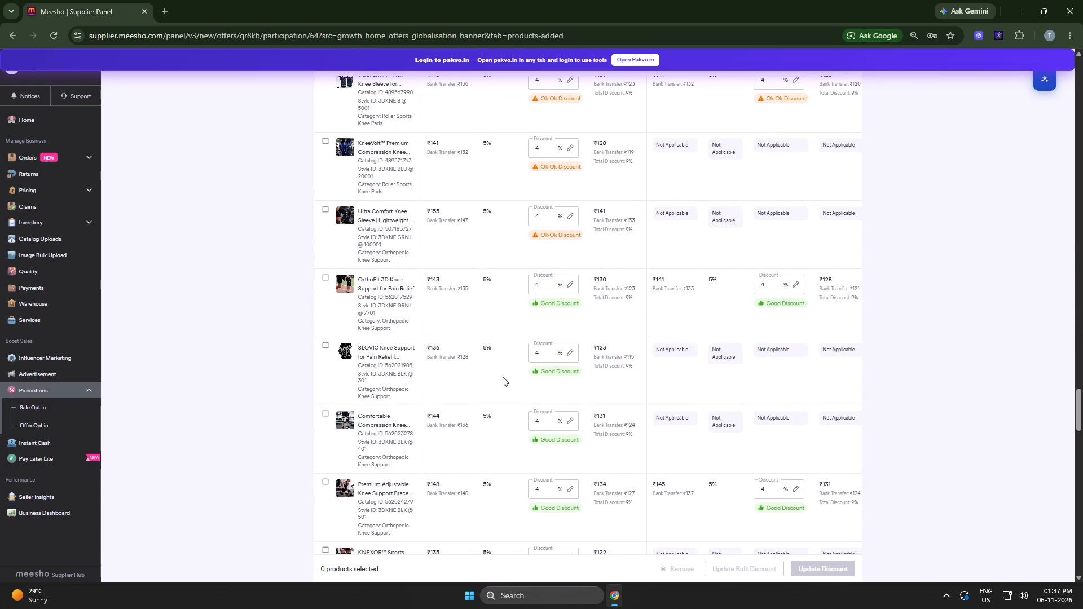
pyautogui.scroll(-5, 525, 368)
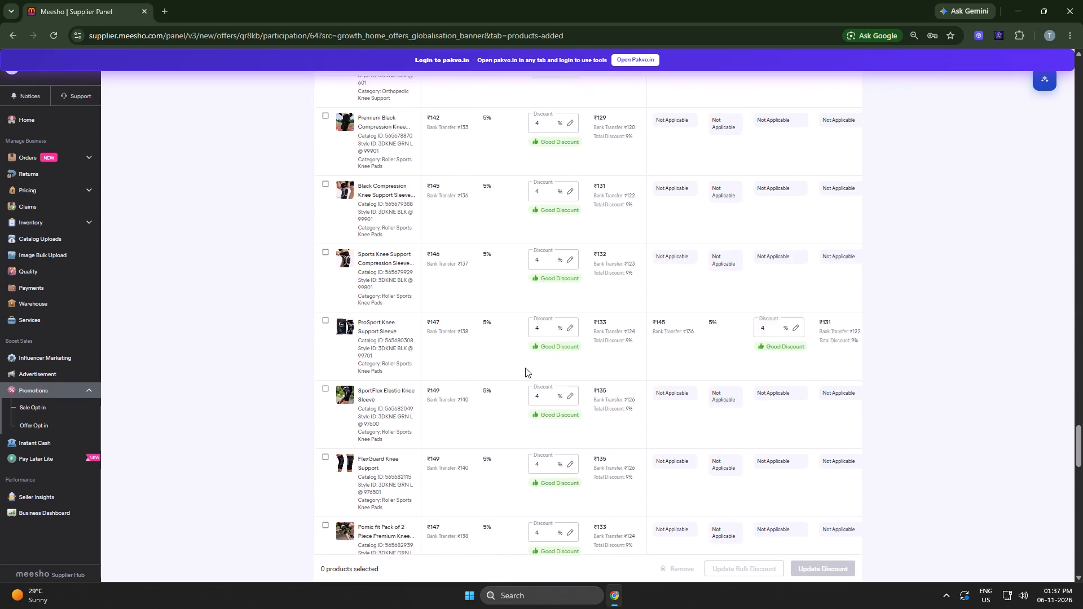
pyautogui.scroll(-5, 525, 368)
pyautogui.scroll(2, 525, 372)
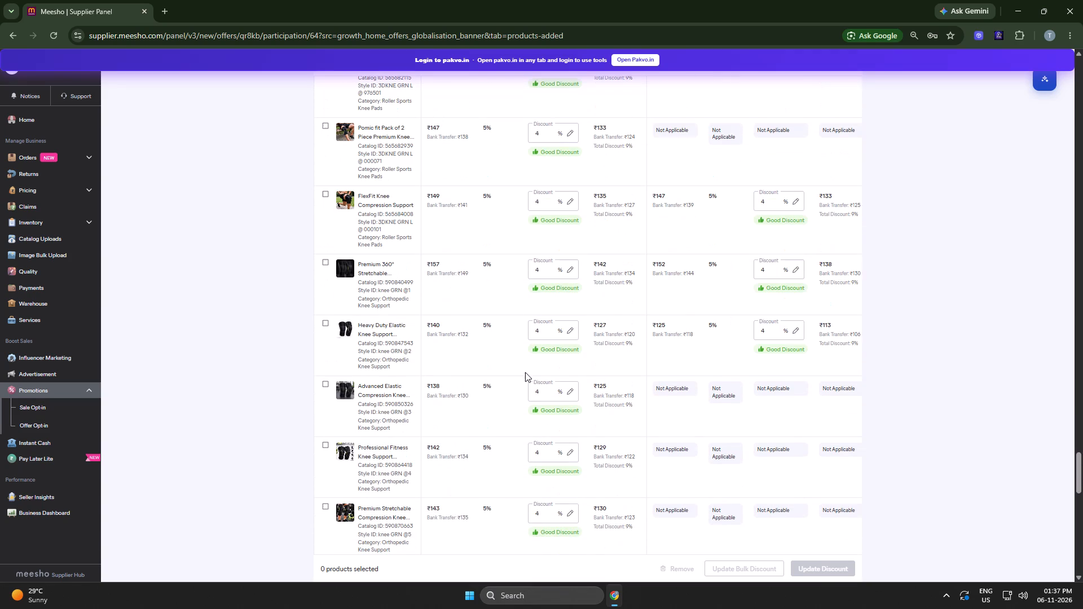
pyautogui.click(327, 324)
pyautogui.click(688, 568)
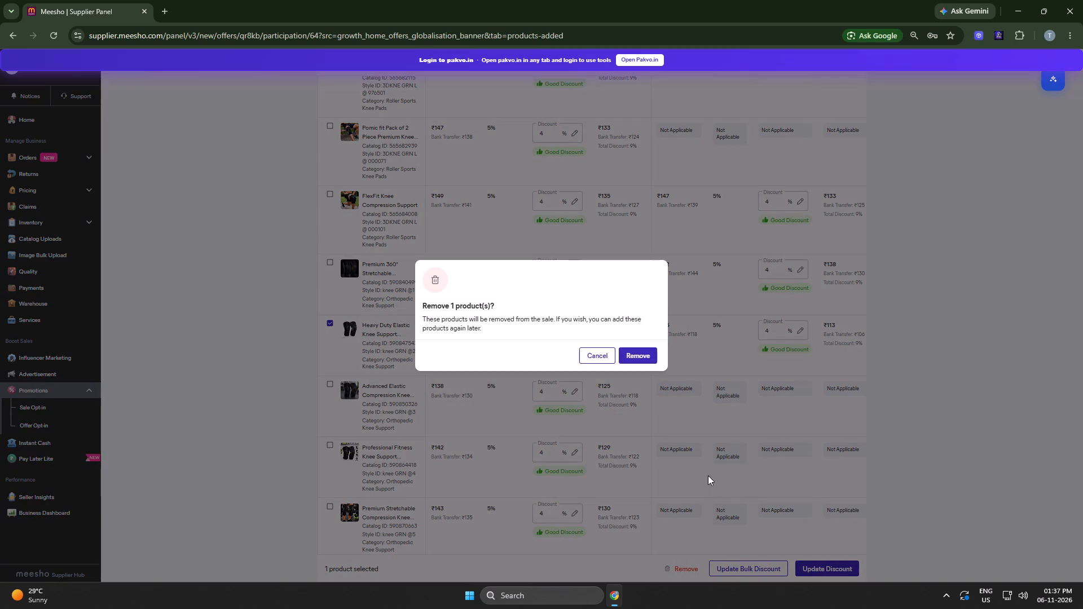
pyautogui.click(633, 355)
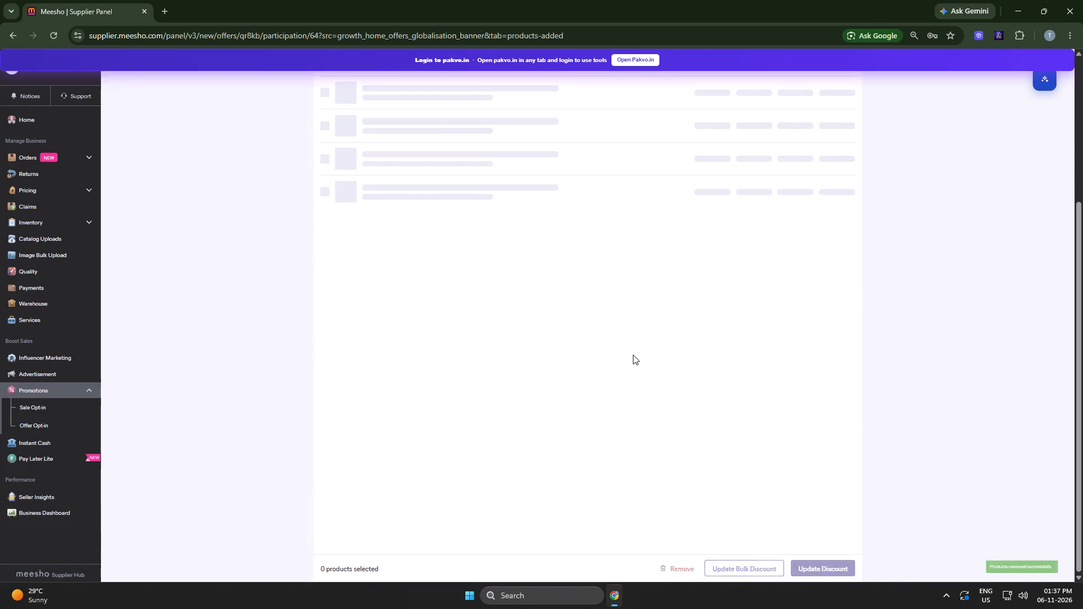
pyautogui.scroll(-20, 632, 356)
pyautogui.scroll(-2, 632, 356)
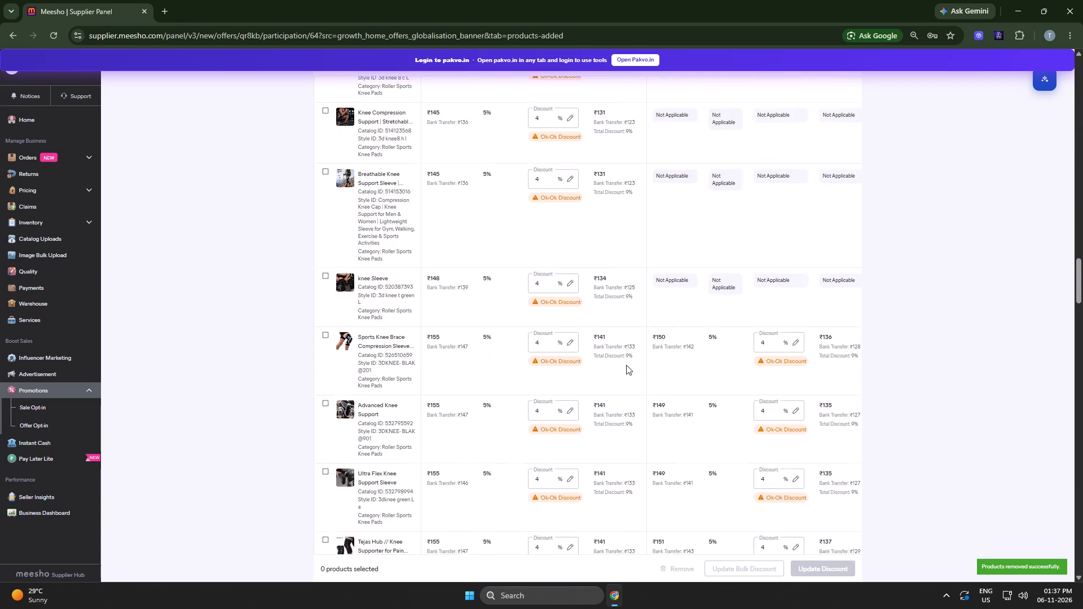
# Check the prices and discounts of the remaining added knee support products through the end of the sale list.
pyautogui.scroll(-17, 626, 365)
pyautogui.scroll(-4, 623, 373)
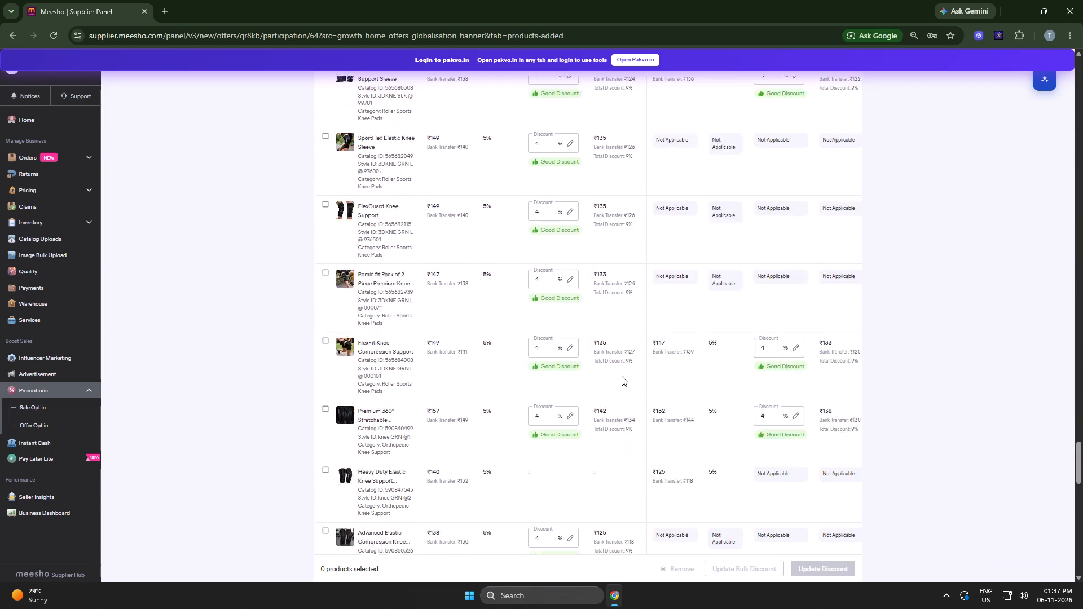
pyautogui.scroll(-7, 622, 376)
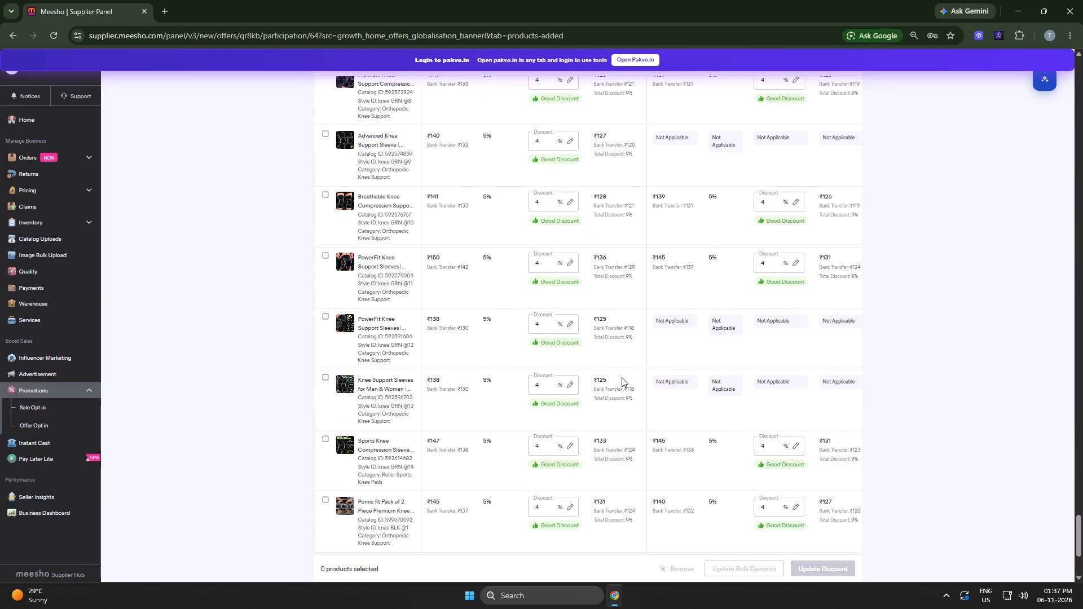
pyautogui.scroll(-5, 622, 378)
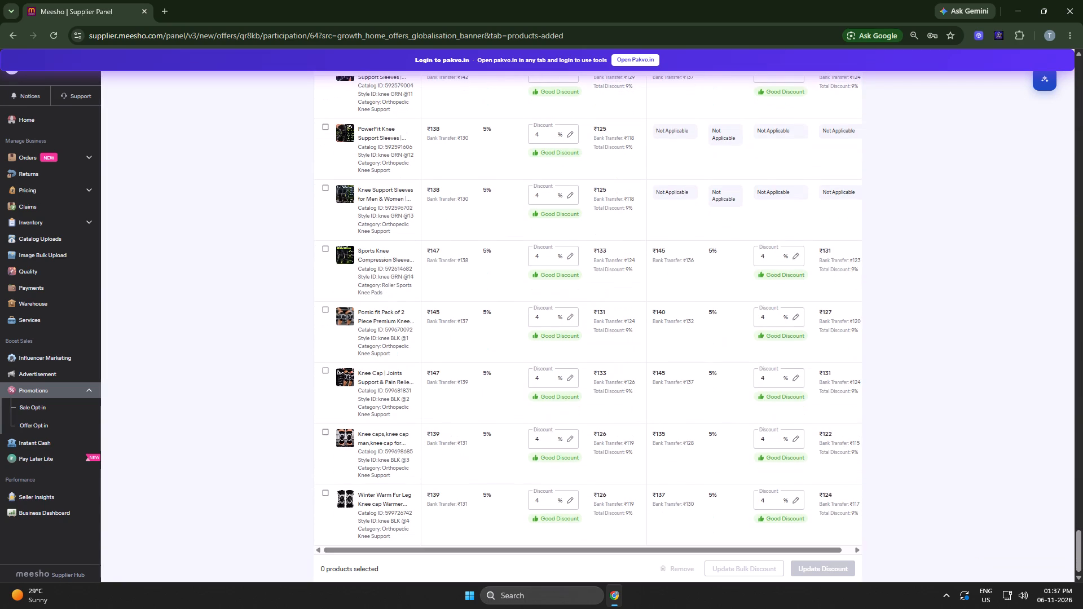
# Switch to the Brave browser and close all its old tabs, leaving only one new blank tab.
pyautogui.click(1022, 1)
pyautogui.doubleClick(25, 193)
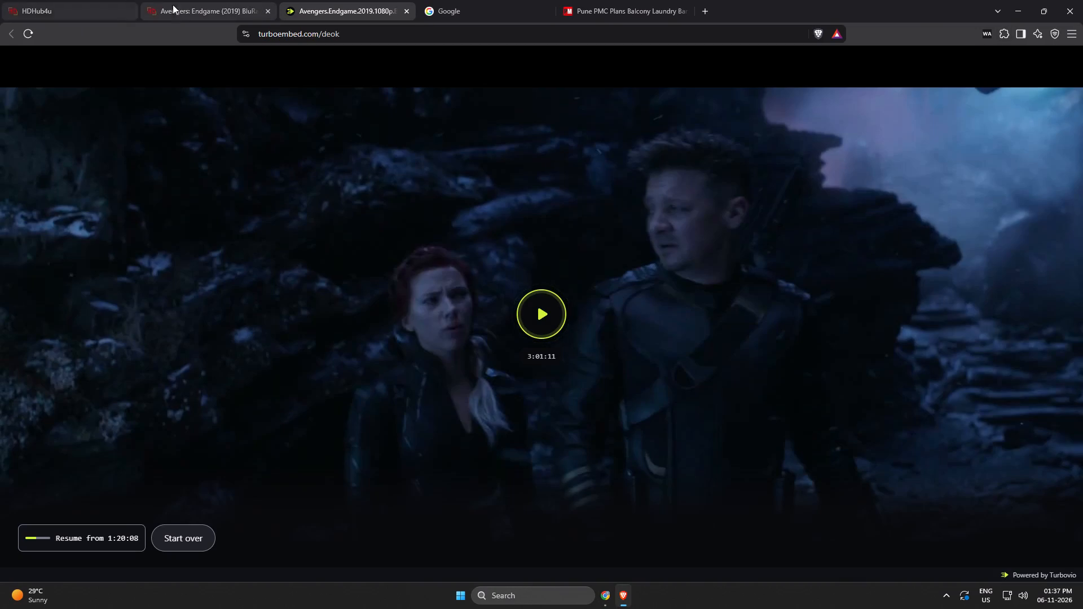
pyautogui.tripleClick(126, 15)
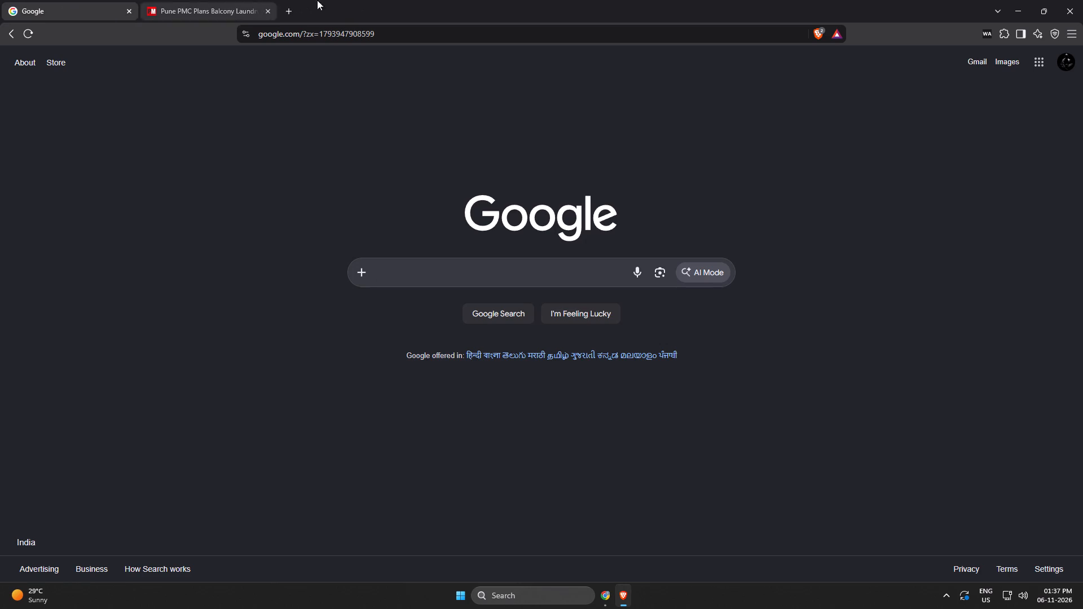
pyautogui.click(290, 11)
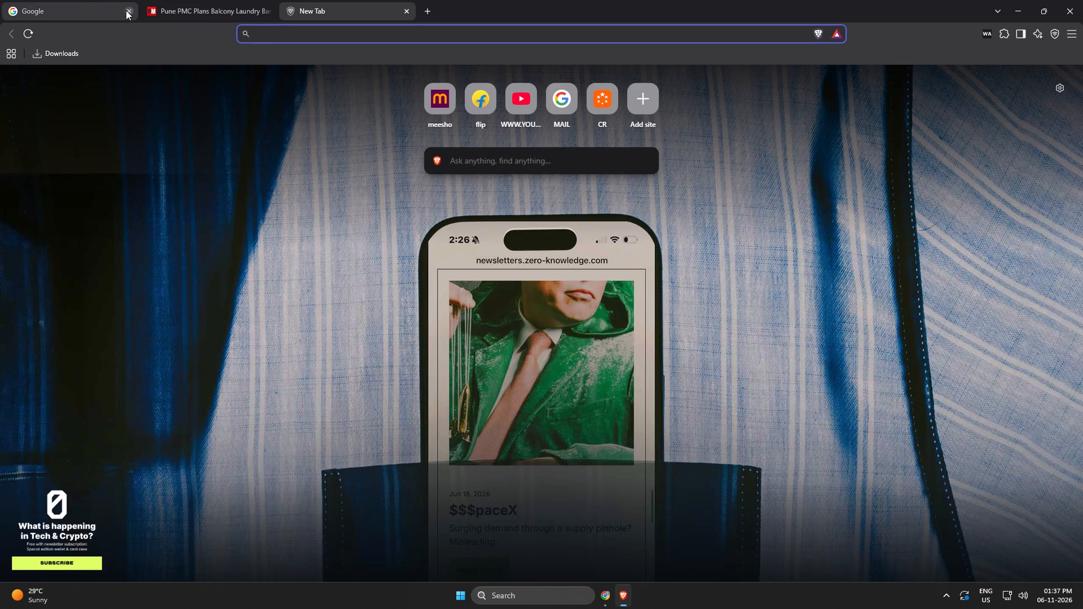
pyautogui.doubleClick(126, 11)
# Search the web for "meesho seller" and open the Meesho Supplier site, supplier.meesho.com.
pyautogui.click(518, 157)
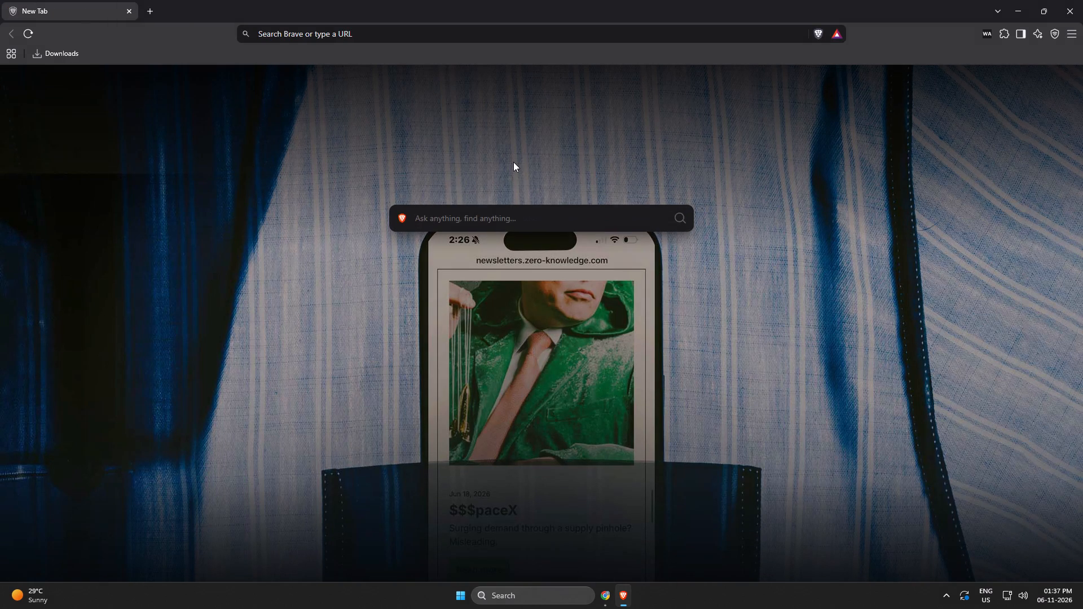
pyautogui.write('meesho seller')
pyautogui.press('space')
pyautogui.press('Return')
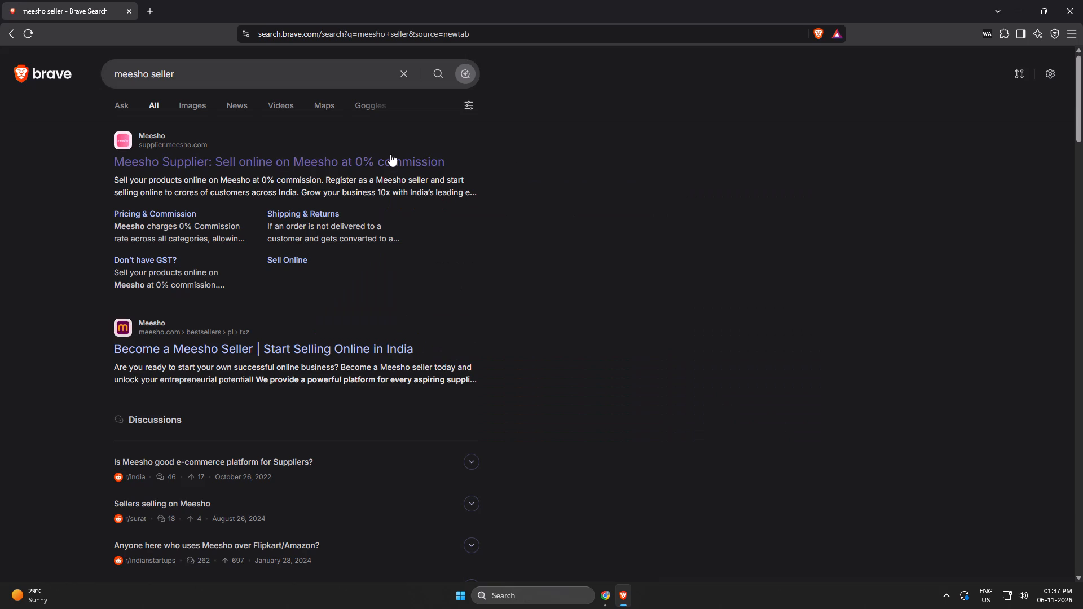
pyautogui.click(166, 149)
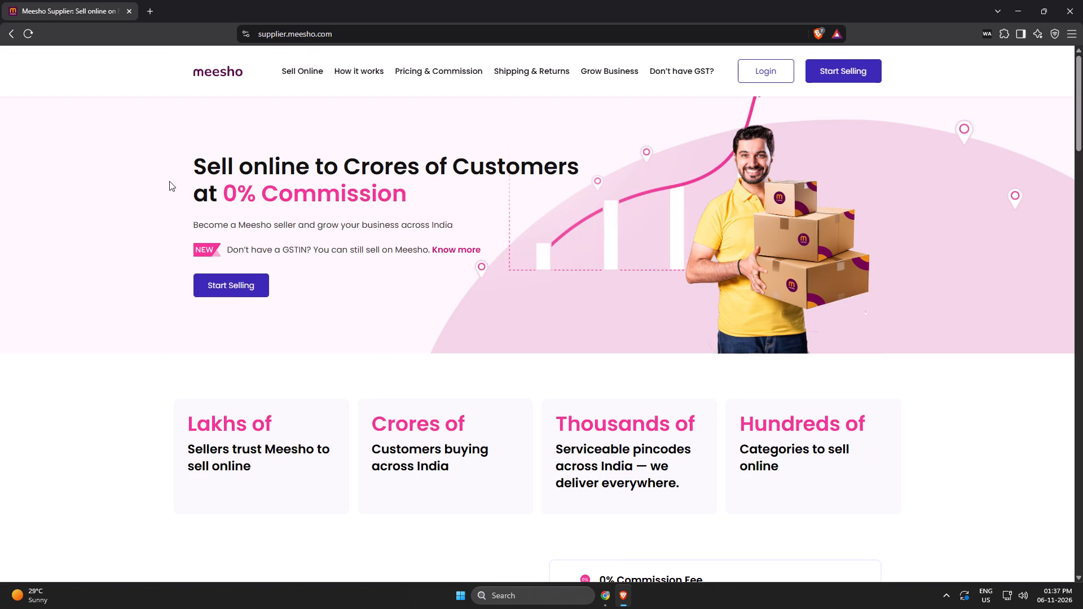
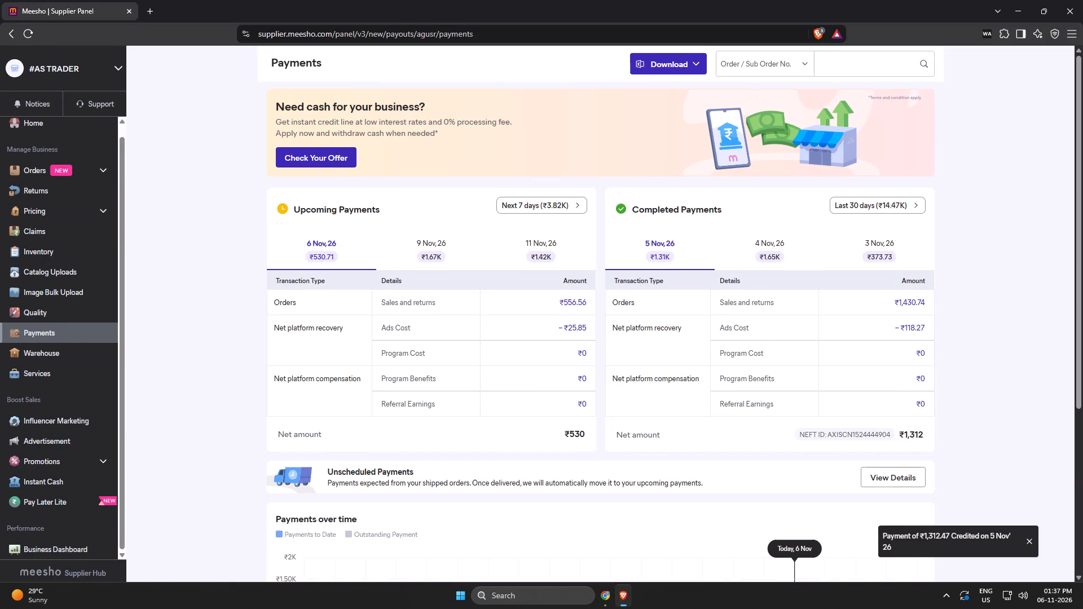
# Open AS TRADER's unscheduled payments, check one GloveL@04 order's sale and deduction details, and look through the order list.
pyautogui.click(921, 483)
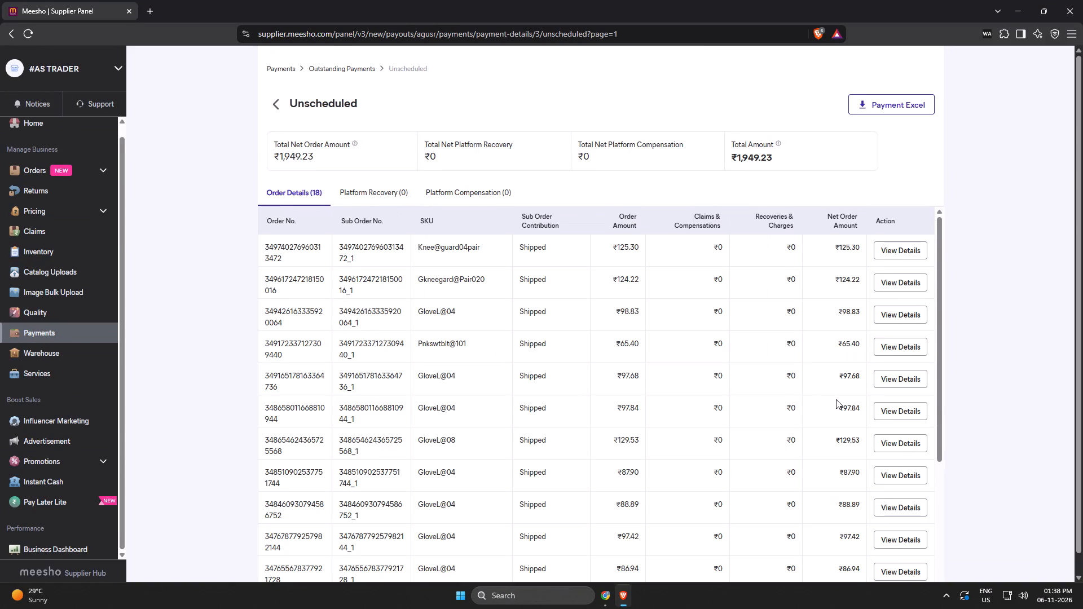
pyautogui.scroll(-1, 836, 399)
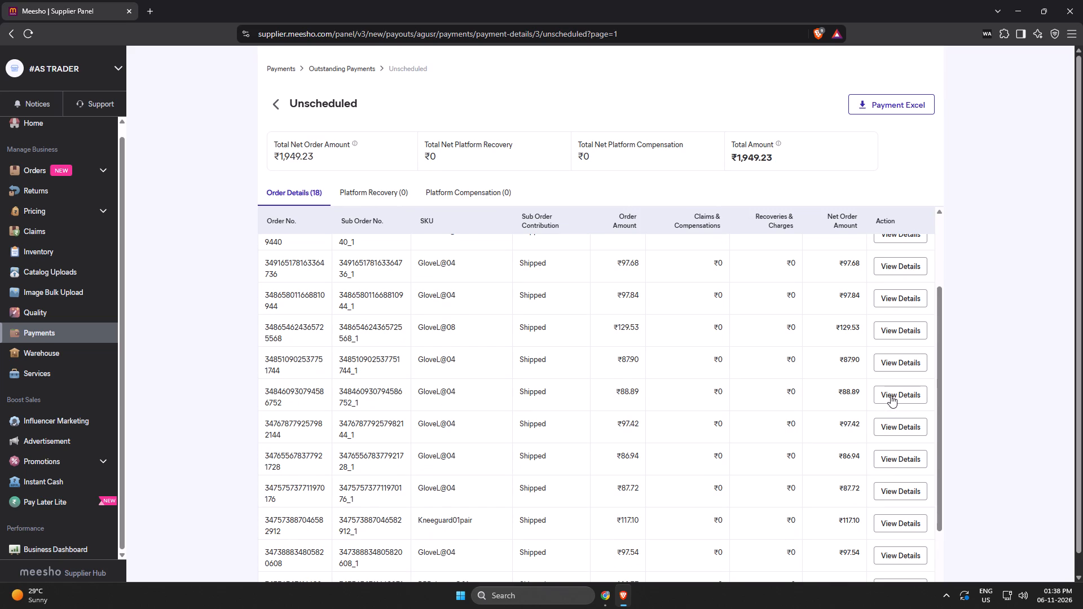
pyautogui.click(890, 461)
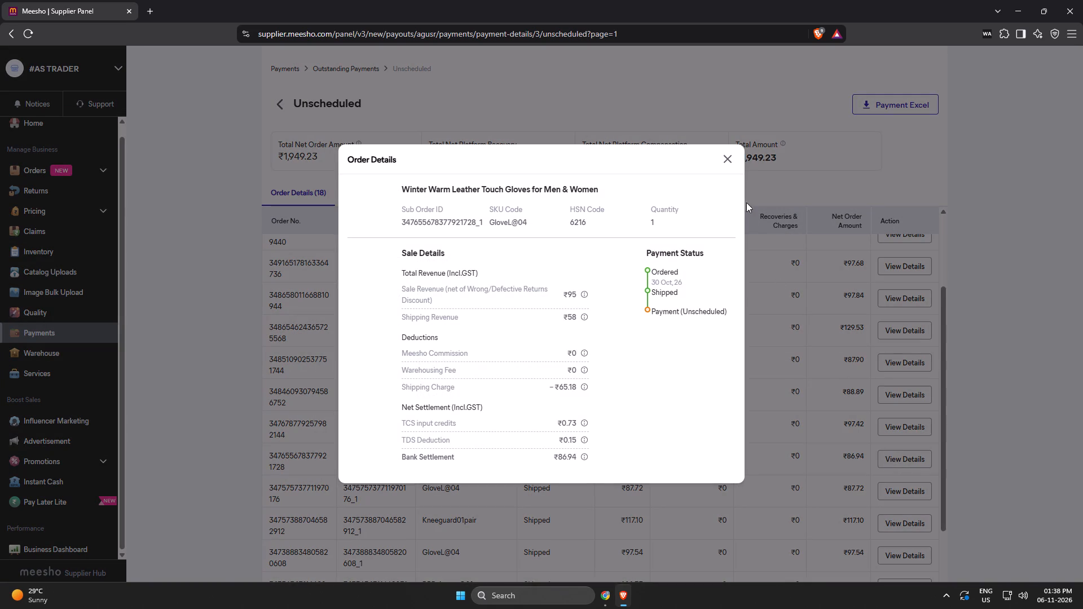
pyautogui.click(728, 152)
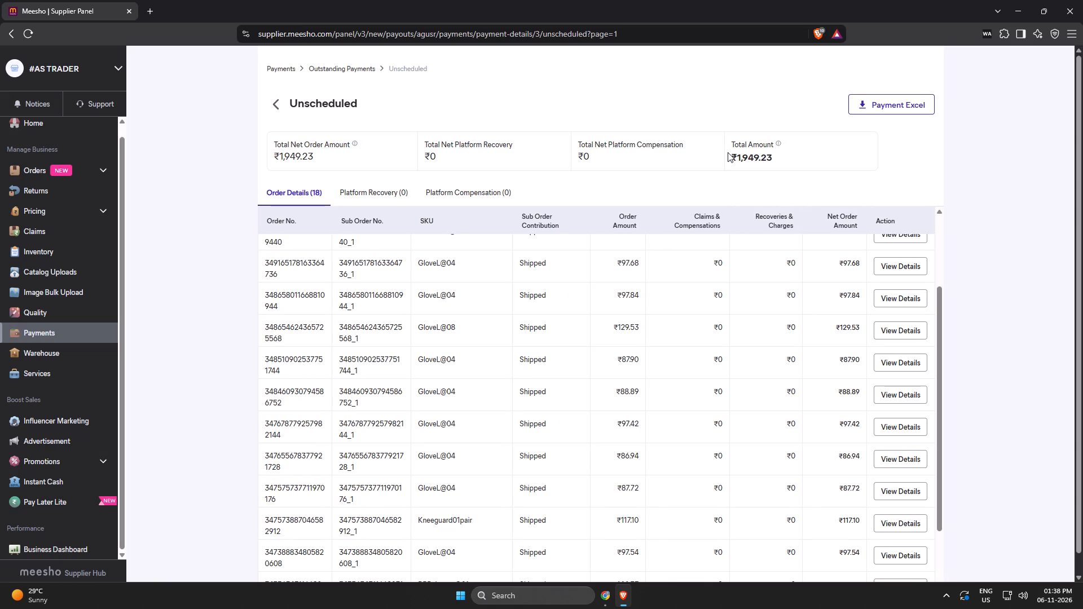
pyautogui.scroll(-5, 764, 288)
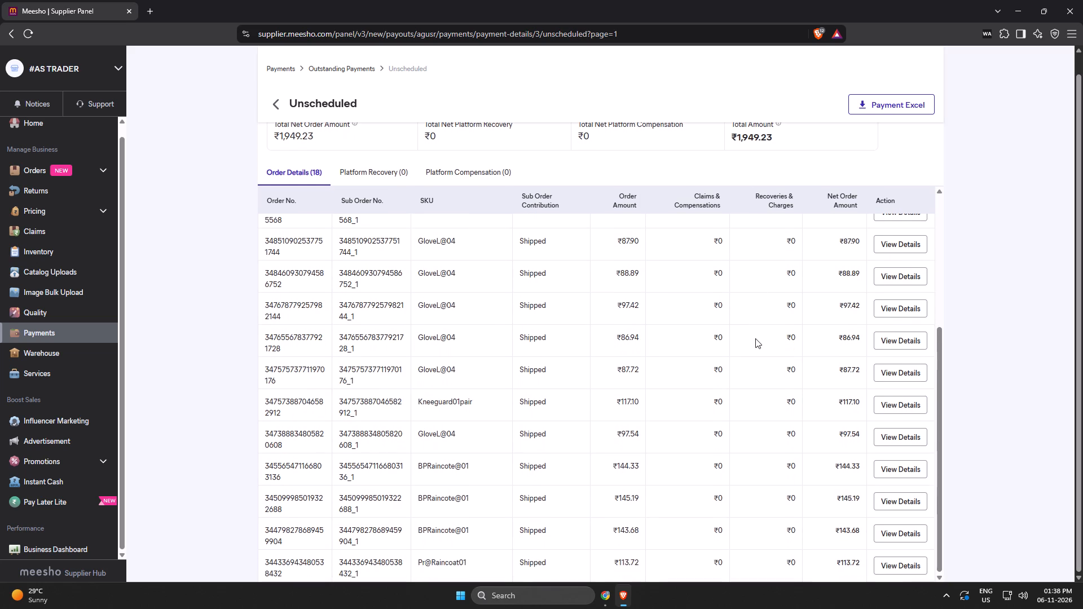
pyautogui.scroll(-2, 755, 338)
pyautogui.scroll(5, 769, 425)
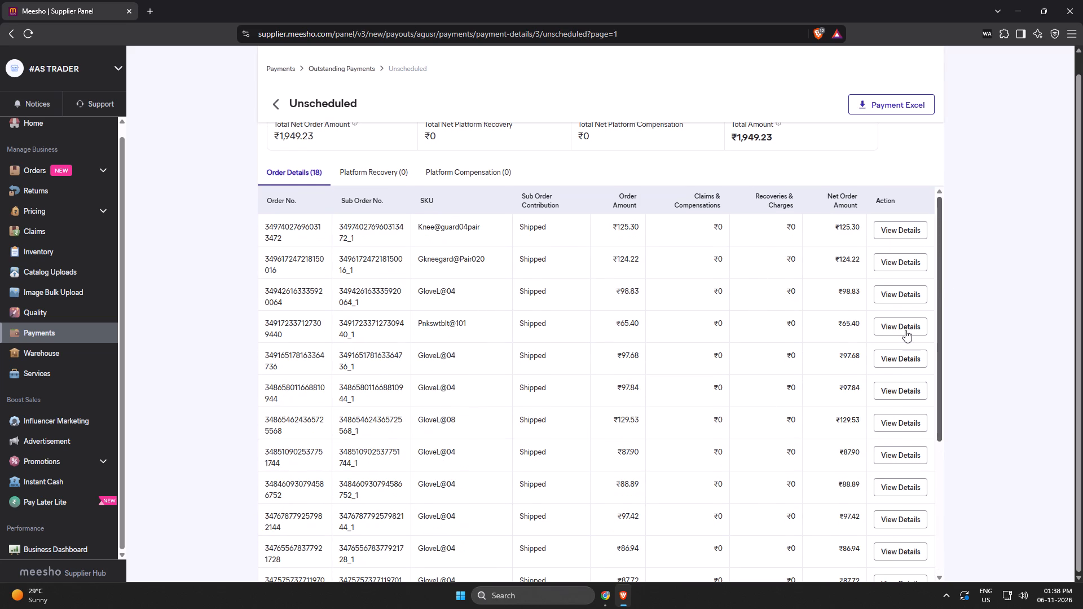
# Check the shipping charges and bank settlements of the Pnkswtblt@101 sweat belt order and several GloveL@04 orders.
pyautogui.click(905, 330)
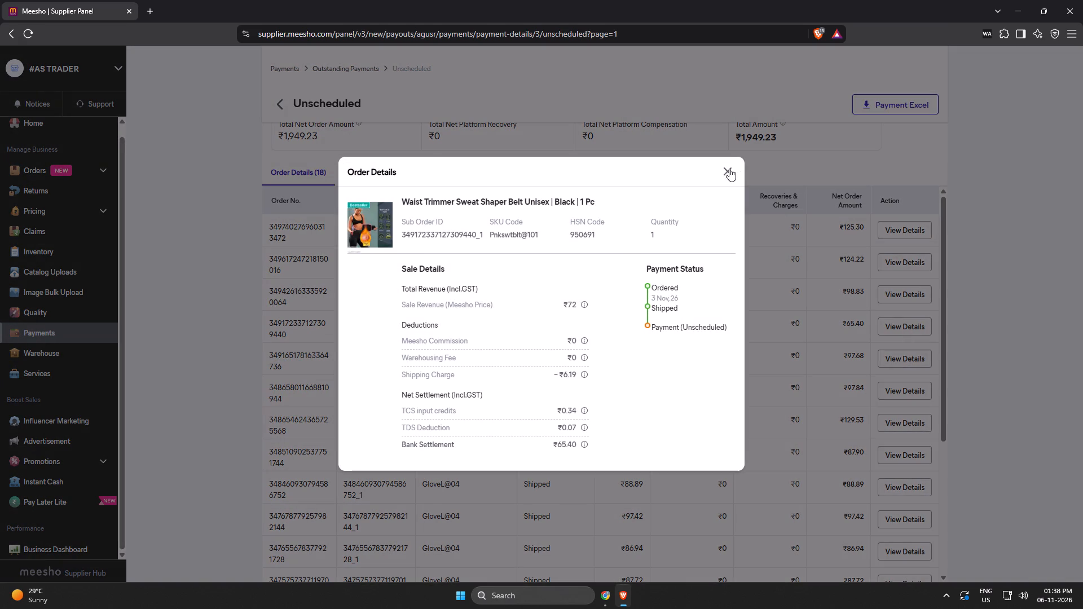
pyautogui.click(729, 169)
pyautogui.click(881, 394)
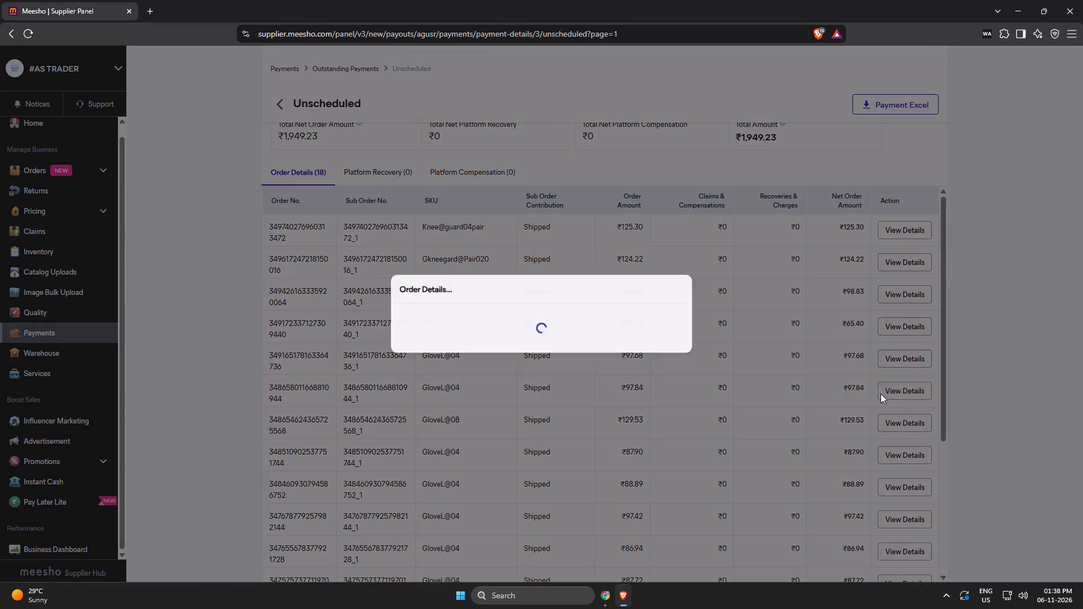
pyautogui.click(727, 148)
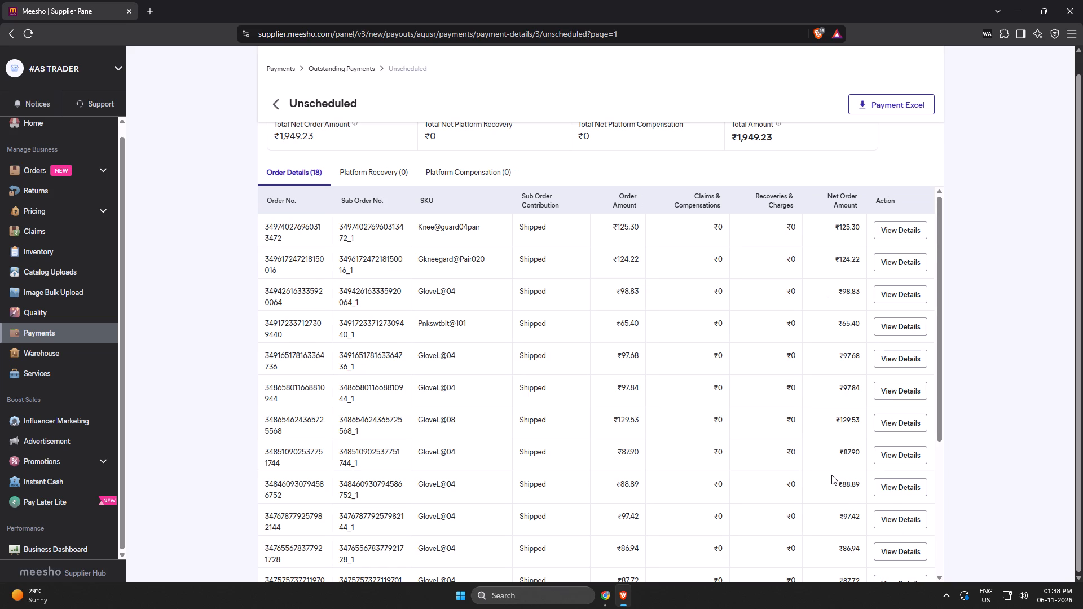
pyautogui.click(891, 487)
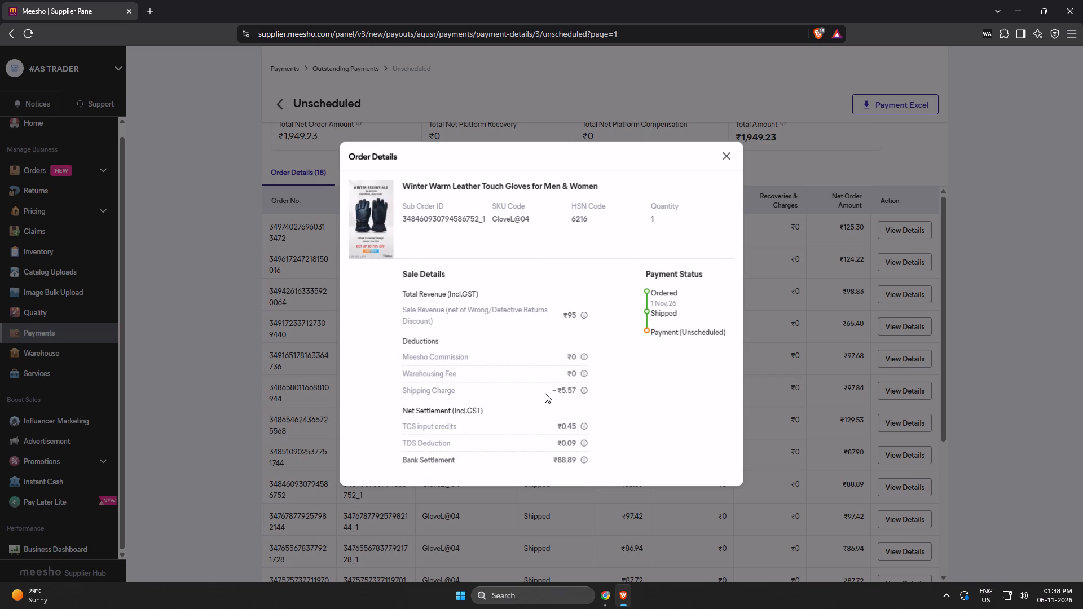
pyautogui.moveTo(545, 392); pyautogui.dragTo(602, 398)
pyautogui.click(625, 400)
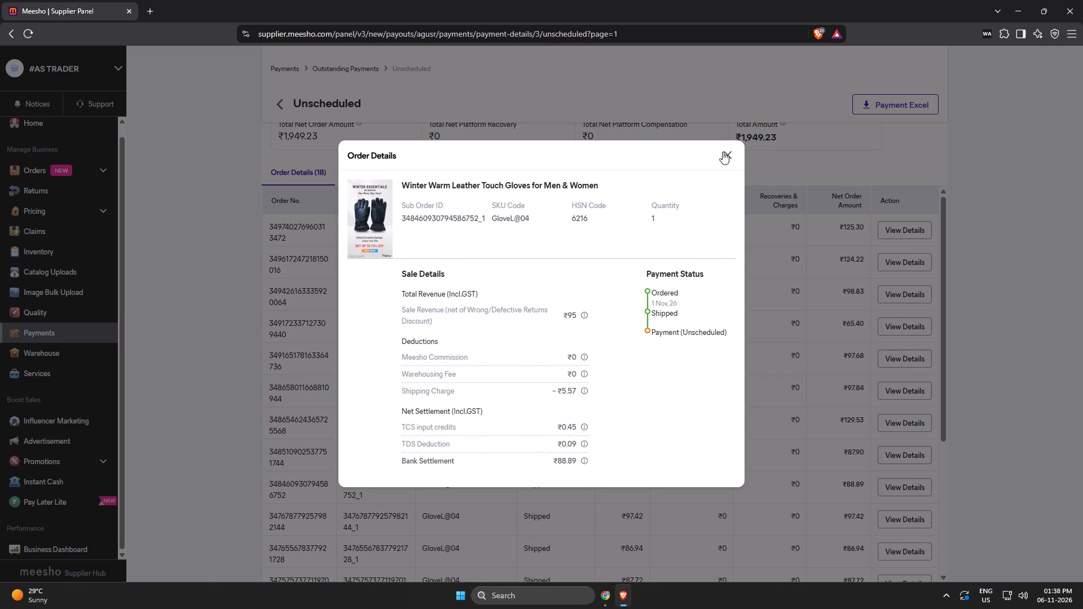
pyautogui.click(725, 152)
pyautogui.click(901, 391)
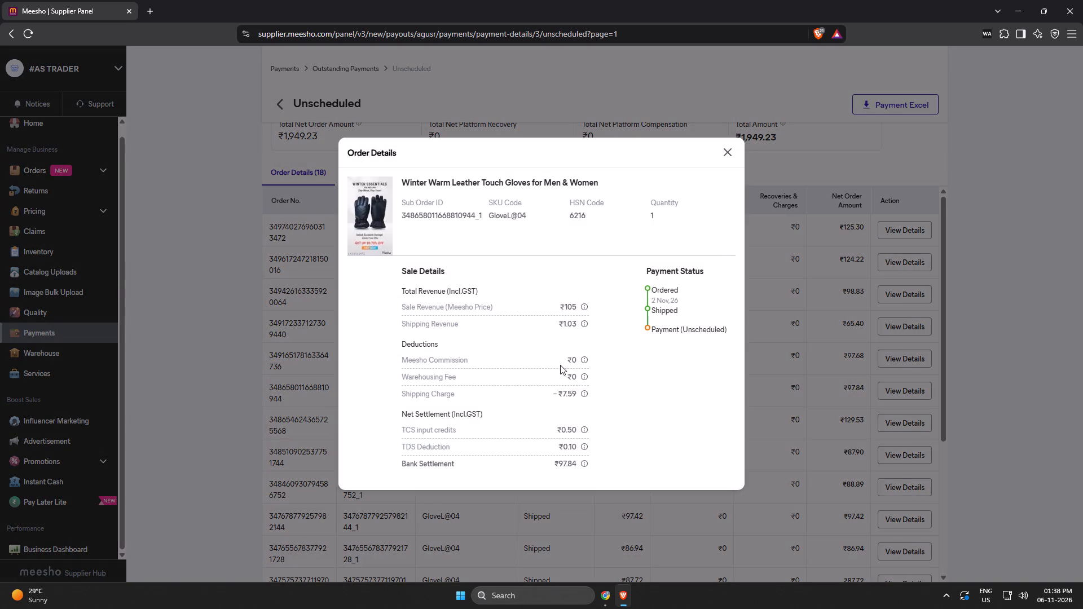
pyautogui.moveTo(541, 394); pyautogui.dragTo(602, 398)
pyautogui.click(668, 406)
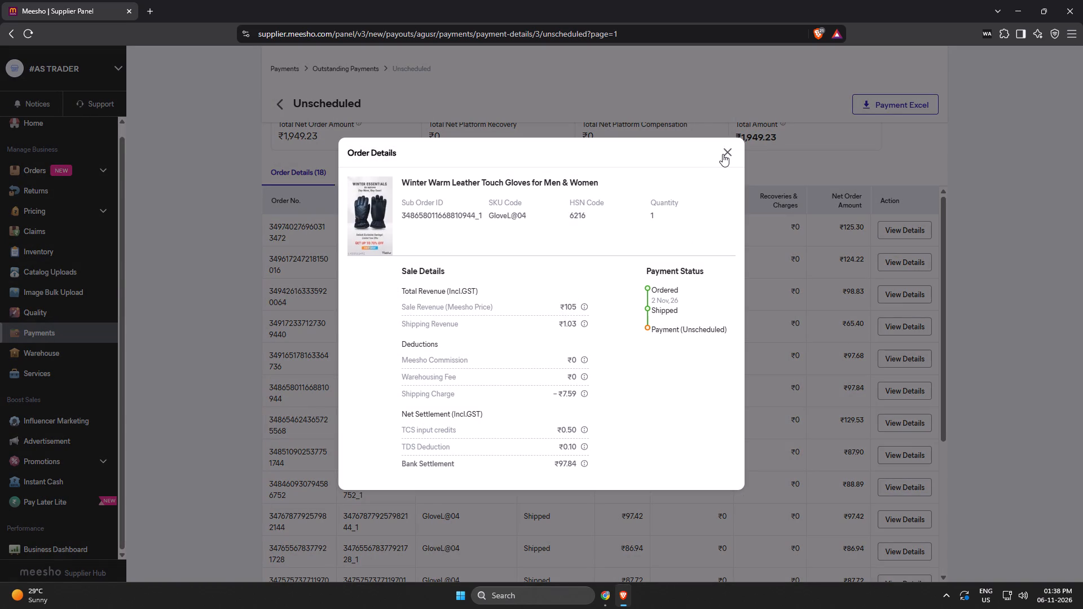
pyautogui.click(723, 153)
# Review the SKUs and net amounts in the rest of the unscheduled orders, and return to the payments overview.
pyautogui.scroll(-1, 727, 400)
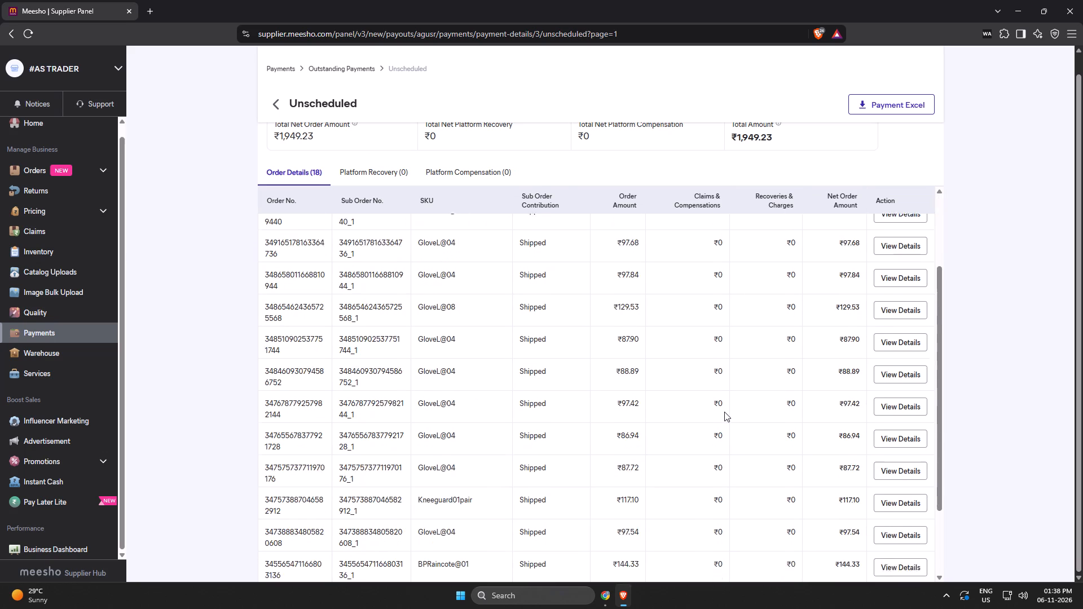
pyautogui.scroll(-1, 724, 412)
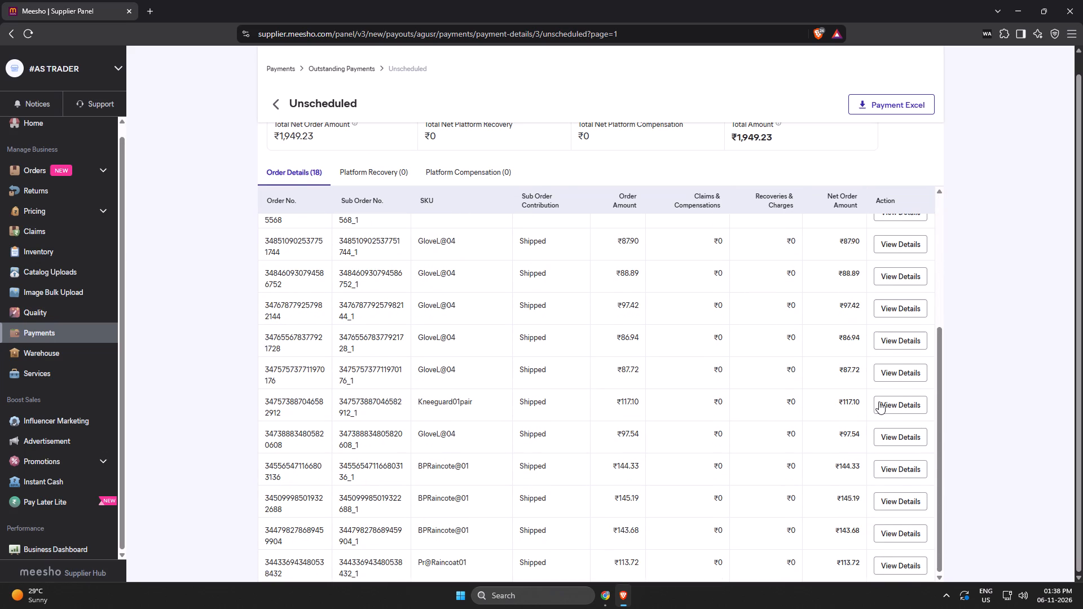
pyautogui.scroll(-5, 797, 431)
pyautogui.scroll(-4, 708, 279)
pyautogui.scroll(-2, 993, 310)
pyautogui.scroll(5, 632, 608)
pyautogui.scroll(6, 707, 451)
pyautogui.click(193, 250)
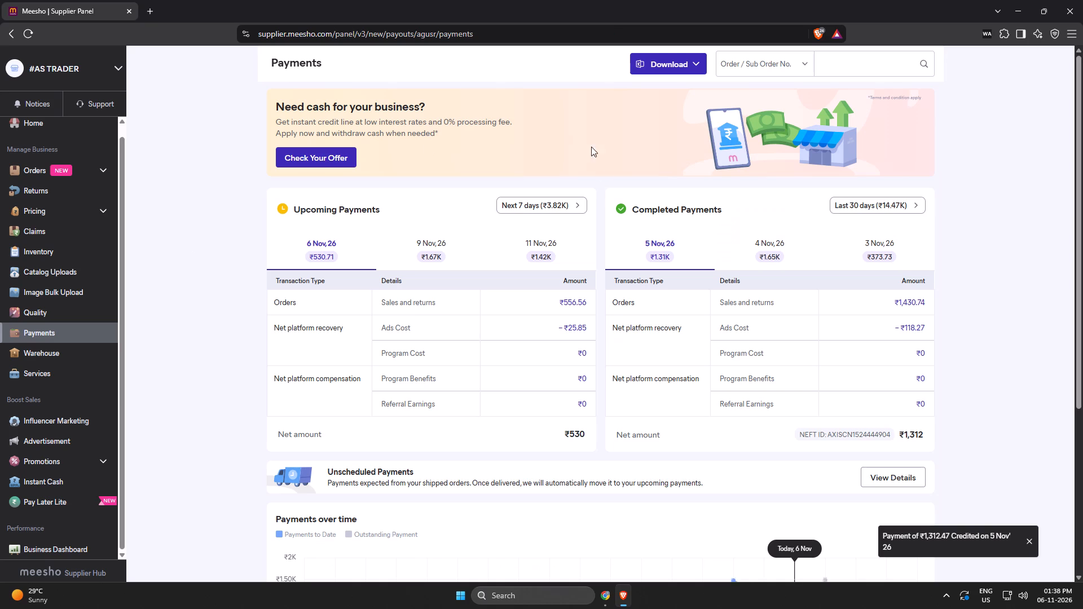
# Open the next 7 days' payments and examine the order details for the 6 Nov and 9 Nov payouts.
pyautogui.click(558, 204)
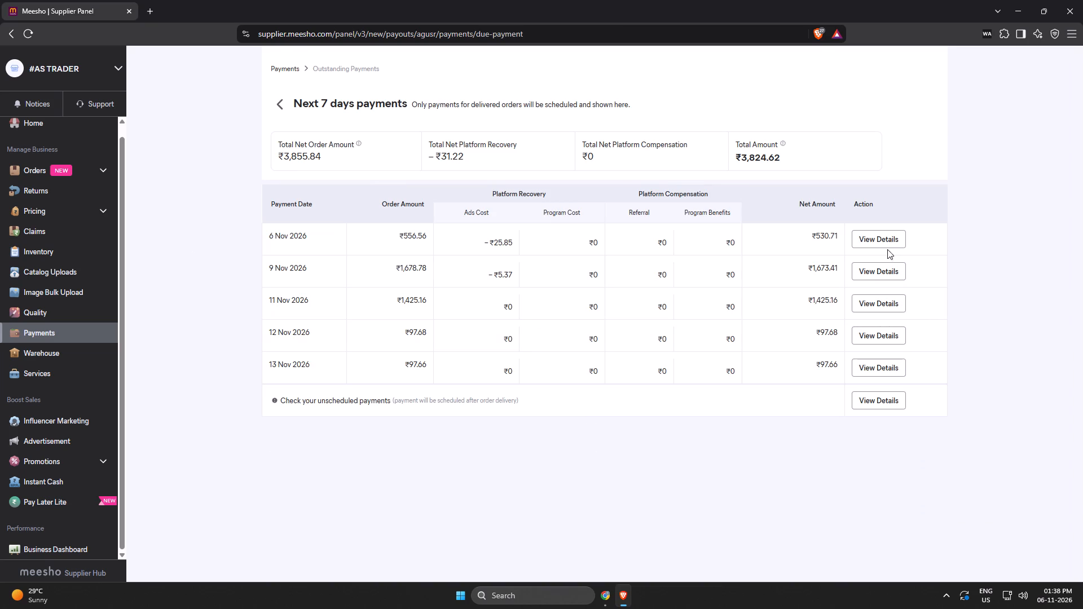
pyautogui.click(884, 243)
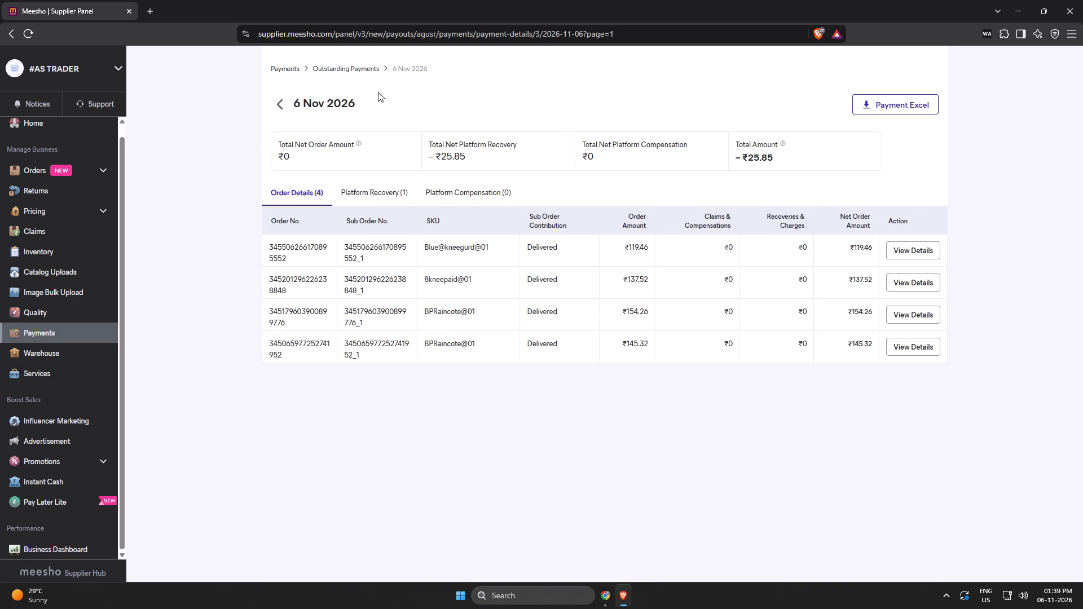
pyautogui.click(280, 105)
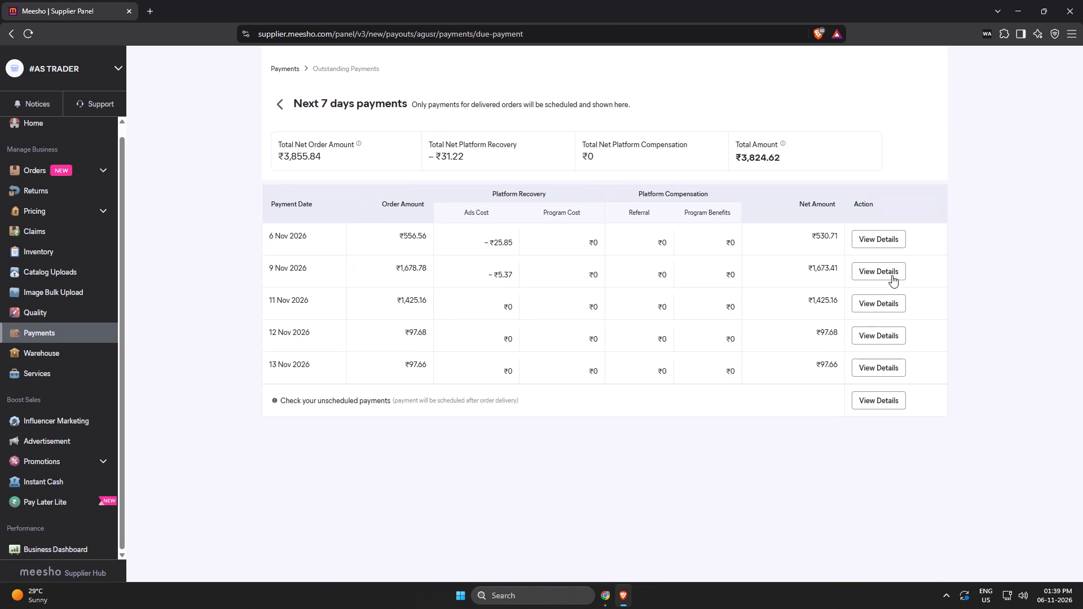
pyautogui.click(895, 270)
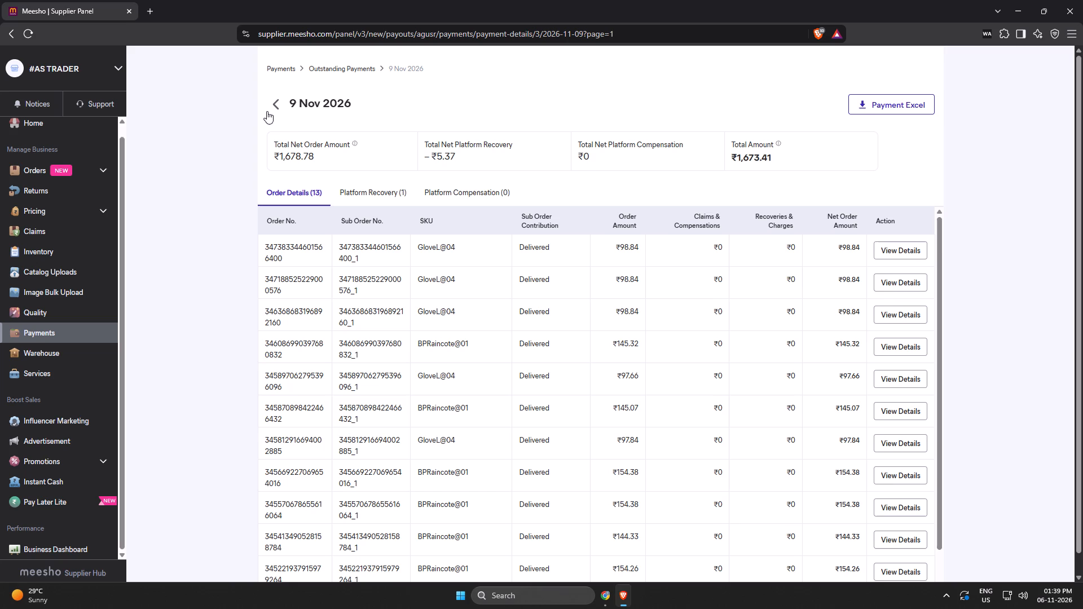
pyautogui.scroll(-1, 677, 420)
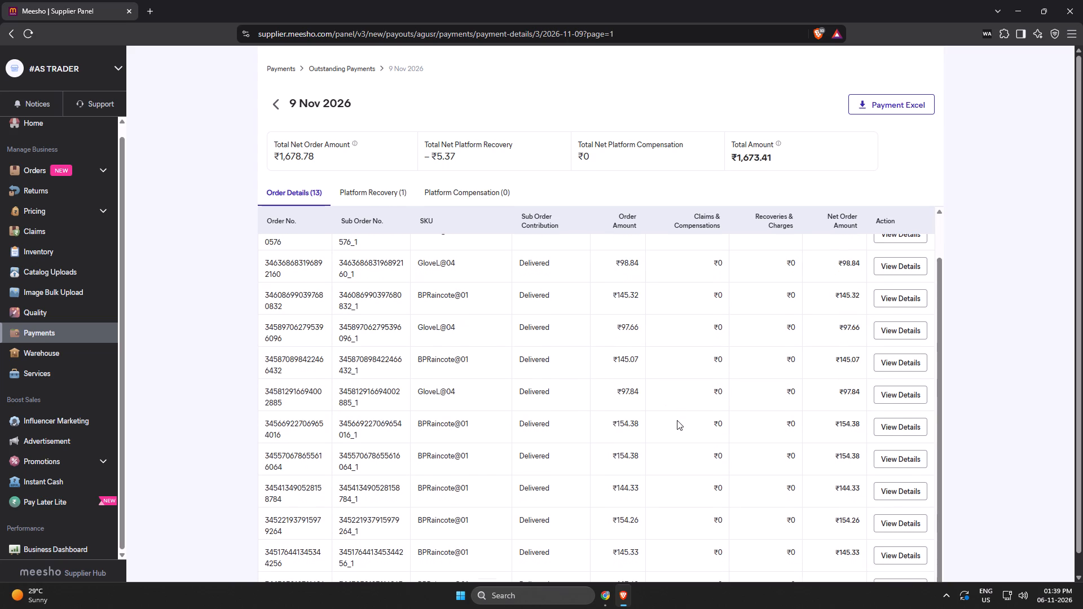
pyautogui.scroll(-6, 677, 420)
pyautogui.scroll(4, 678, 442)
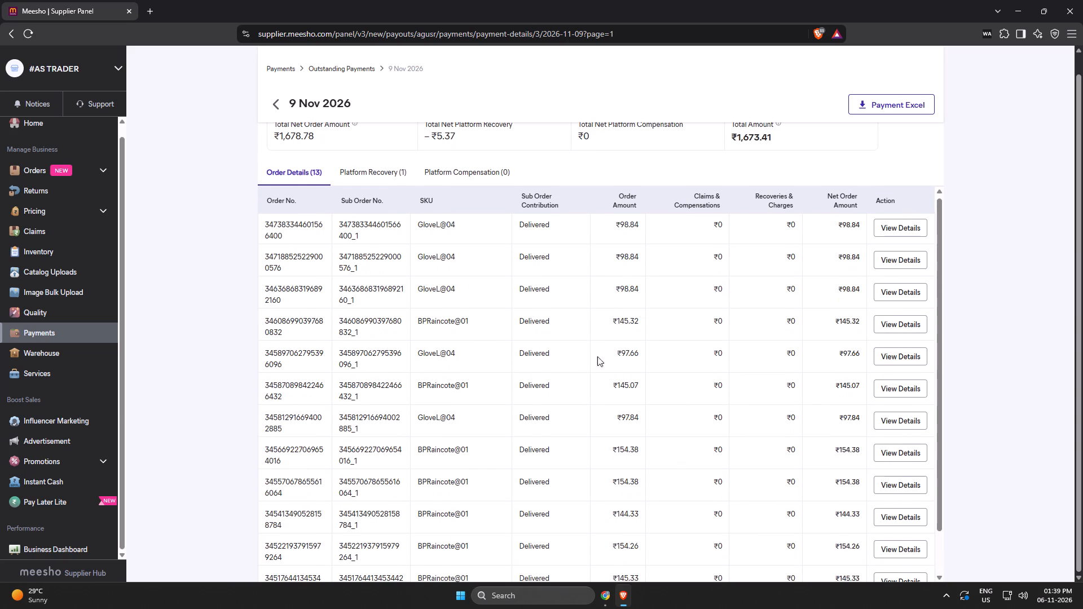
pyautogui.click(278, 109)
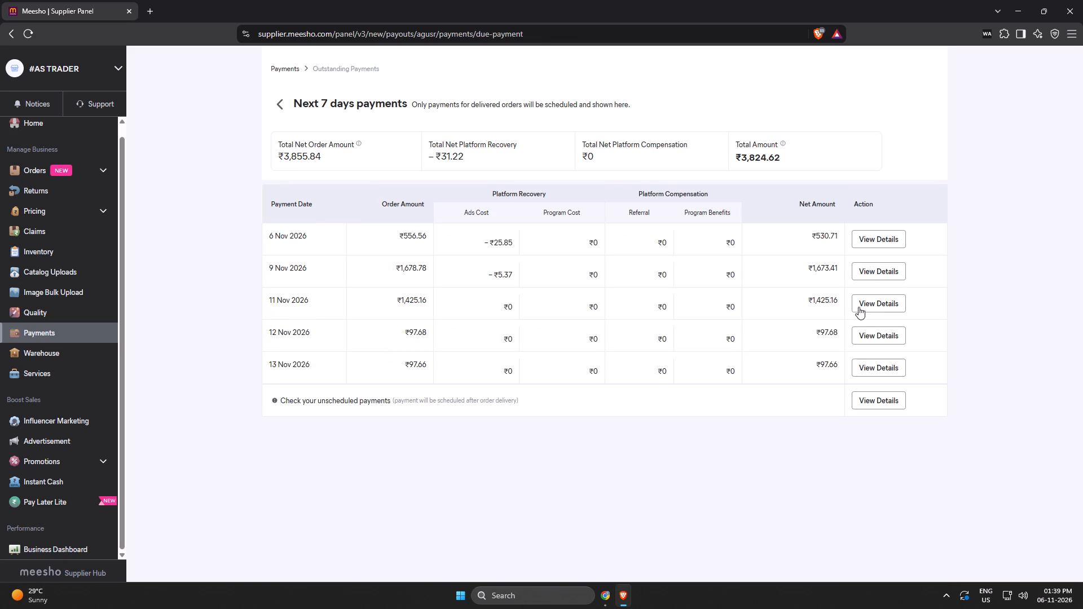
# Examine the order details for the 11 Nov and 13 Nov payouts and return to the 7-day payment list.
pyautogui.click(871, 305)
pyautogui.scroll(-3, 778, 352)
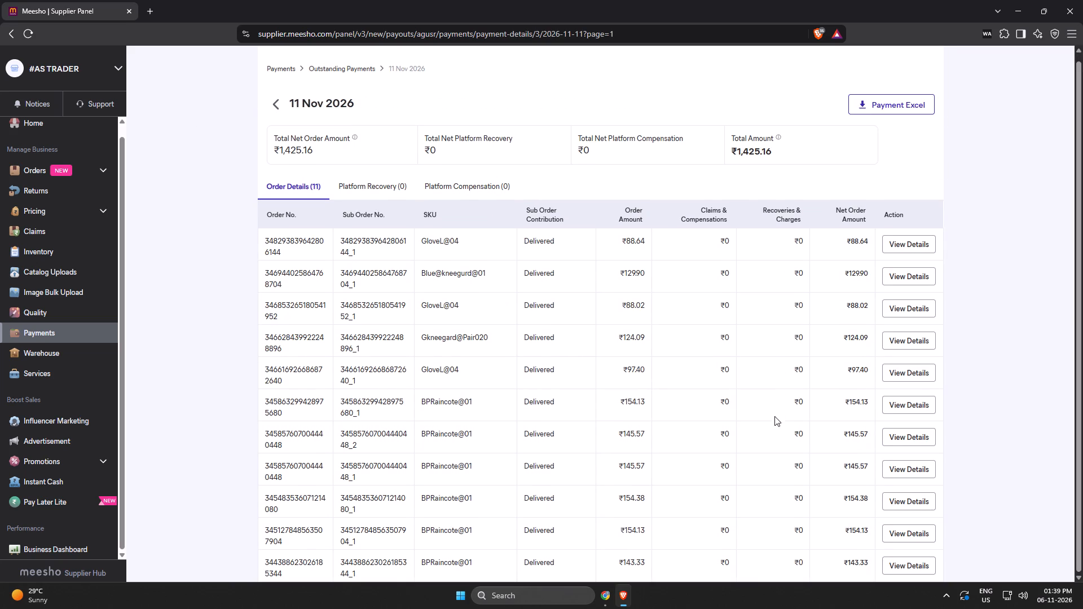
pyautogui.scroll(-3, 777, 460)
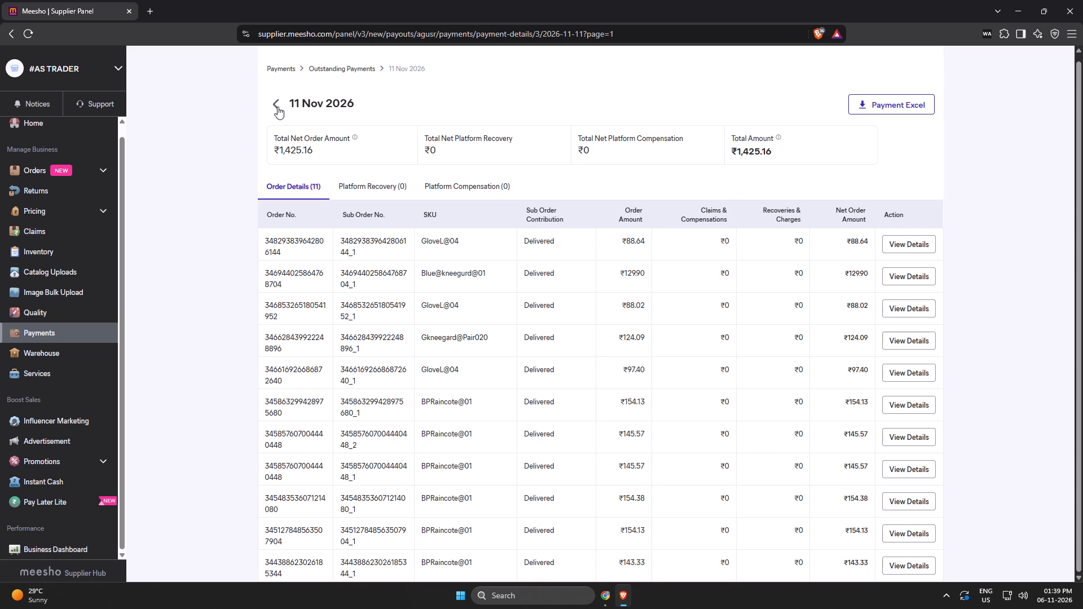
pyautogui.click(278, 107)
pyautogui.click(878, 361)
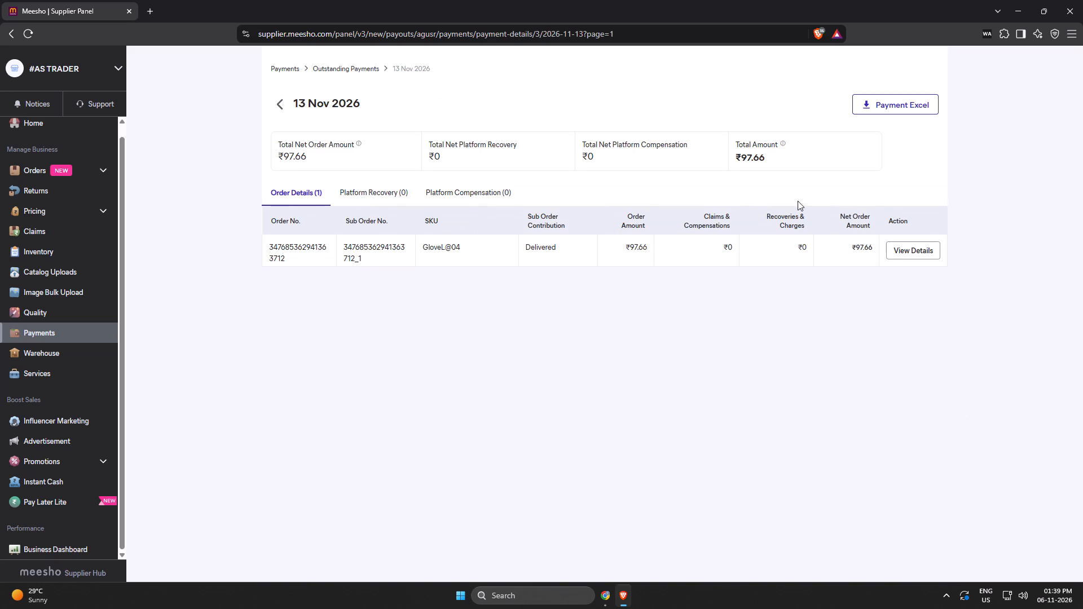
pyautogui.click(281, 101)
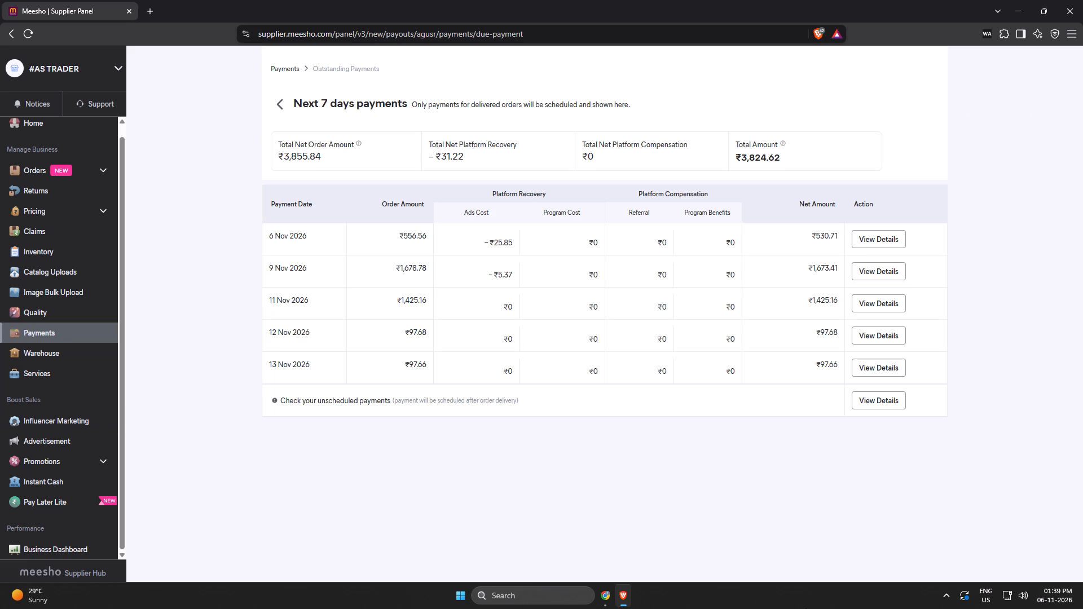
# Switch to Google Chrome, open that supplier account's unscheduled payments, and view the details of the first G@01 order.
pyautogui.click(605, 597)
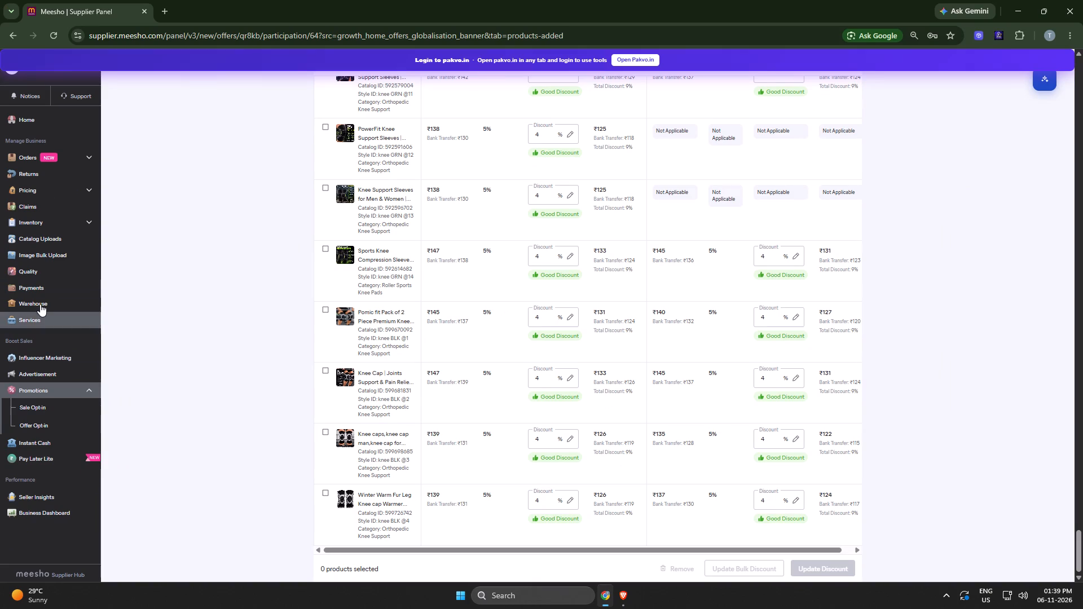
pyautogui.click(44, 286)
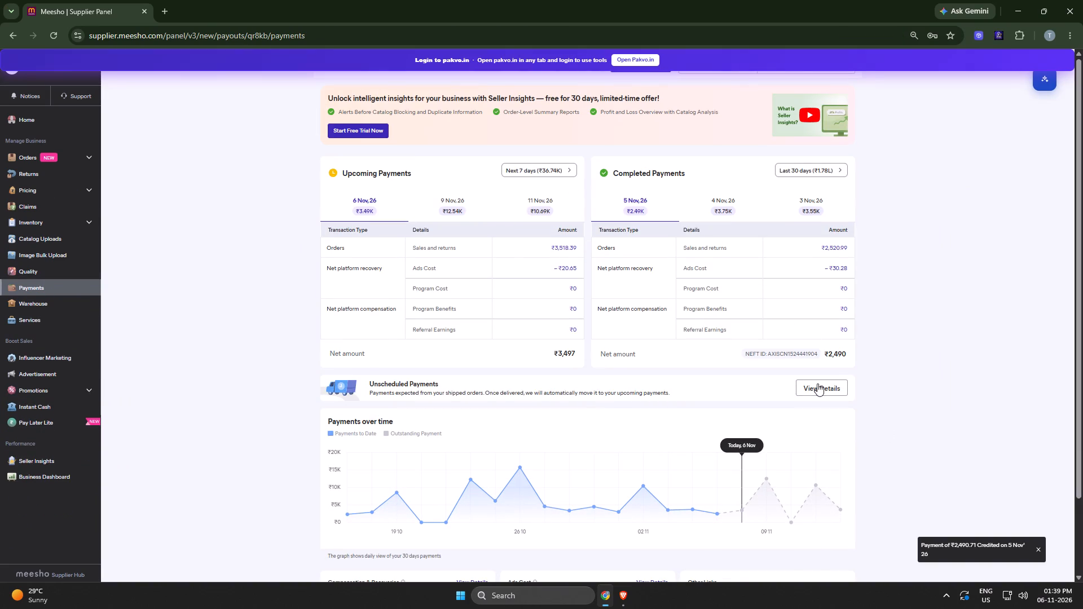
pyautogui.click(817, 383)
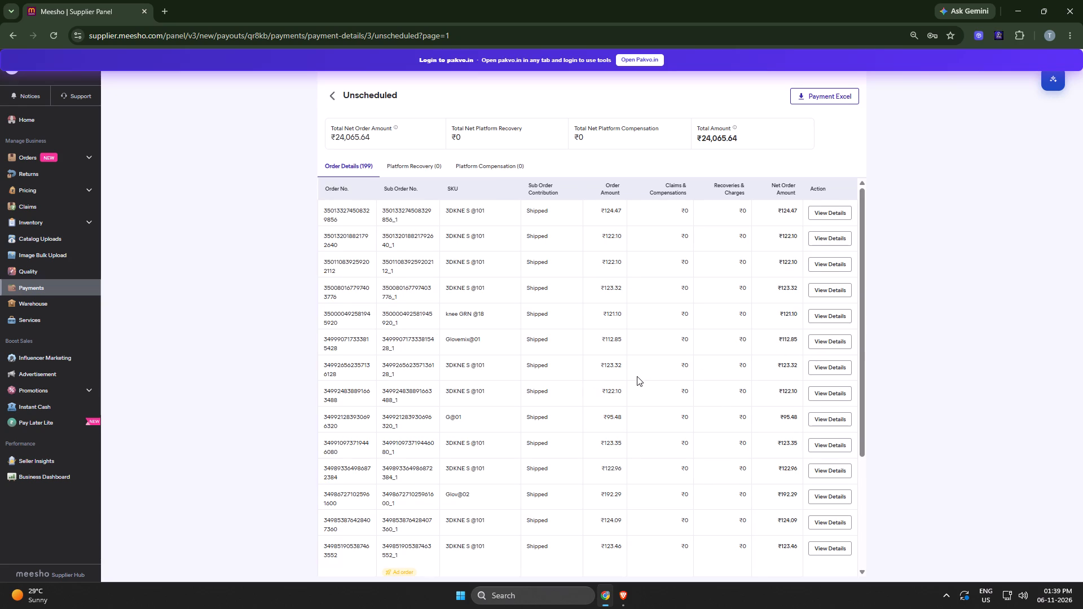
pyautogui.click(812, 420)
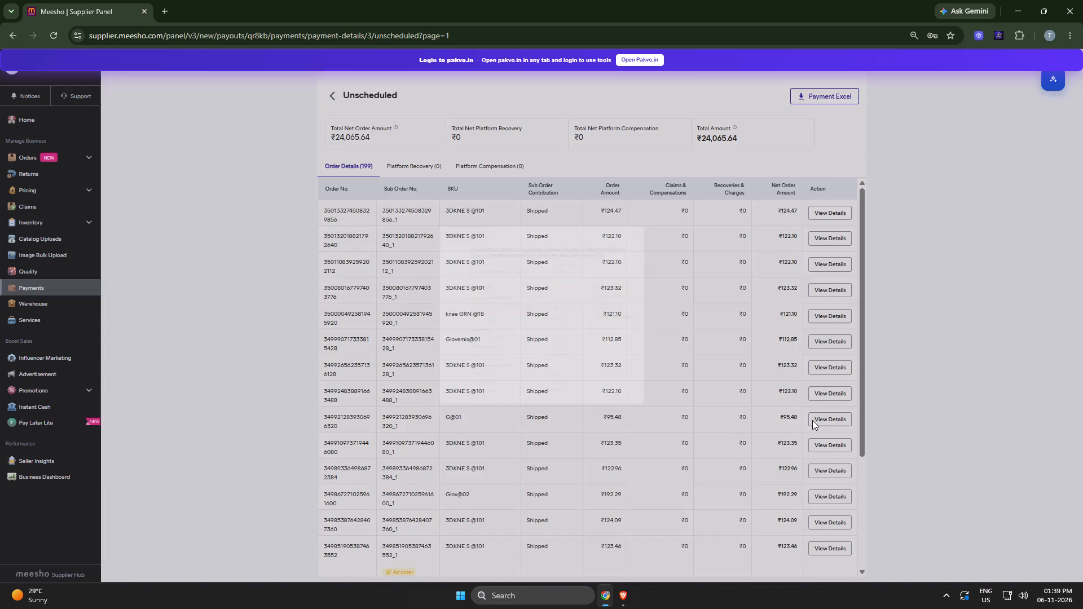
pyautogui.click(685, 184)
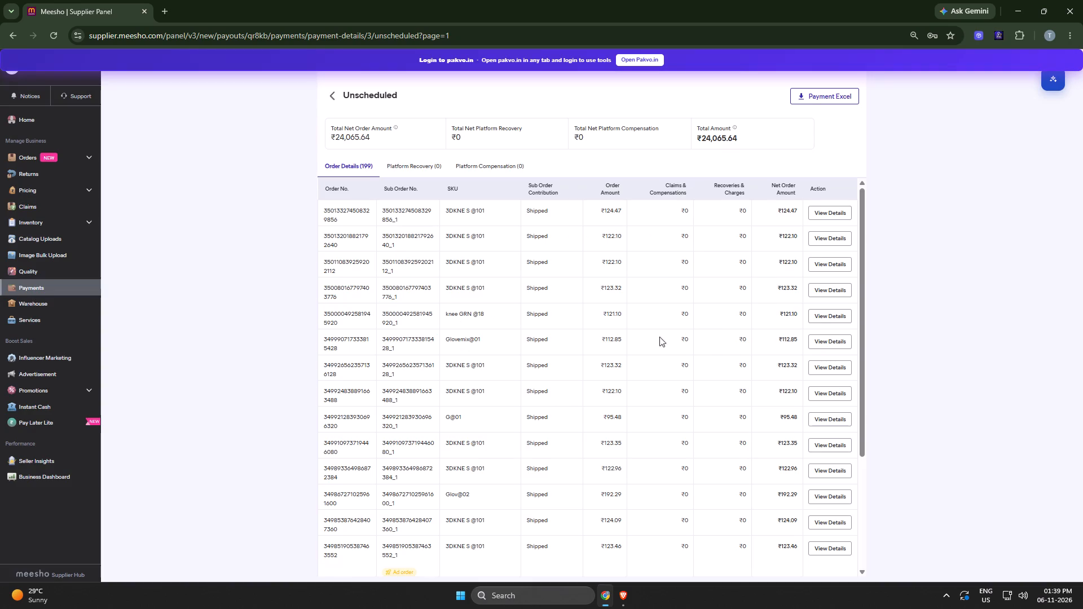
# Look through the first page of unscheduled orders and open page 2 of the list.
pyautogui.scroll(-4, 652, 367)
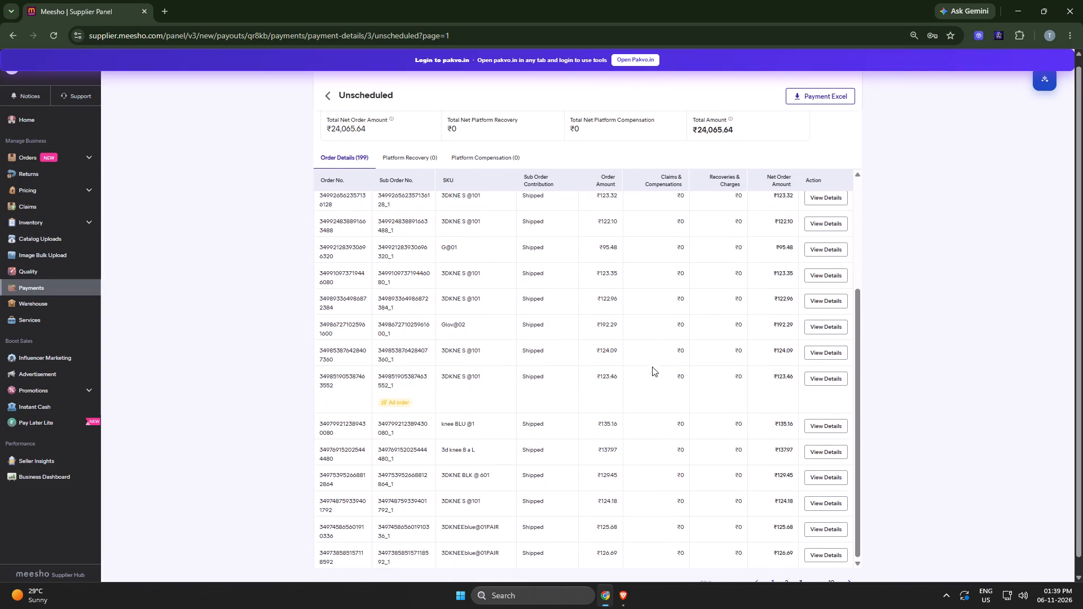
pyautogui.scroll(-2, 652, 367)
pyautogui.click(787, 568)
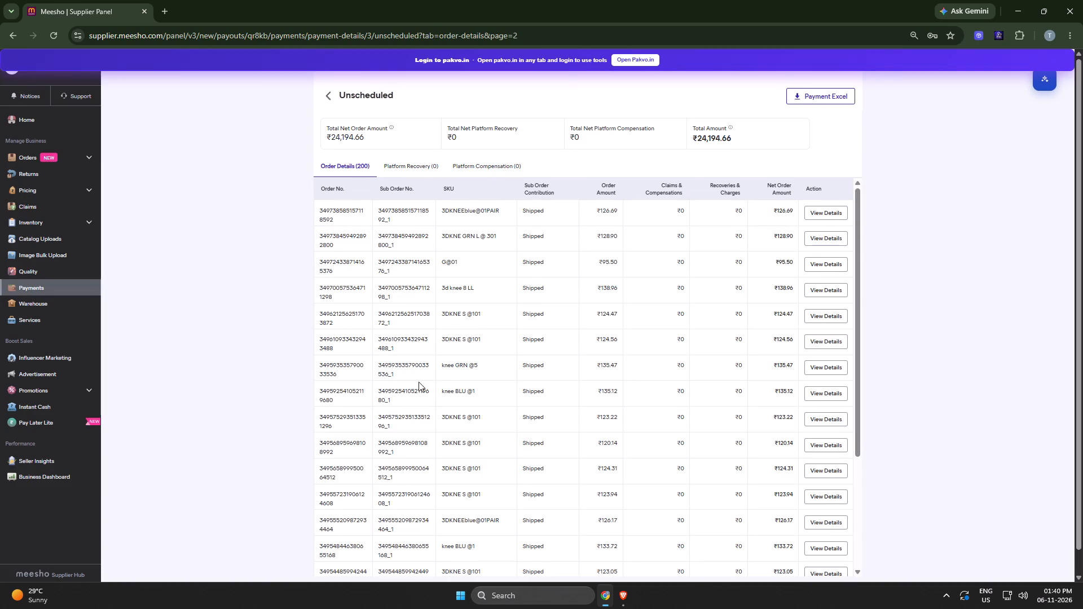
# Look through page 2 of the unscheduled orders and open page 3 of the list.
pyautogui.scroll(-1, 488, 334)
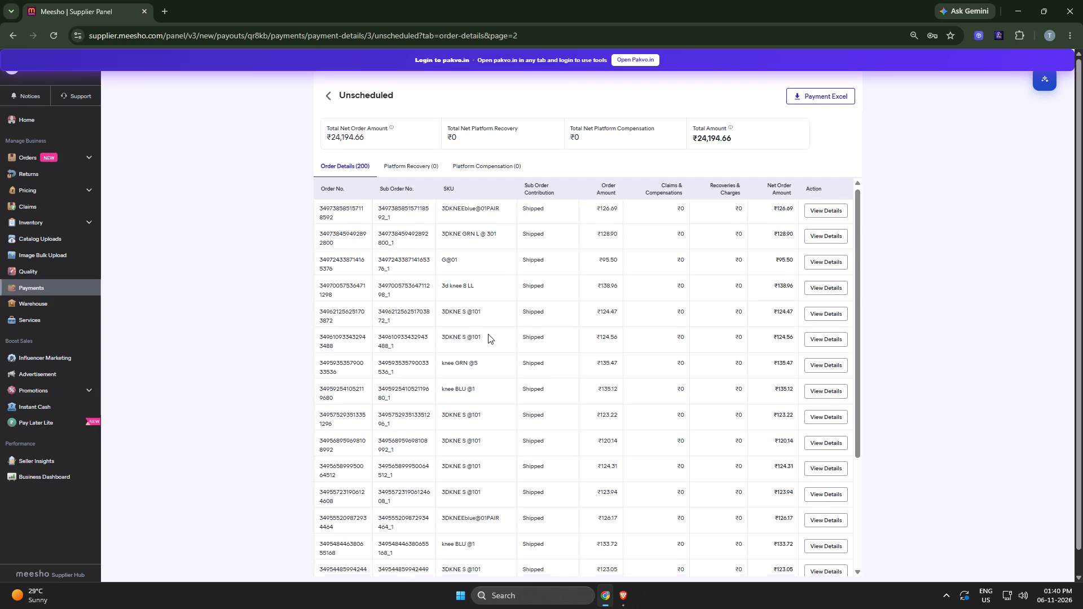
pyautogui.scroll(-6, 488, 334)
pyautogui.scroll(-3, 772, 454)
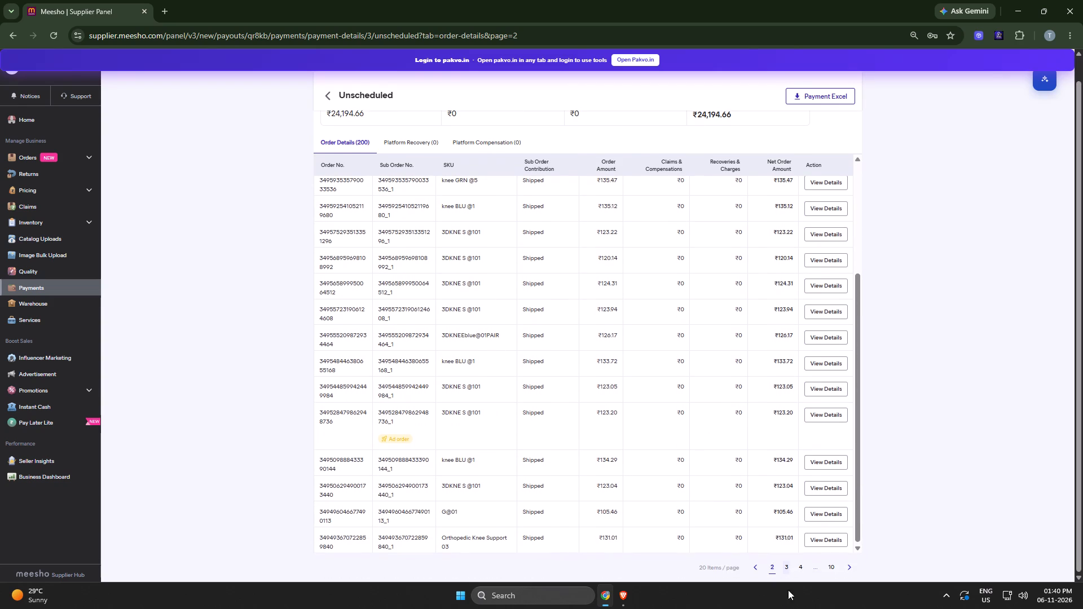
pyautogui.click(786, 568)
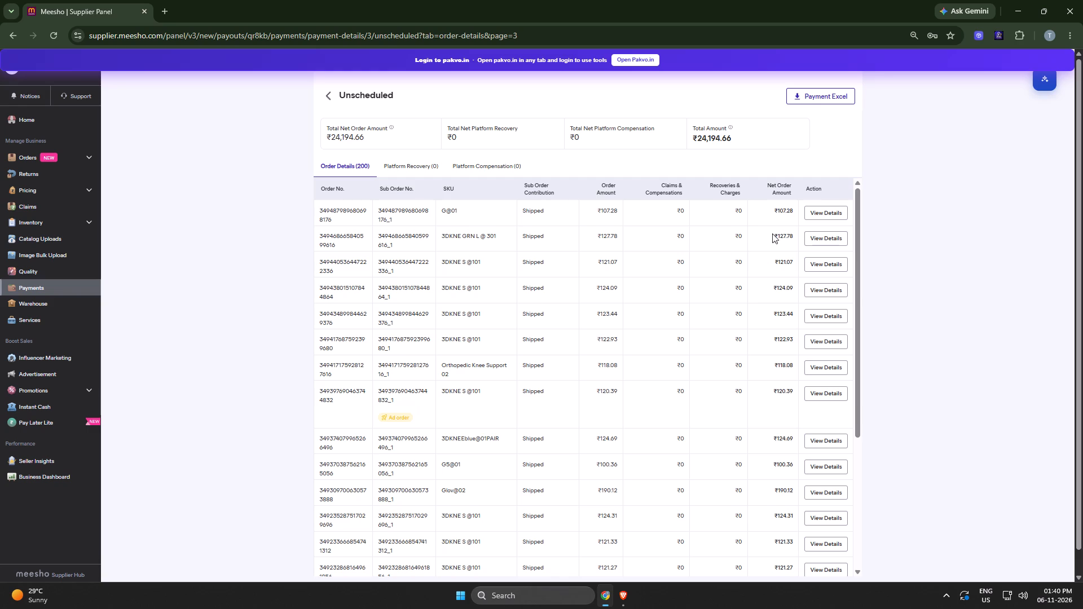
# View the details of the G@01 order heading page 3, look through the remaining orders, and open page 4.
pyautogui.click(820, 213)
pyautogui.click(692, 193)
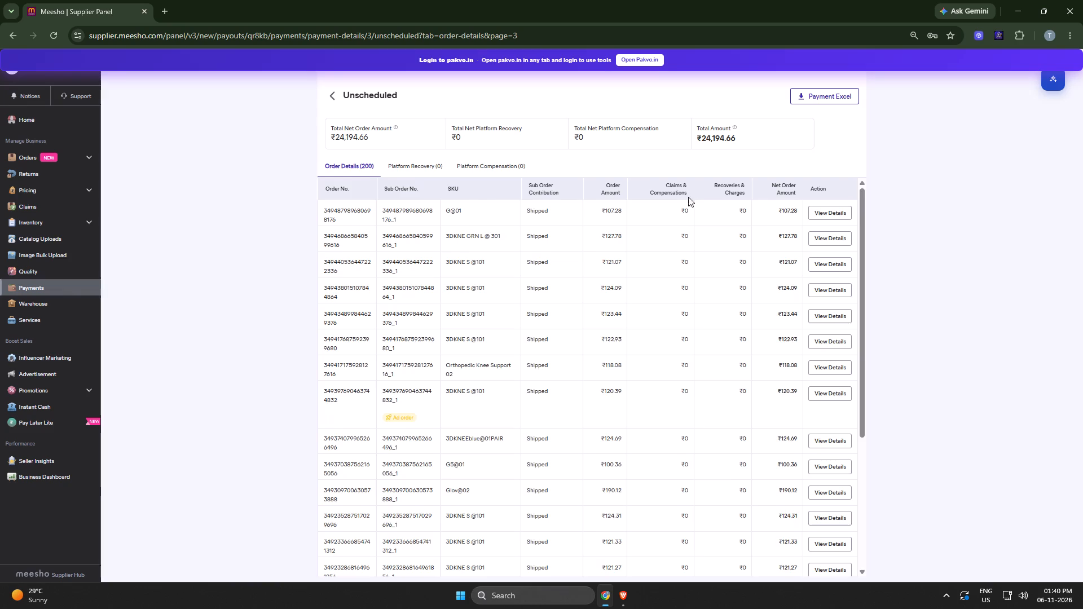
pyautogui.scroll(-9, 621, 355)
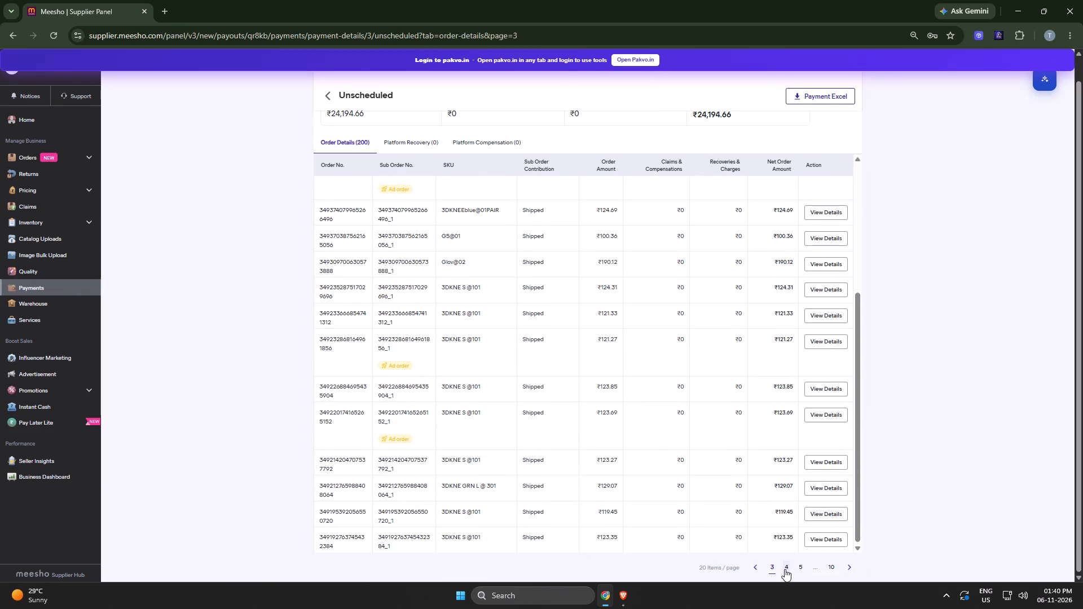
pyautogui.click(785, 569)
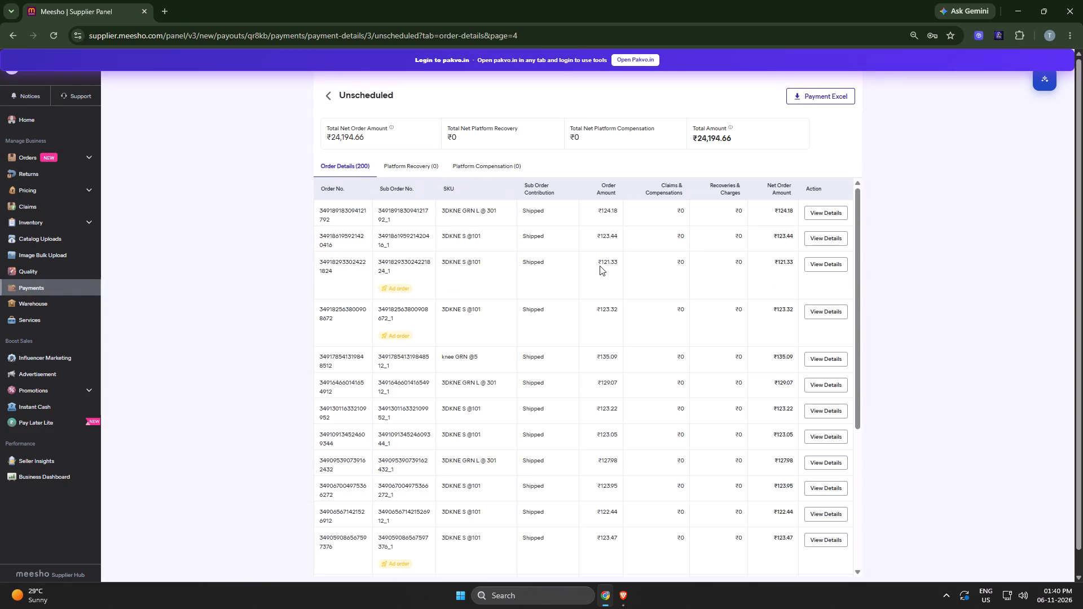
# Look through pages 4 and 5 of the unscheduled orders and open page 6.
pyautogui.scroll(-7, 600, 267)
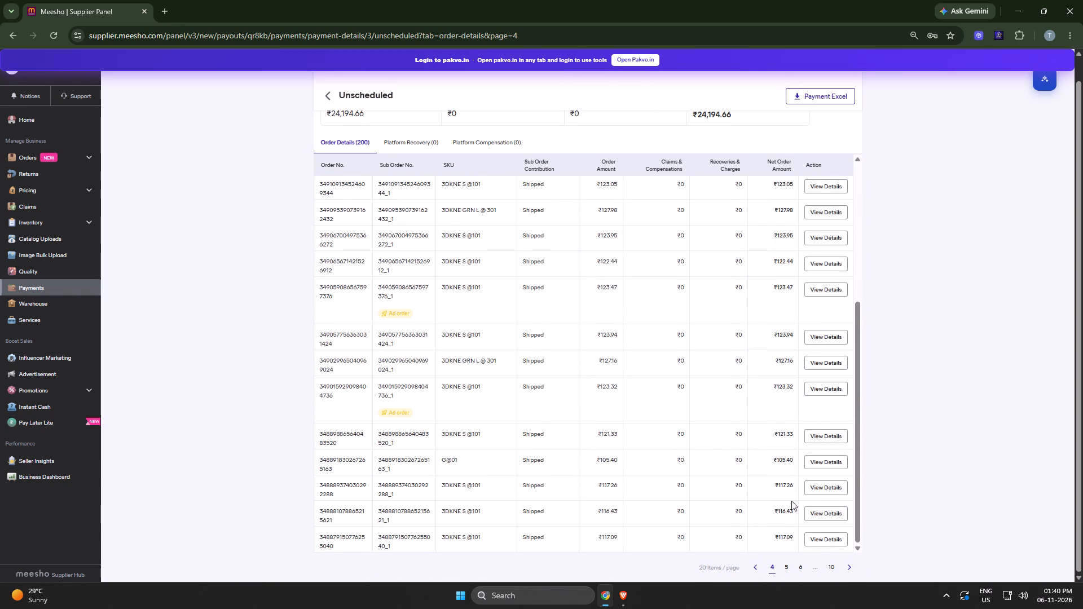
pyautogui.click(783, 565)
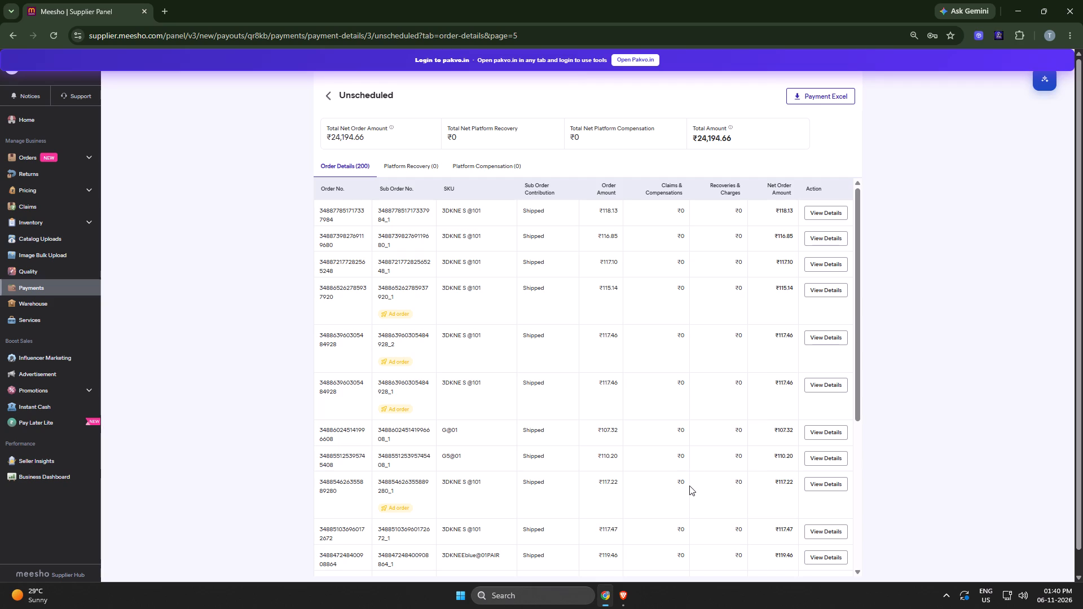
pyautogui.scroll(-5, 688, 487)
pyautogui.scroll(-2, 725, 515)
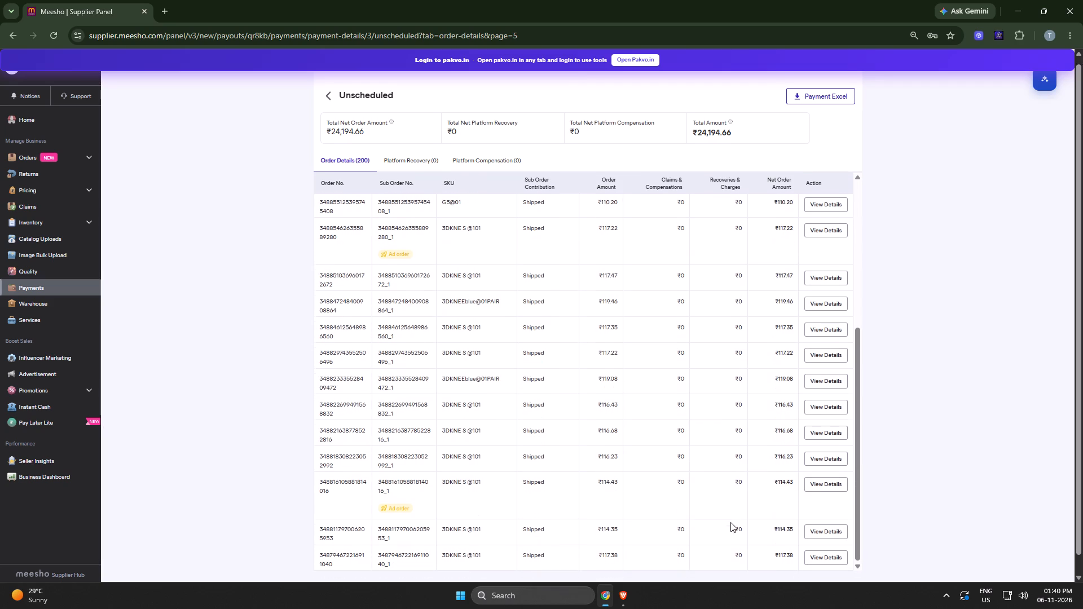
pyautogui.scroll(-4, 730, 522)
pyautogui.click(783, 570)
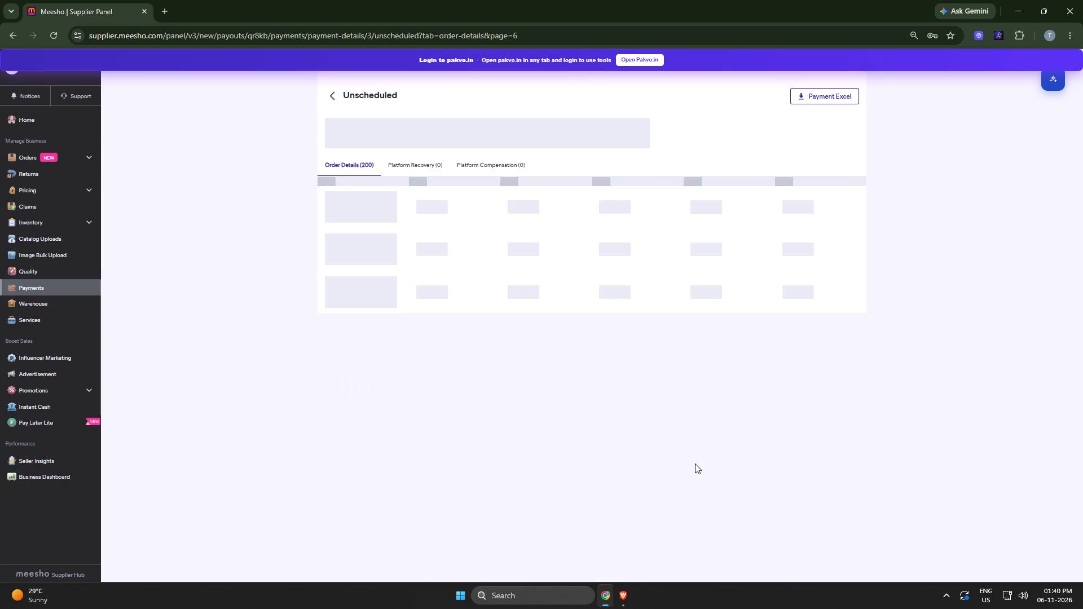
# Look through pages 6 and 7 of the unscheduled orders and open page 8.
pyautogui.scroll(-1, 739, 303)
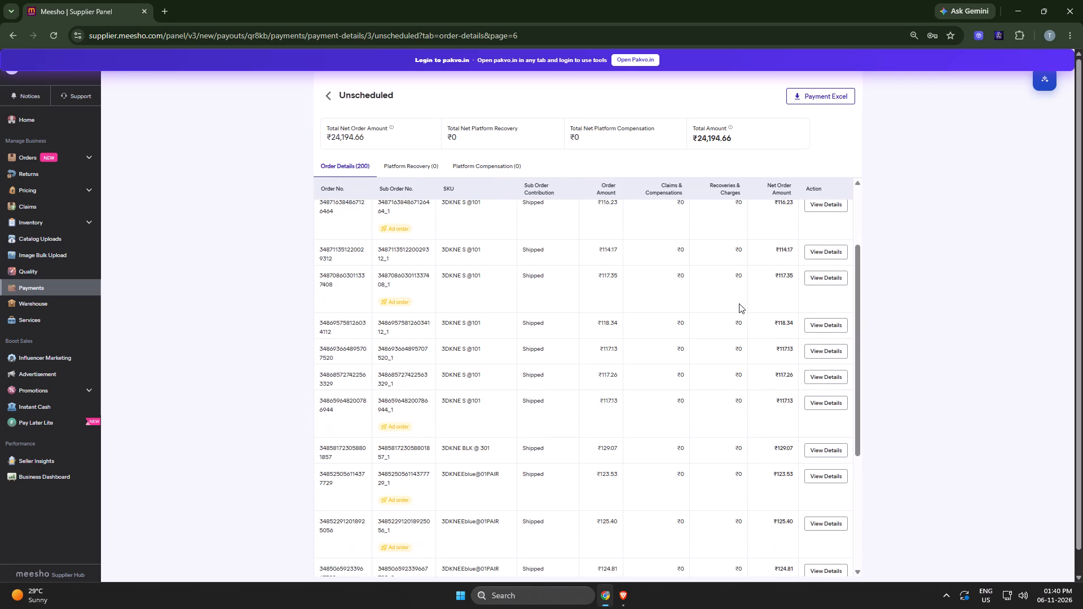
pyautogui.scroll(-4, 739, 303)
pyautogui.scroll(-4, 796, 505)
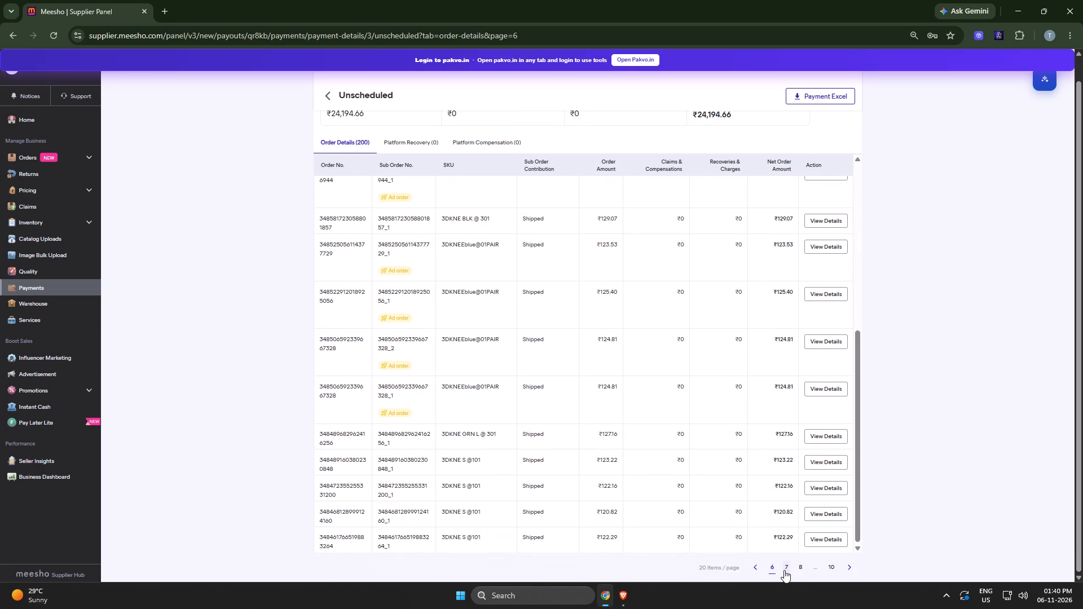
pyautogui.click(784, 570)
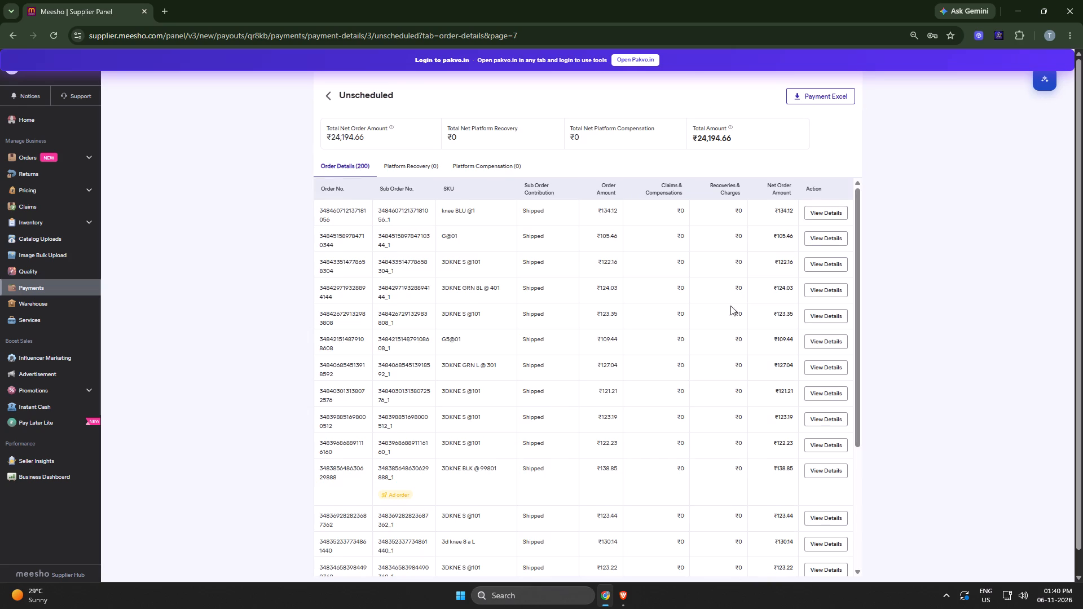
pyautogui.scroll(-3, 738, 290)
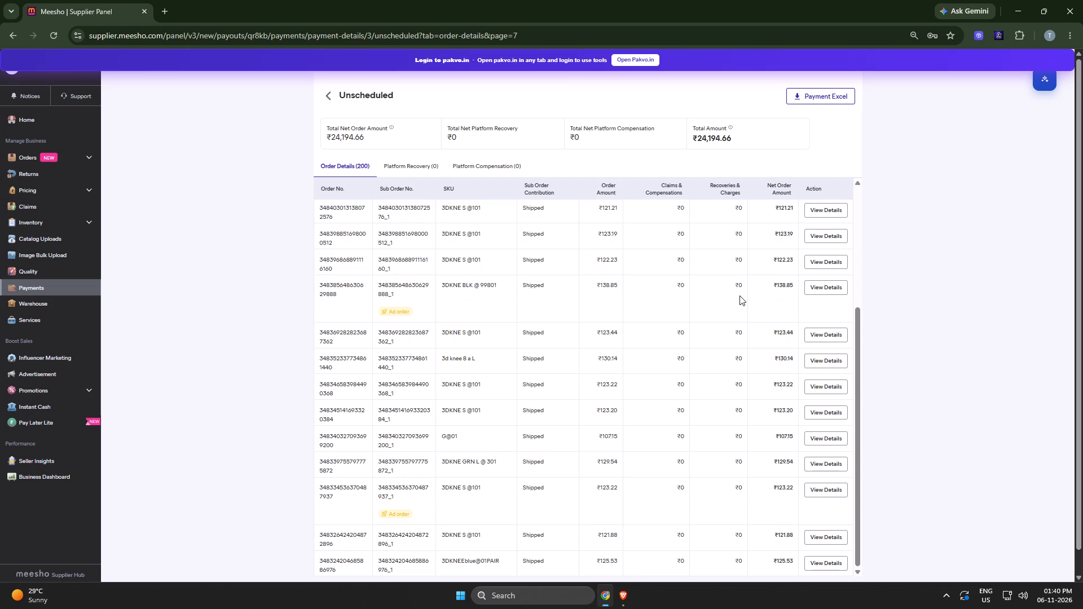
pyautogui.scroll(-3, 739, 295)
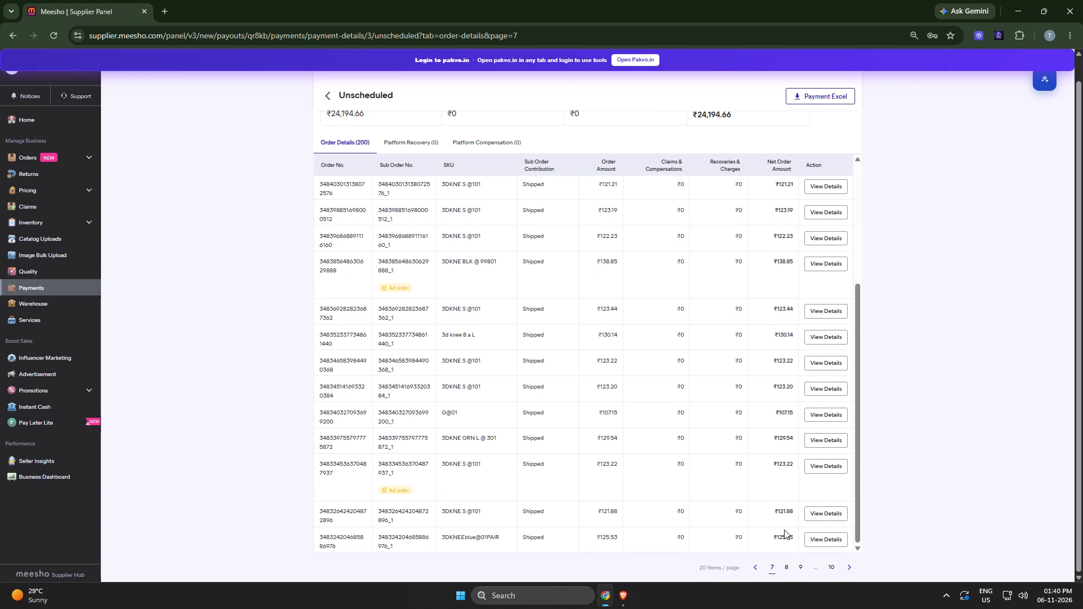
pyautogui.click(784, 568)
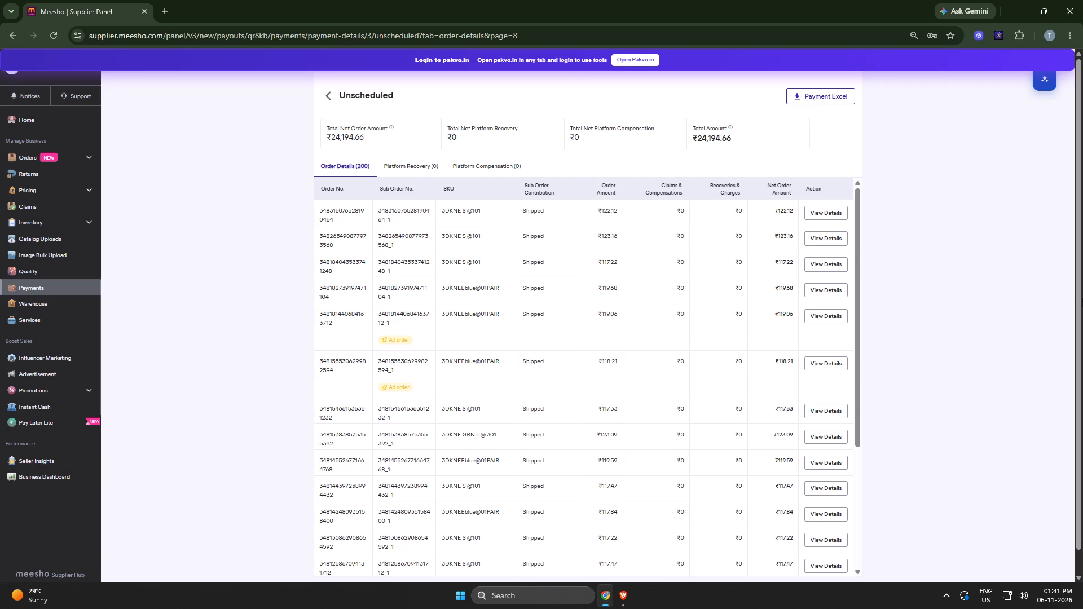
# Switch to Brave and review the #AS TRADER account's Influencer Marketing overview and live catalogs.
pyautogui.click(617, 604)
pyautogui.click(621, 597)
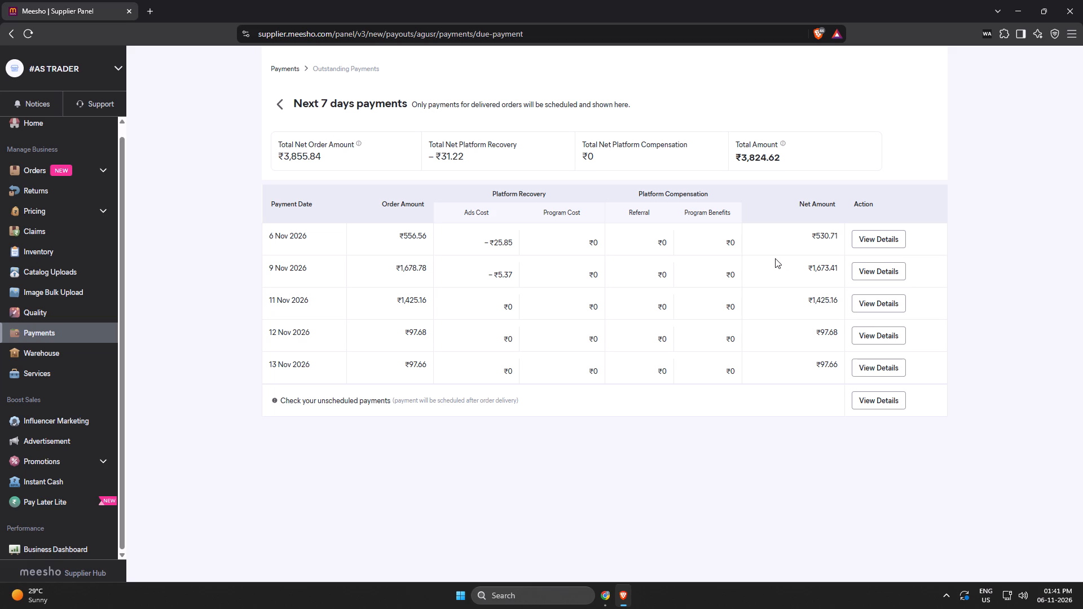
pyautogui.scroll(-1, 414, 4)
pyautogui.click(22, 425)
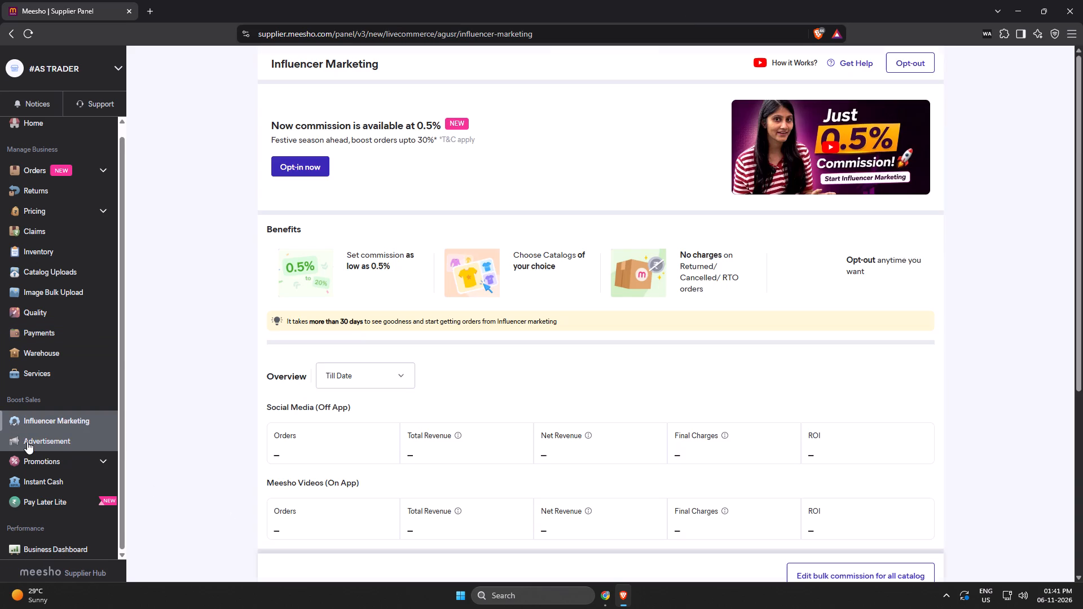
pyautogui.scroll(-2, 76, 407)
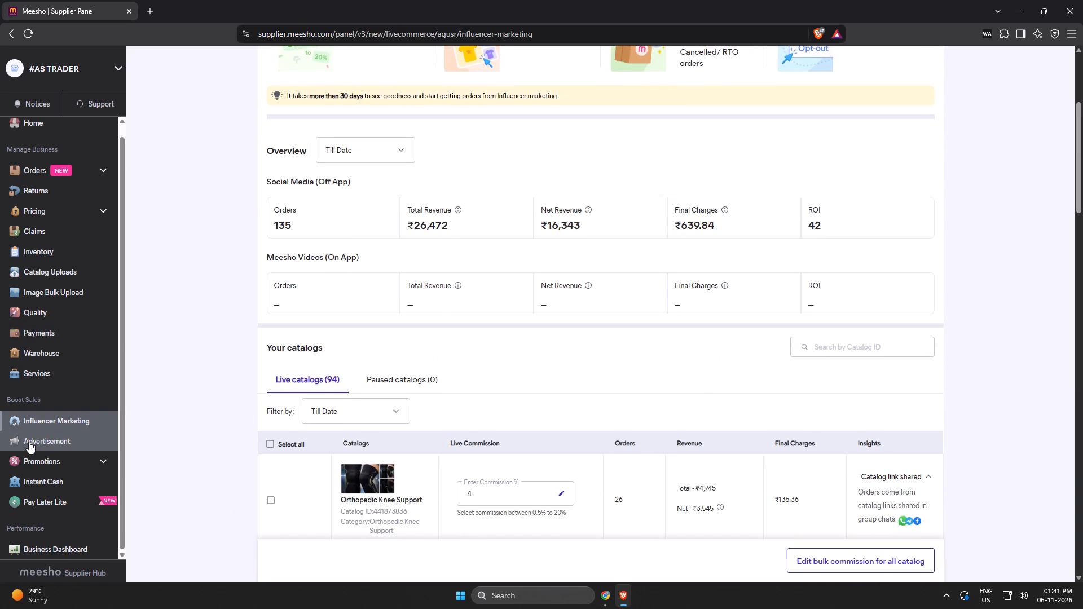
pyautogui.scroll(-3, 28, 442)
# Open the account's Advertisement page and review the ad overview and listing ad campaigns.
pyautogui.click(47, 450)
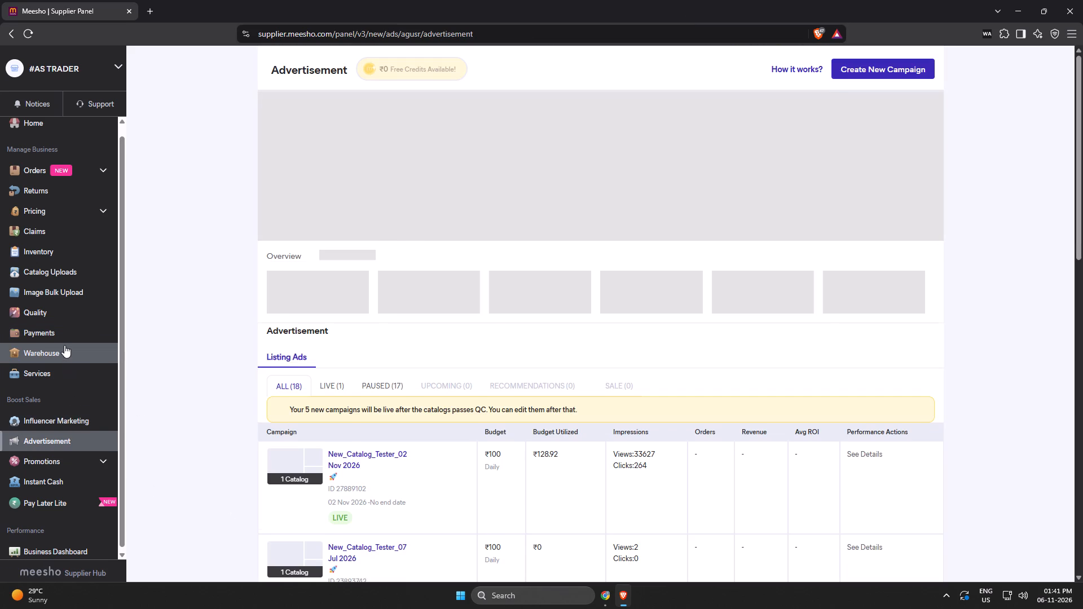
pyautogui.scroll(-5, 65, 445)
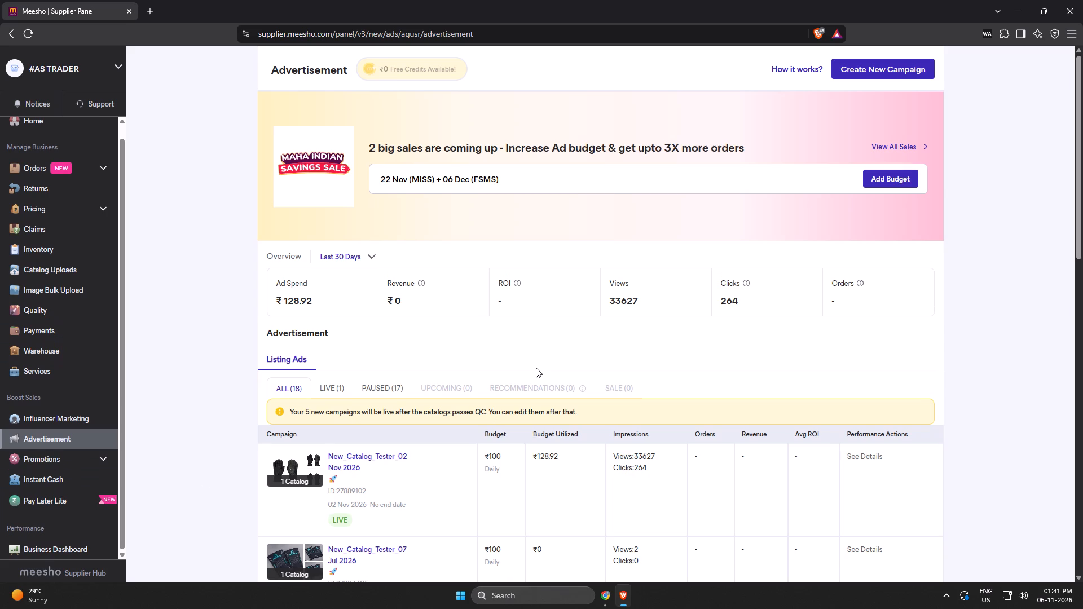
pyautogui.scroll(-1, 461, 403)
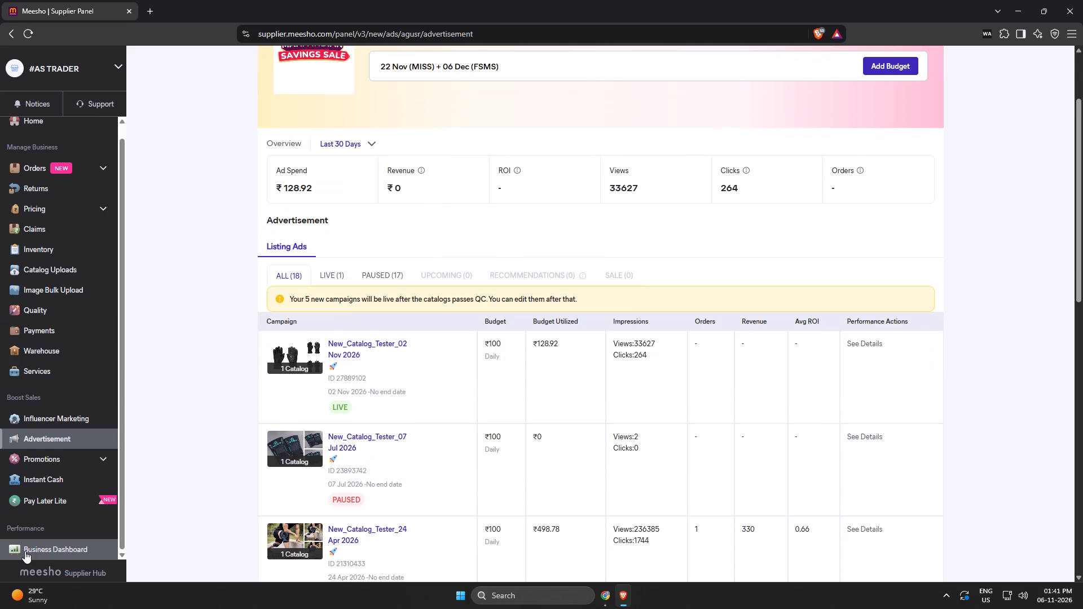
# Open the #AS TRADER account's unscheduled payments from Payments and look through the shipped orders.
pyautogui.click(60, 332)
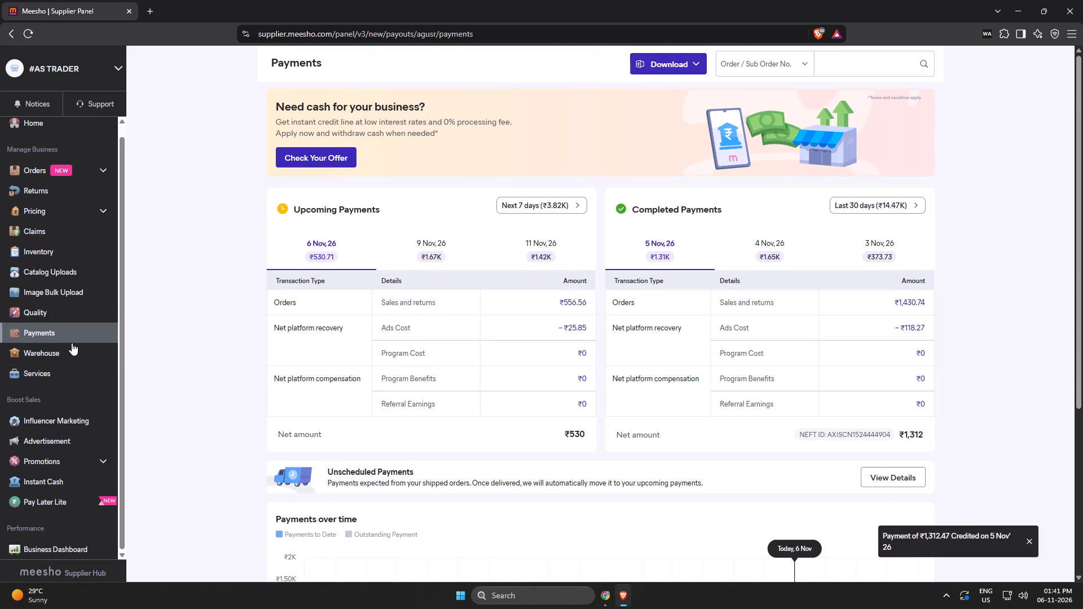
pyautogui.click(893, 479)
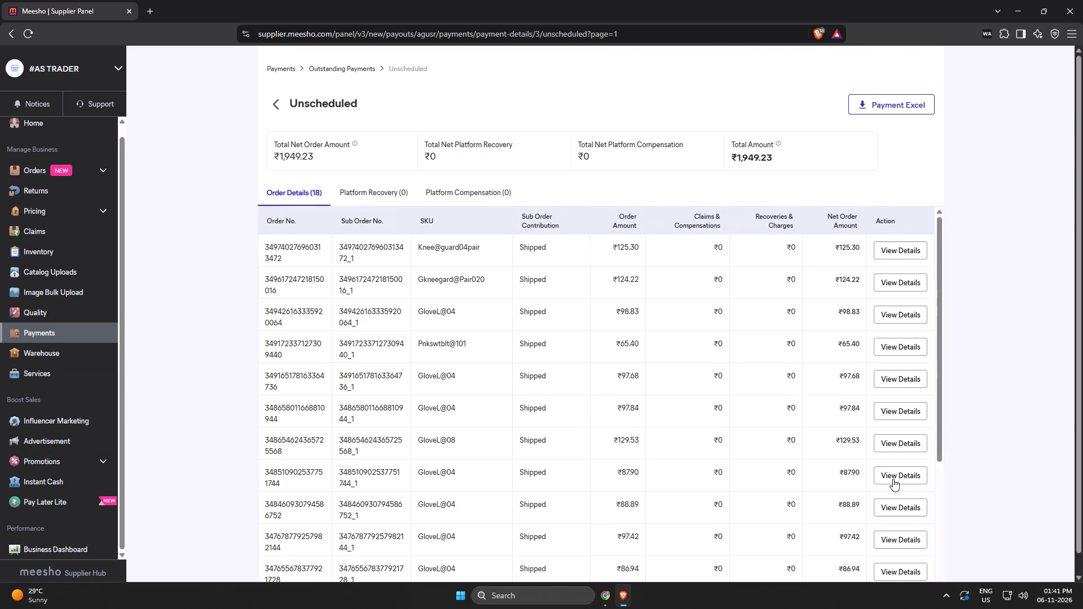
pyautogui.scroll(-7, 733, 324)
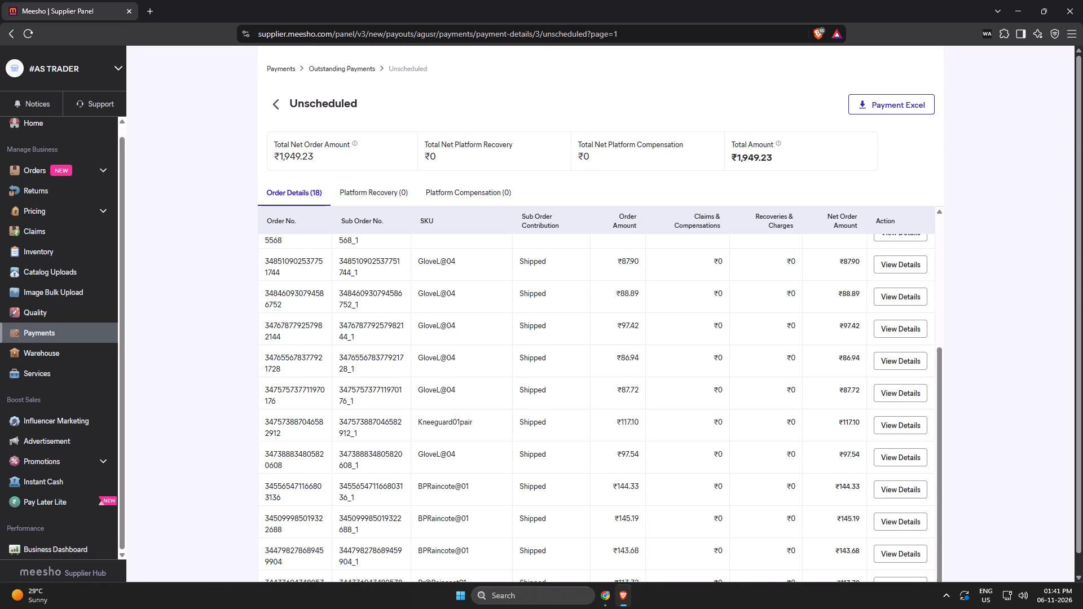
pyautogui.scroll(1, 848, 396)
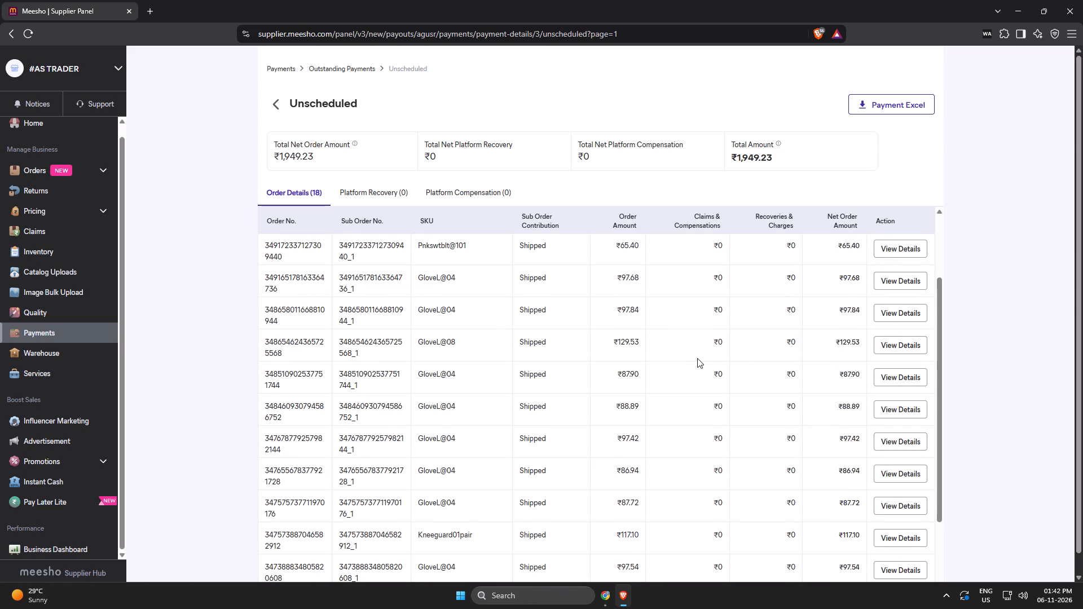
# Capture a screenshot of the #AS TRADER unscheduled payments page, from the address bar down to just above the taskbar.
pyautogui.press('shift+super+s')
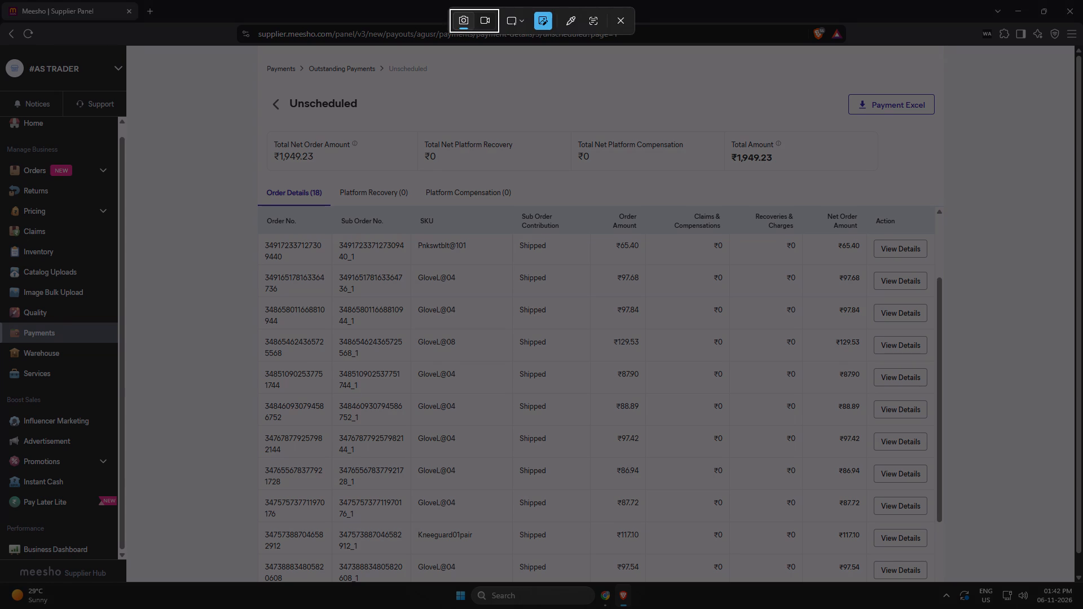
pyautogui.moveTo(0, 22); pyautogui.dragTo(1082, 608)
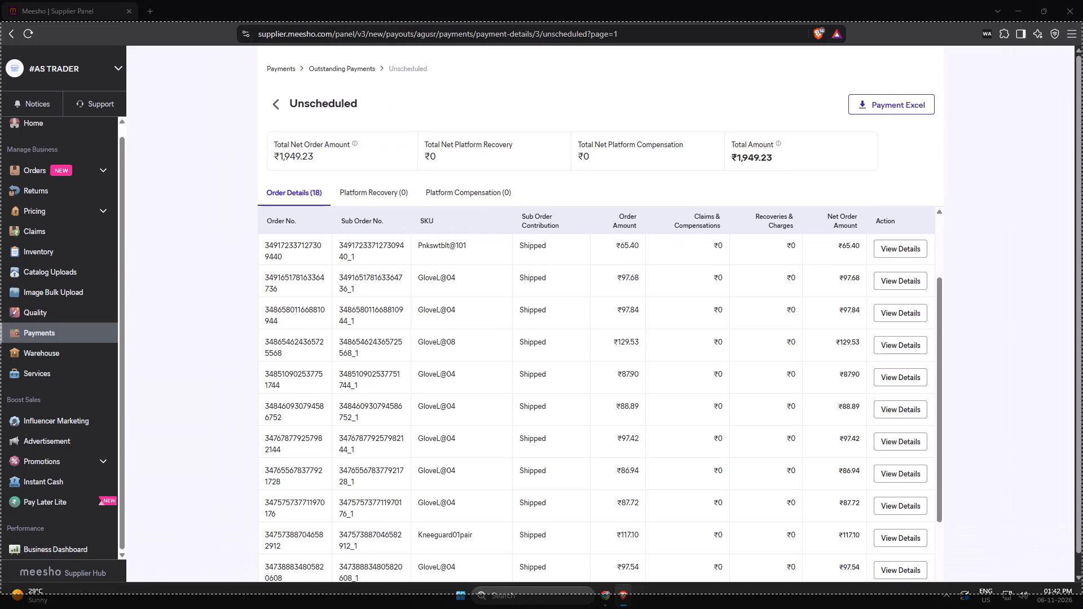
pyautogui.moveTo(1082, 608); pyautogui.dragTo(1082, 583)
pyautogui.click(420, 558)
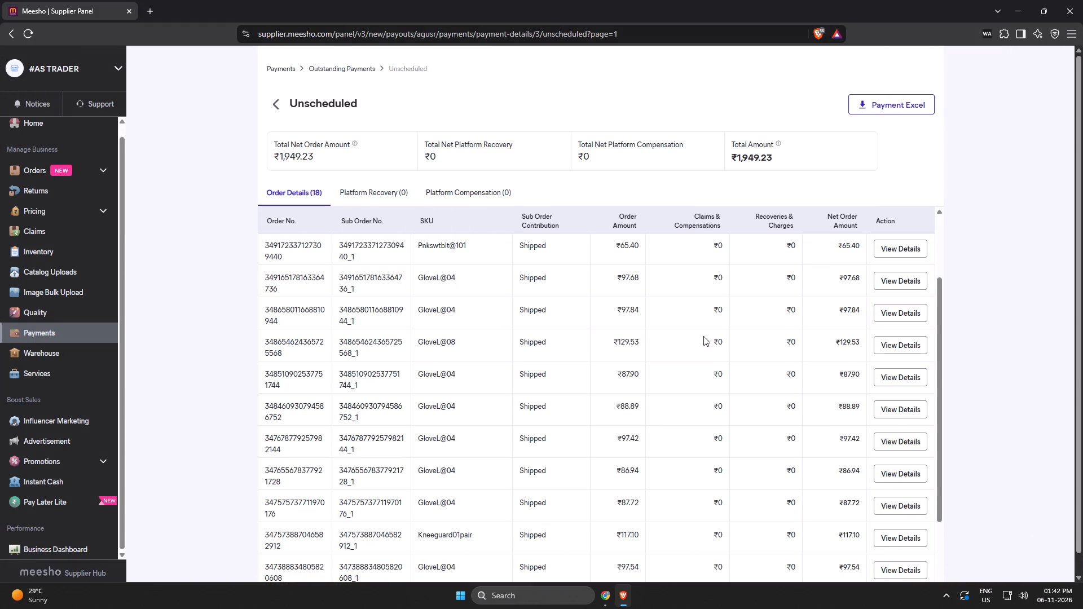
# Switch to the Chrome window showing page 8 of the unscheduled payments.
pyautogui.click(608, 602)
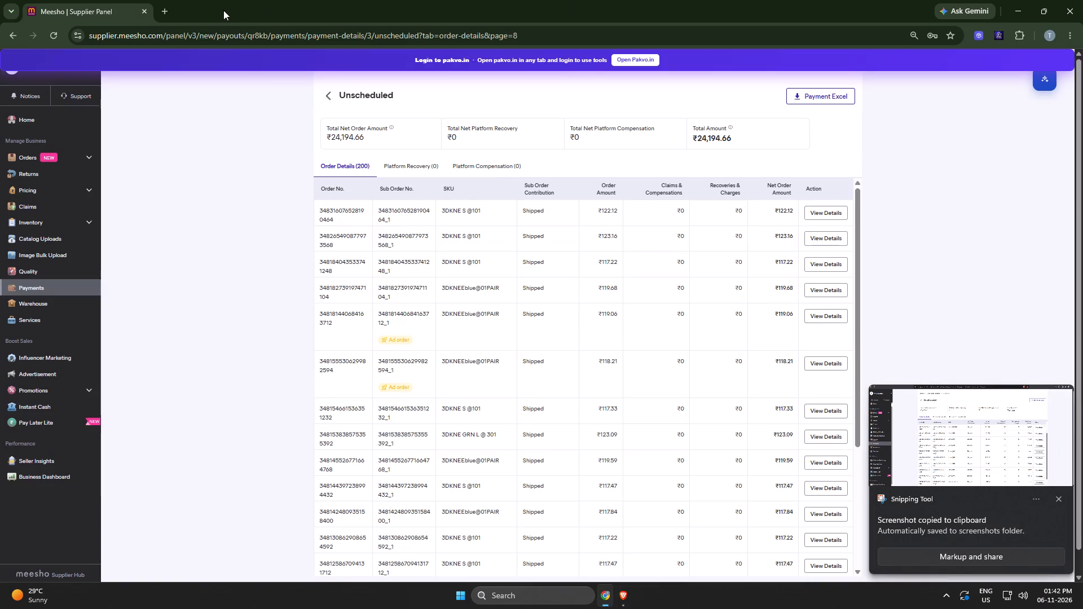
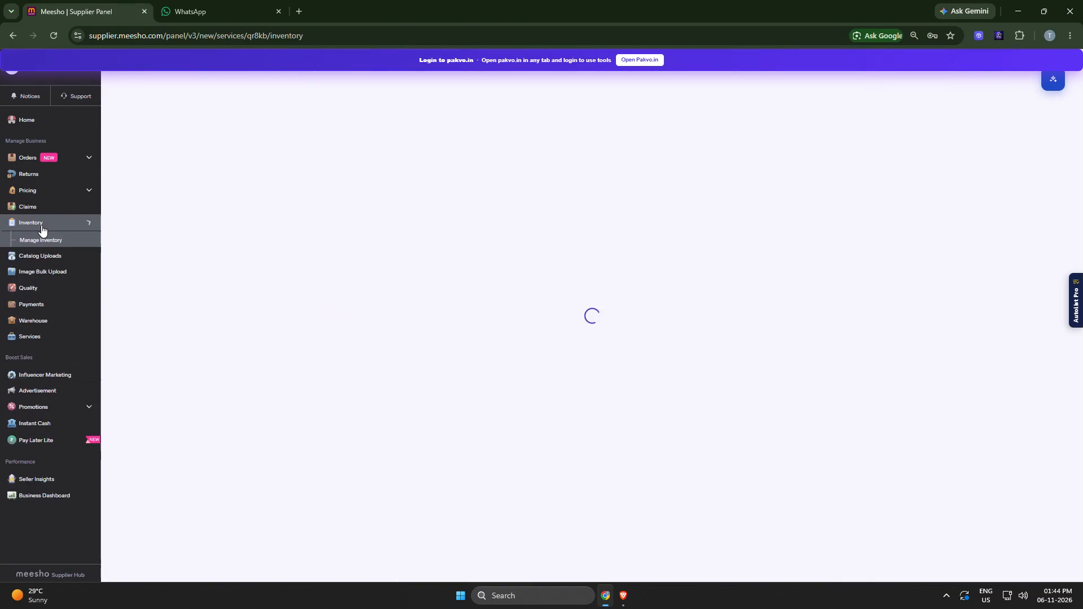
# Open page 17 of the active inventory catalogs.
pyautogui.scroll(-8, 400, 439)
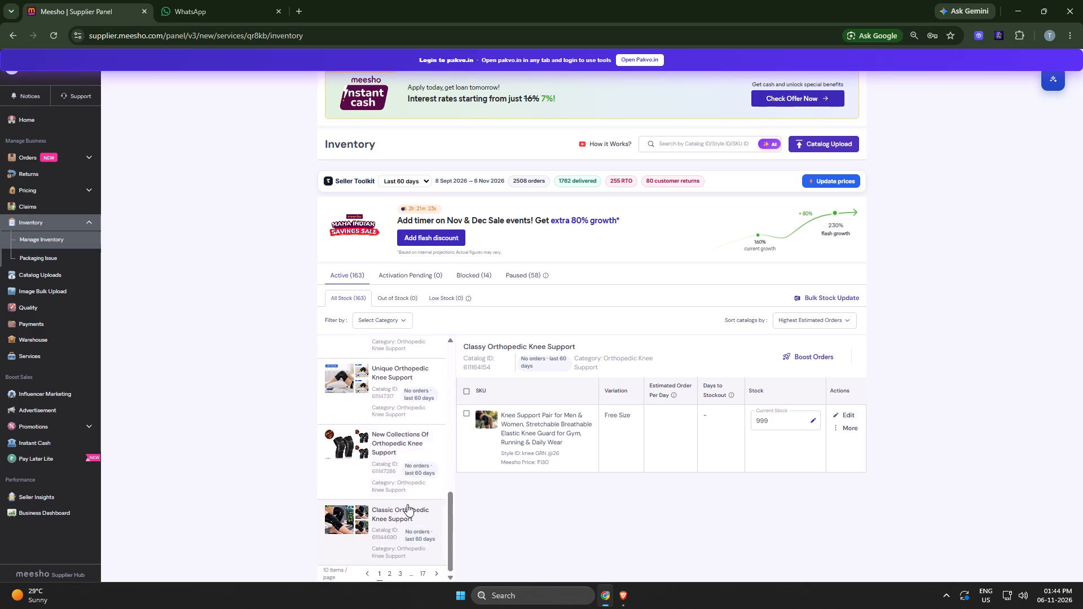
pyautogui.scroll(-17, 407, 504)
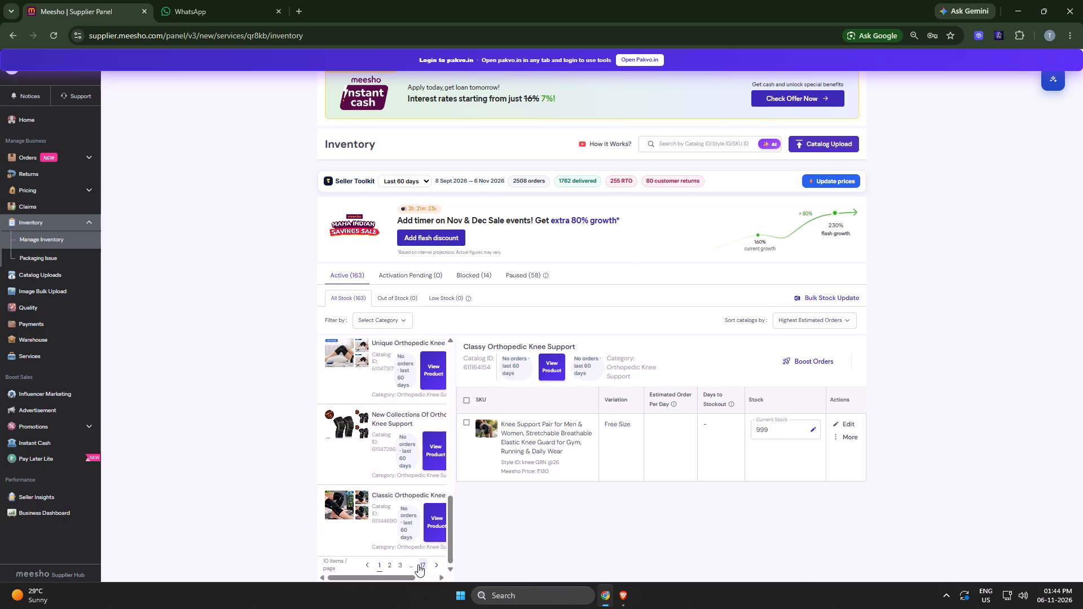
pyautogui.click(419, 564)
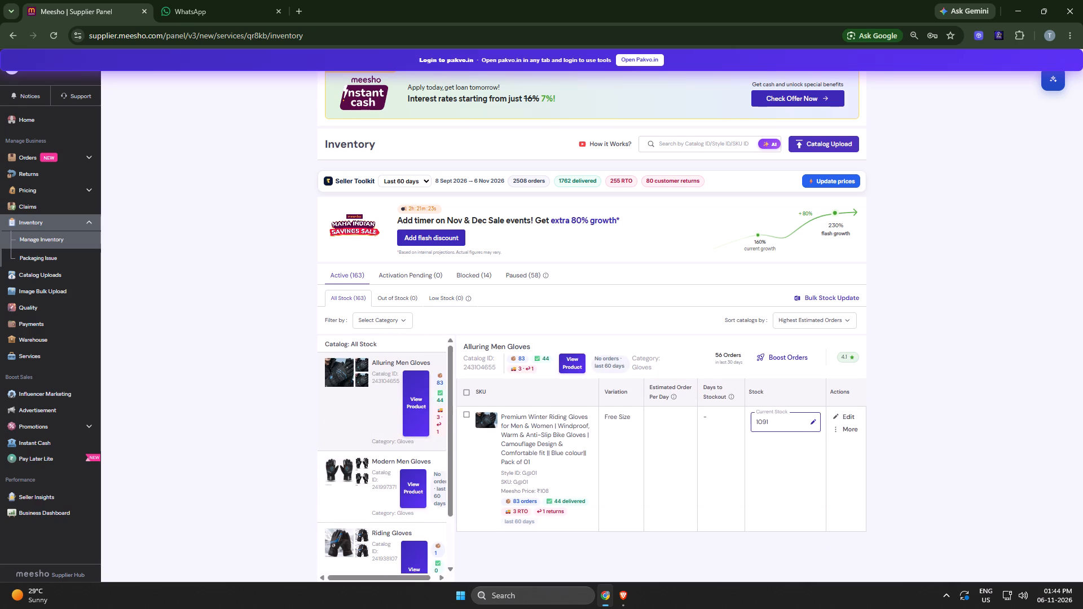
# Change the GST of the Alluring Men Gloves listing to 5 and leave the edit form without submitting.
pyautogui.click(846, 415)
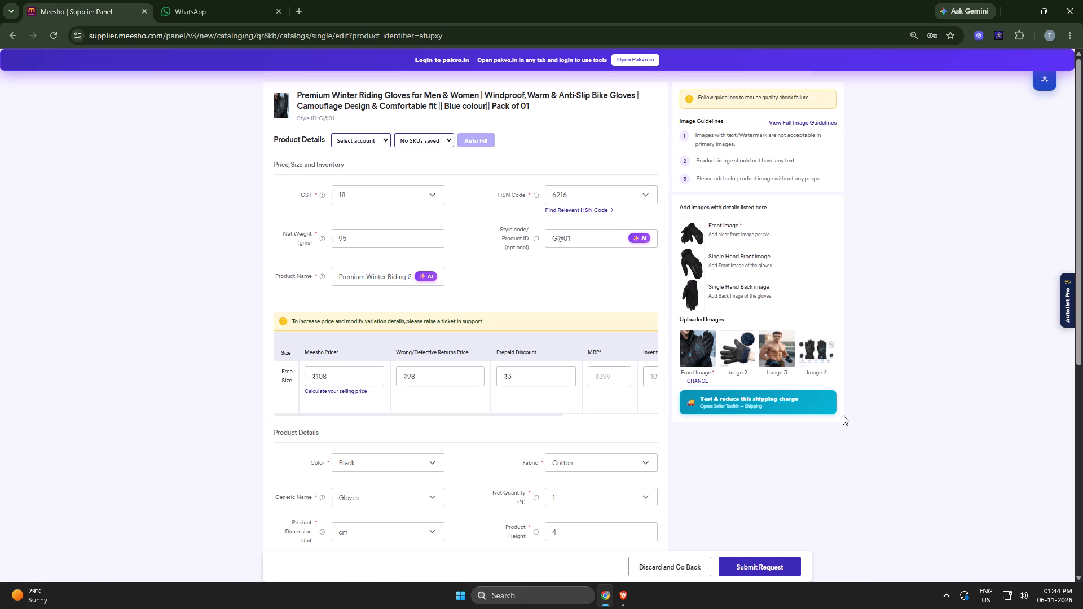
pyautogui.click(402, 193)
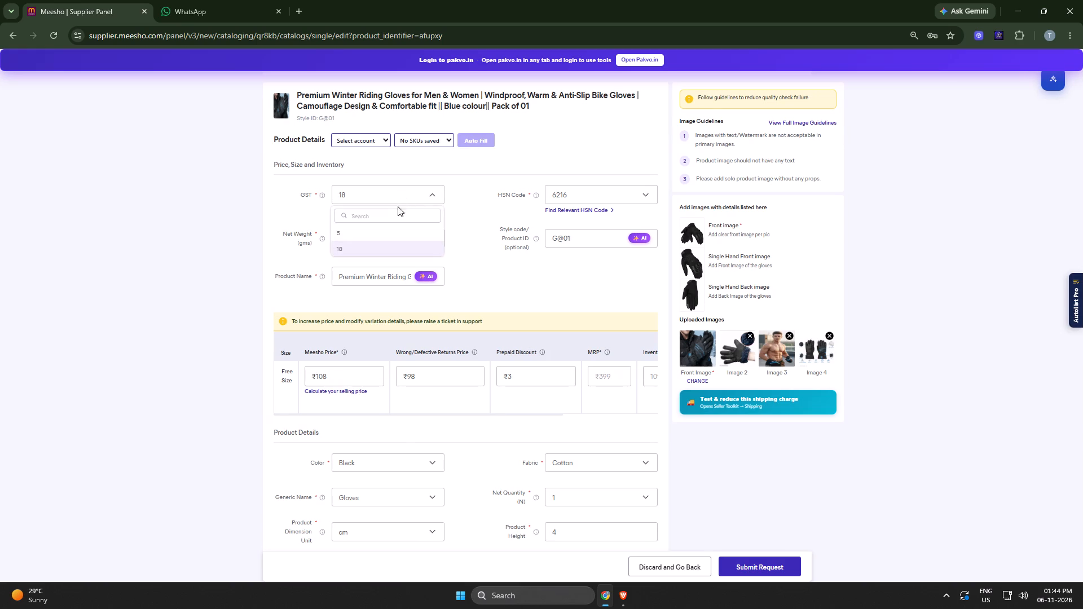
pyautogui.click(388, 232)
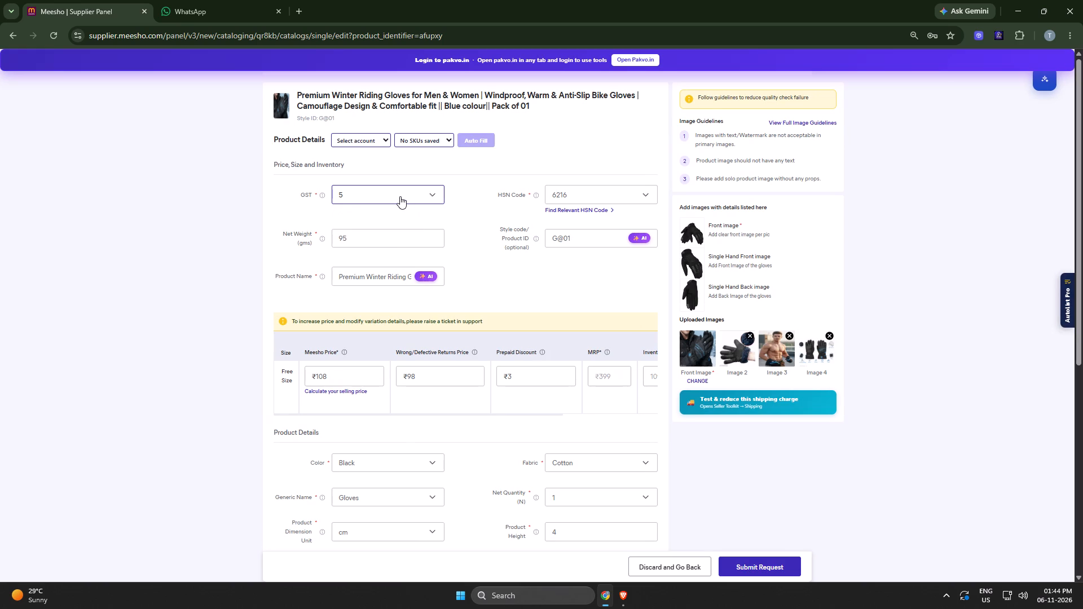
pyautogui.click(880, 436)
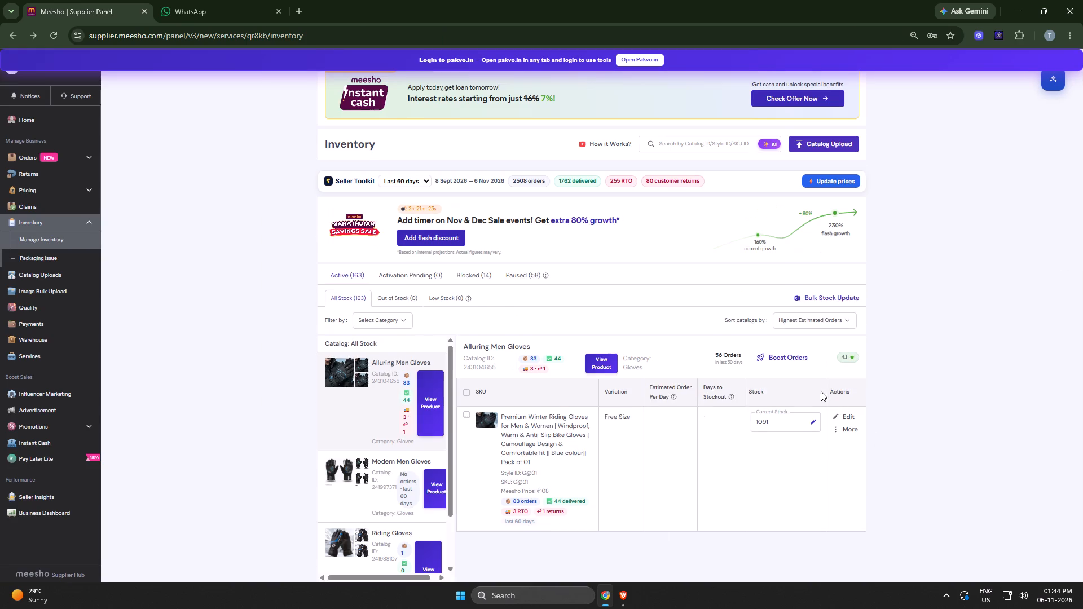
# Open the Modern Men Gloves listing for editing, check its GST rate and return to the inventory.
pyautogui.click(324, 478)
pyautogui.click(839, 413)
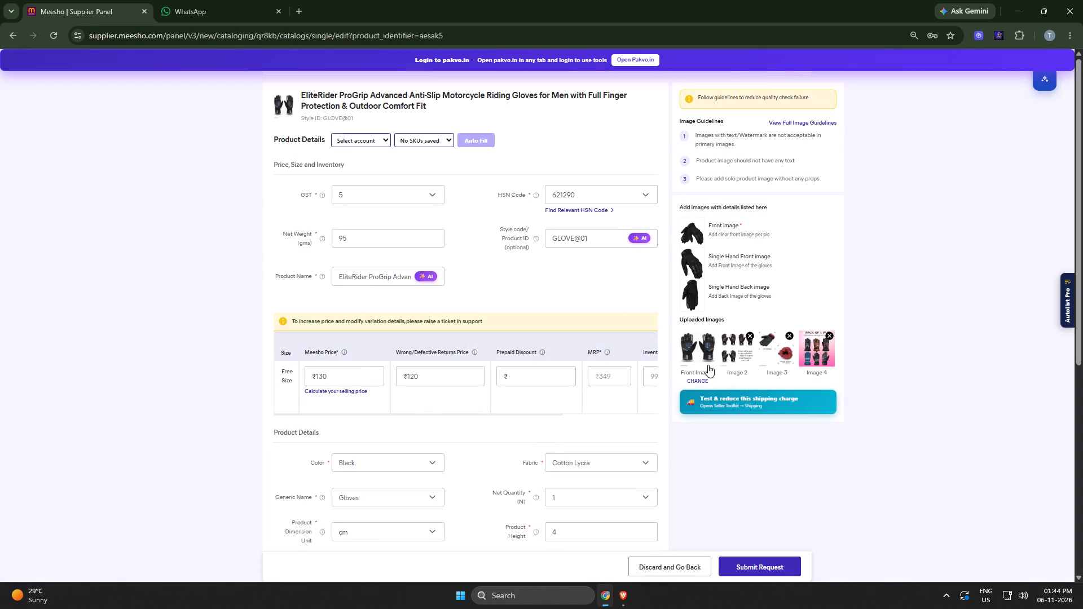
pyautogui.click(448, 248)
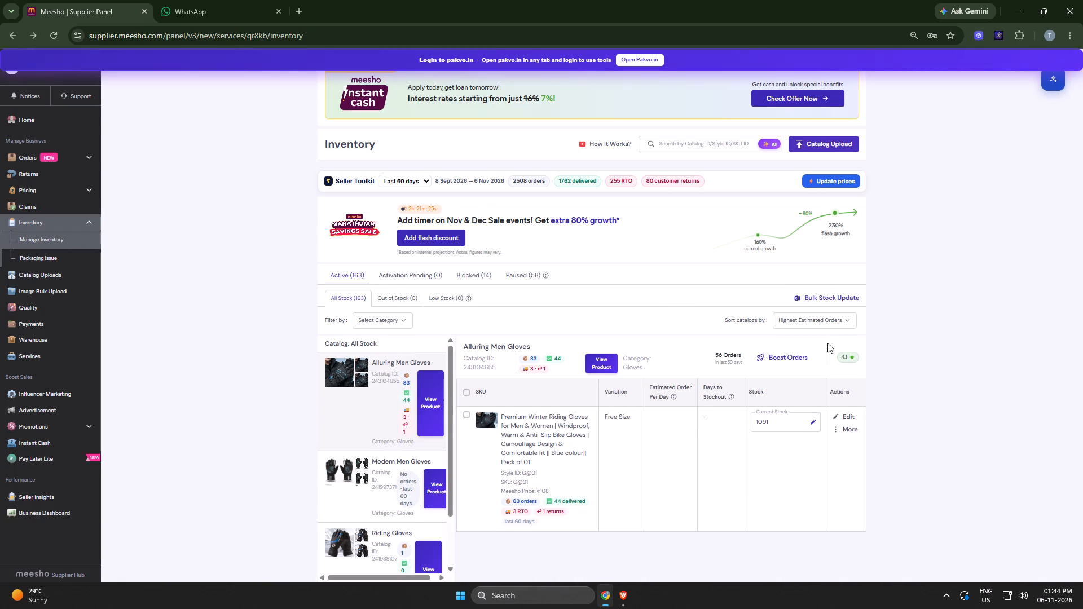
# Set the GST of the Alluring Men Gloves listing to 5 and submit the request.
pyautogui.click(848, 416)
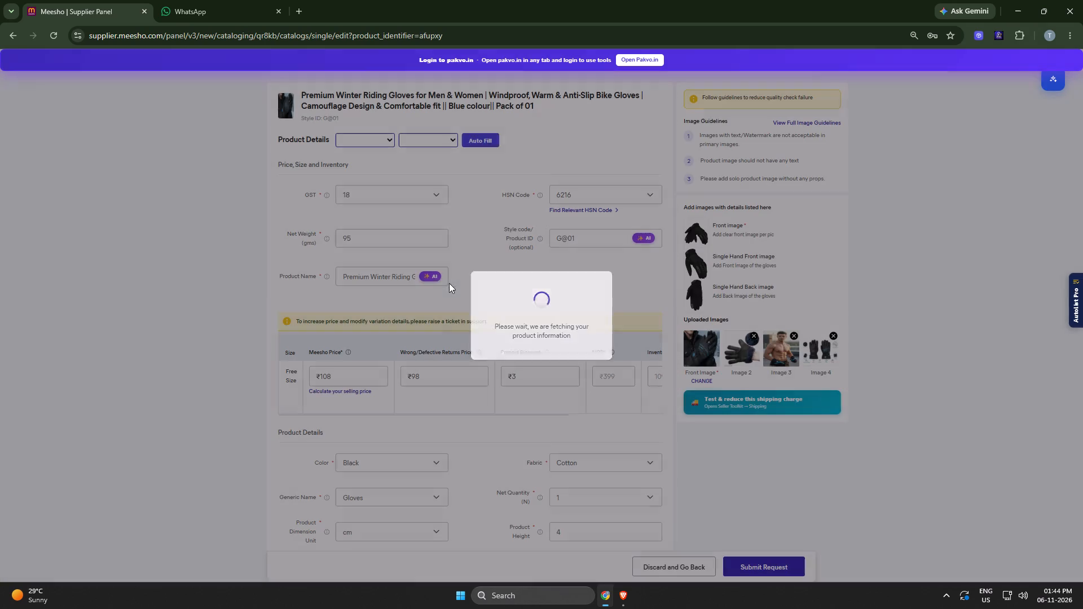
pyautogui.click(406, 195)
pyautogui.click(385, 236)
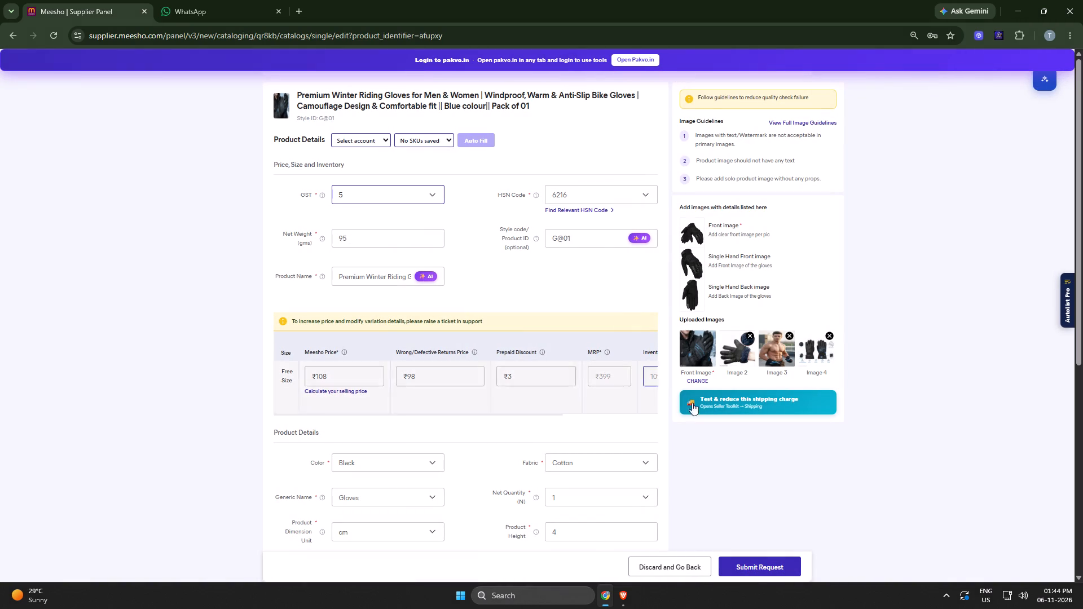
pyautogui.click(767, 563)
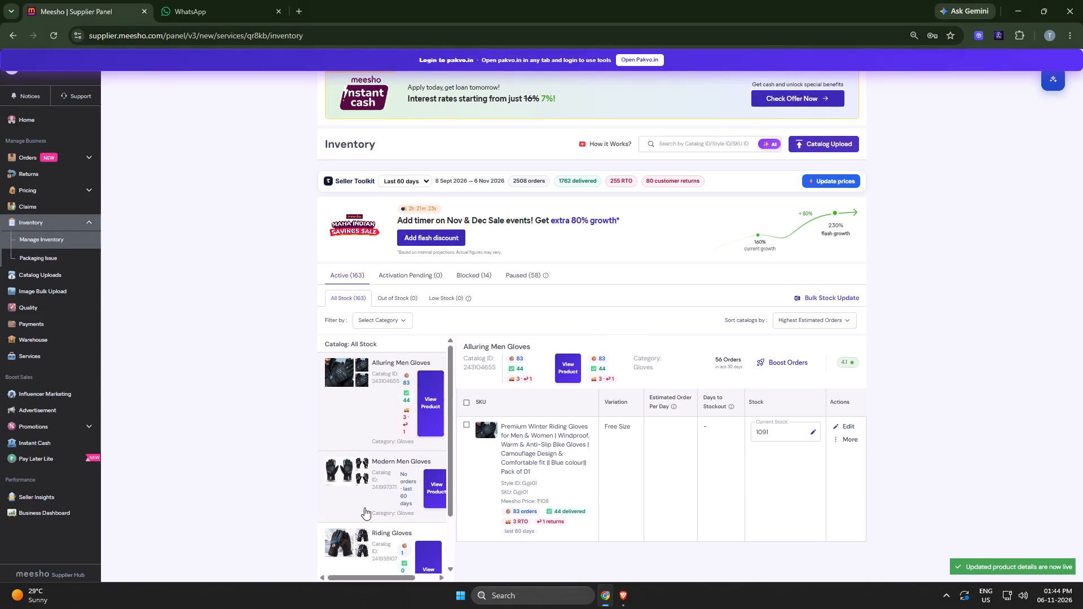
# Open the Riding Gloves listing Glov@02 for editing, check its GST rate and return to the inventory.
pyautogui.click(354, 536)
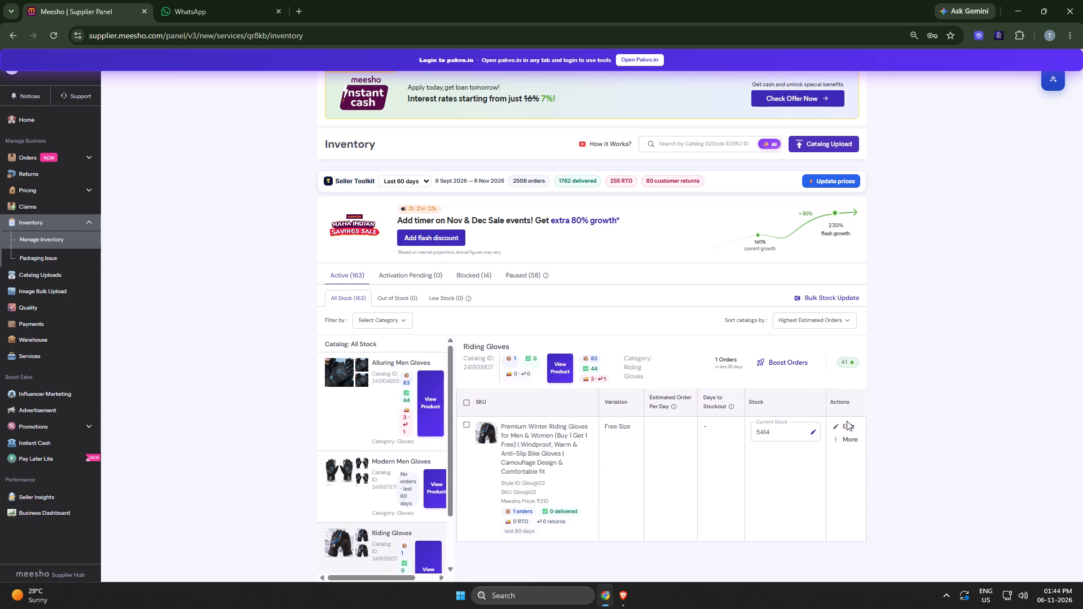
pyautogui.click(848, 425)
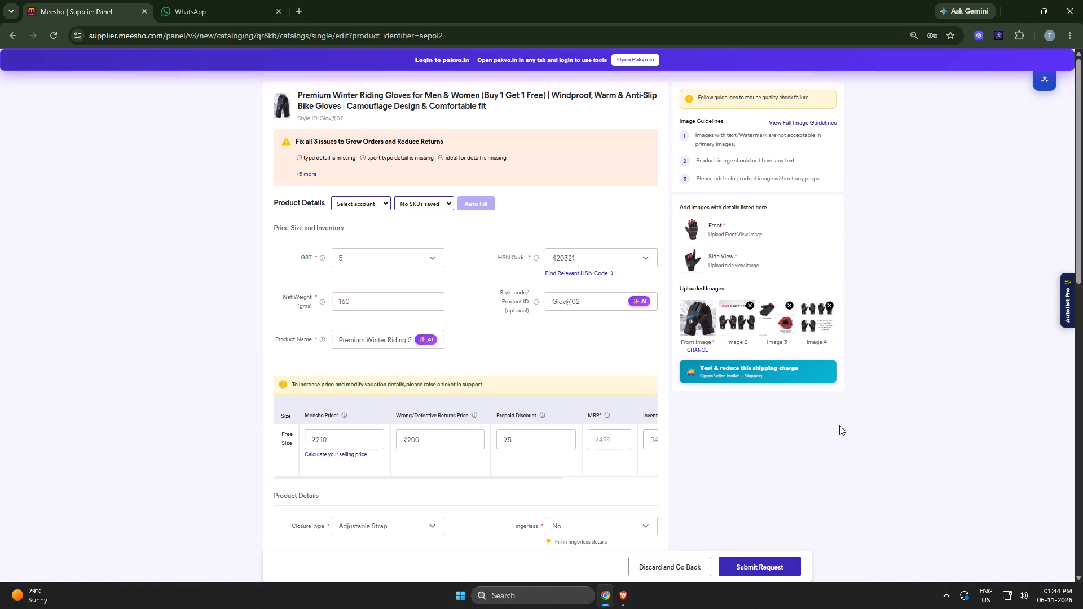
pyautogui.click(460, 303)
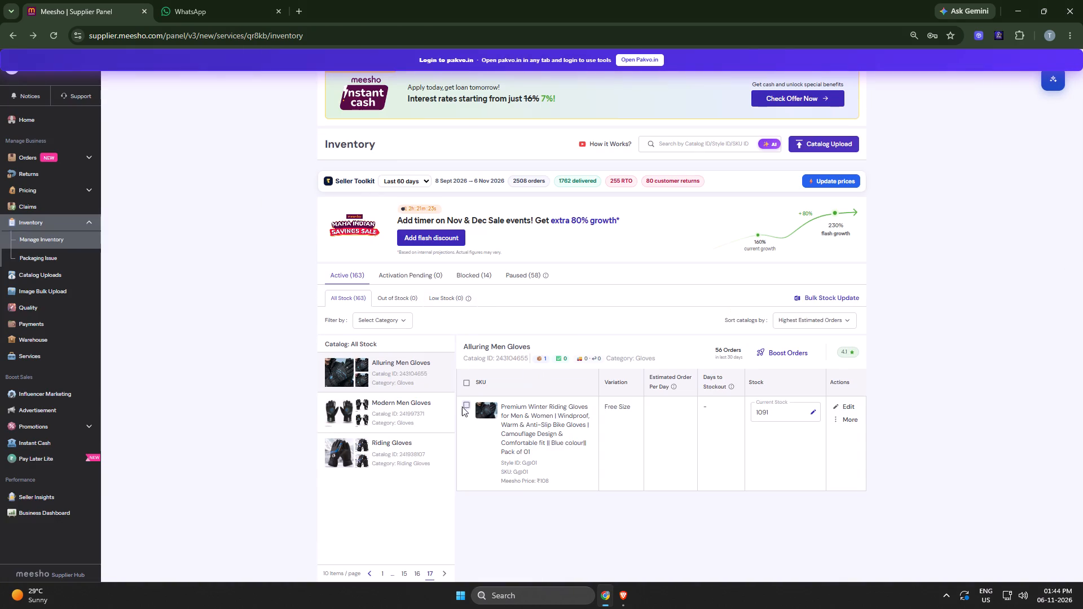
# Go to inventory page 16, check the GST rate of the Gloves listing Glovemix@01 and return to the catalogs.
pyautogui.scroll(-2, 458, 409)
pyautogui.scroll(-6, 345, 497)
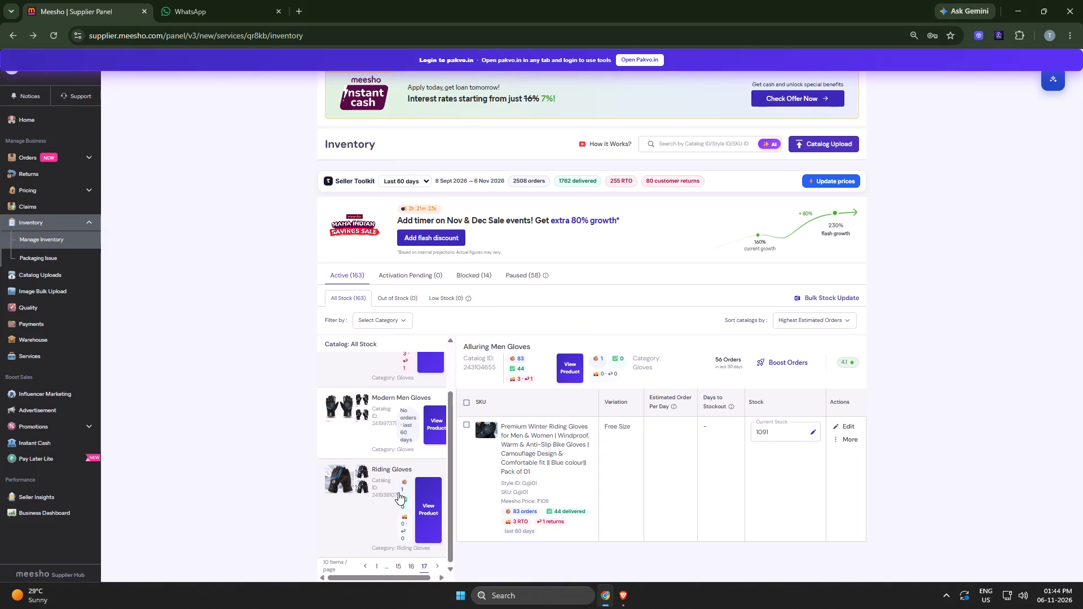
pyautogui.scroll(-2, 398, 492)
pyautogui.click(412, 570)
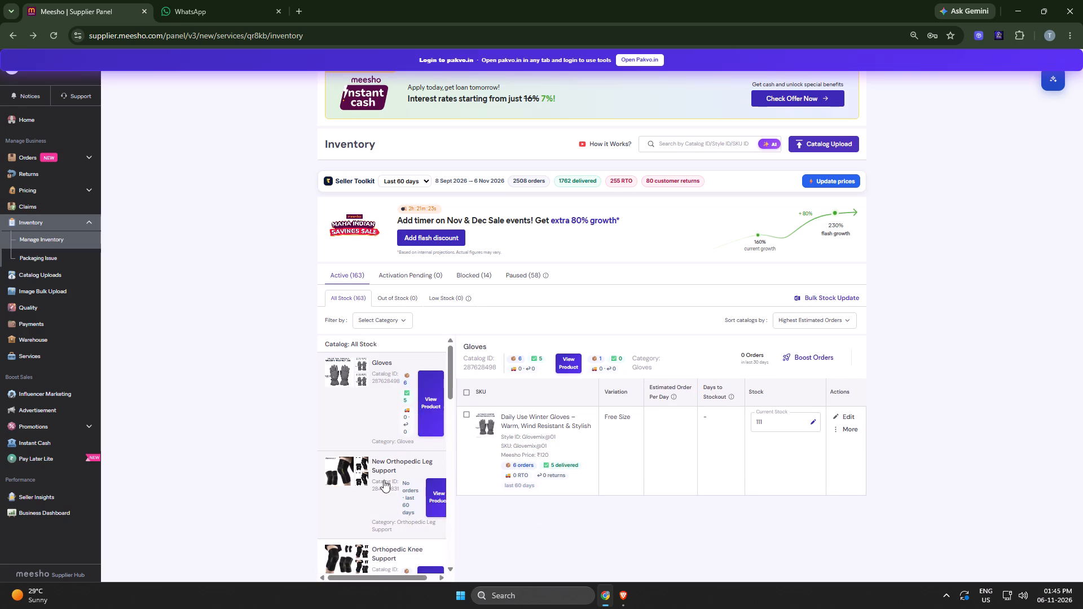
pyautogui.click(353, 397)
pyautogui.click(851, 416)
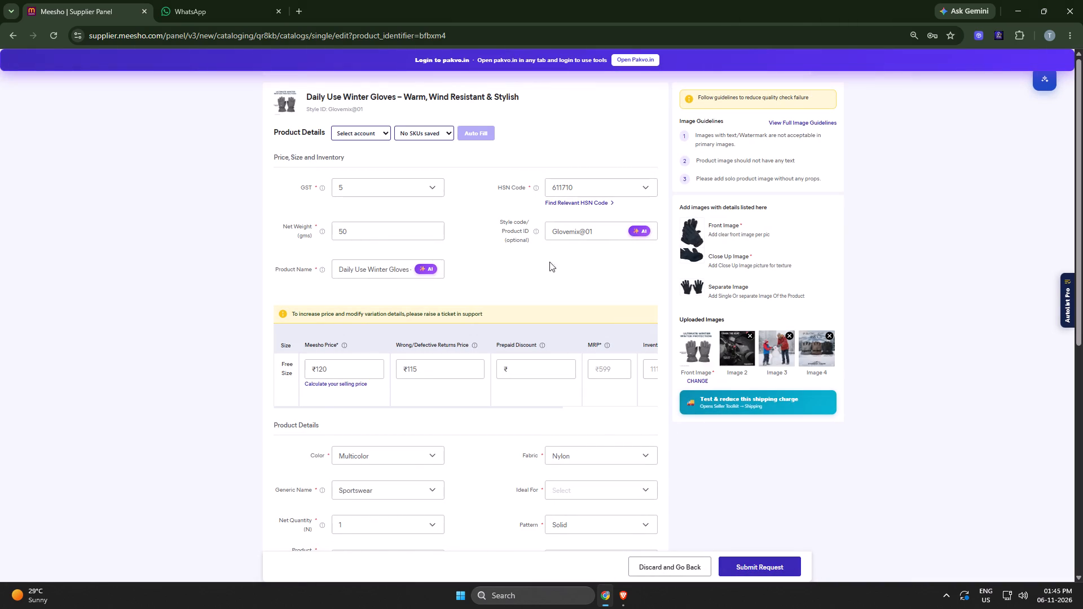
pyautogui.click(686, 273)
# Set the GST to 5 for the last Riding Gloves listing on page 16 and try to submit it.
pyautogui.scroll(-3, 393, 433)
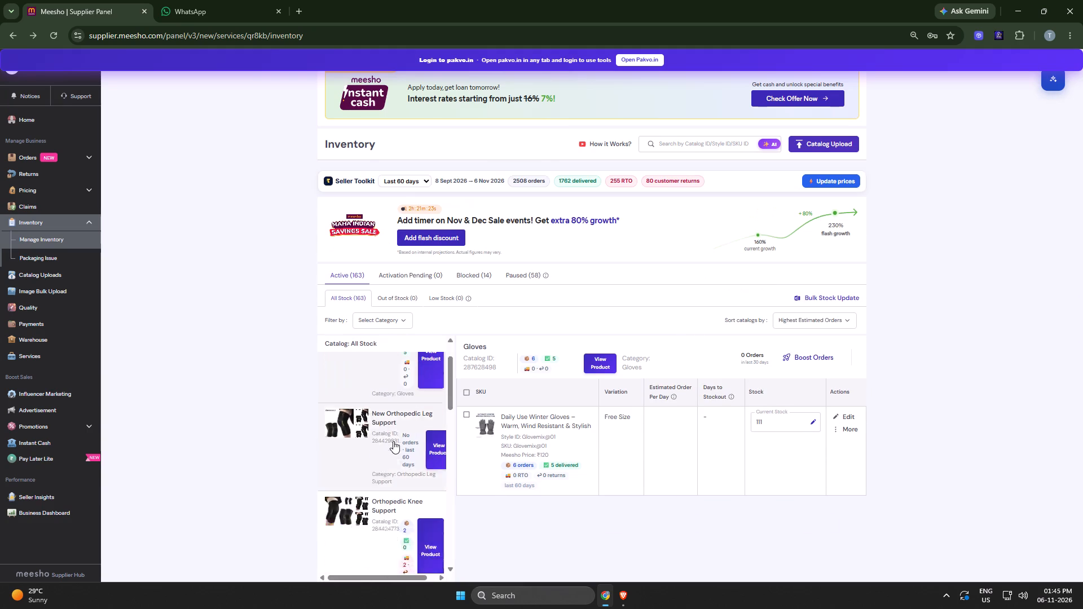
pyautogui.scroll(-4, 385, 488)
pyautogui.click(341, 489)
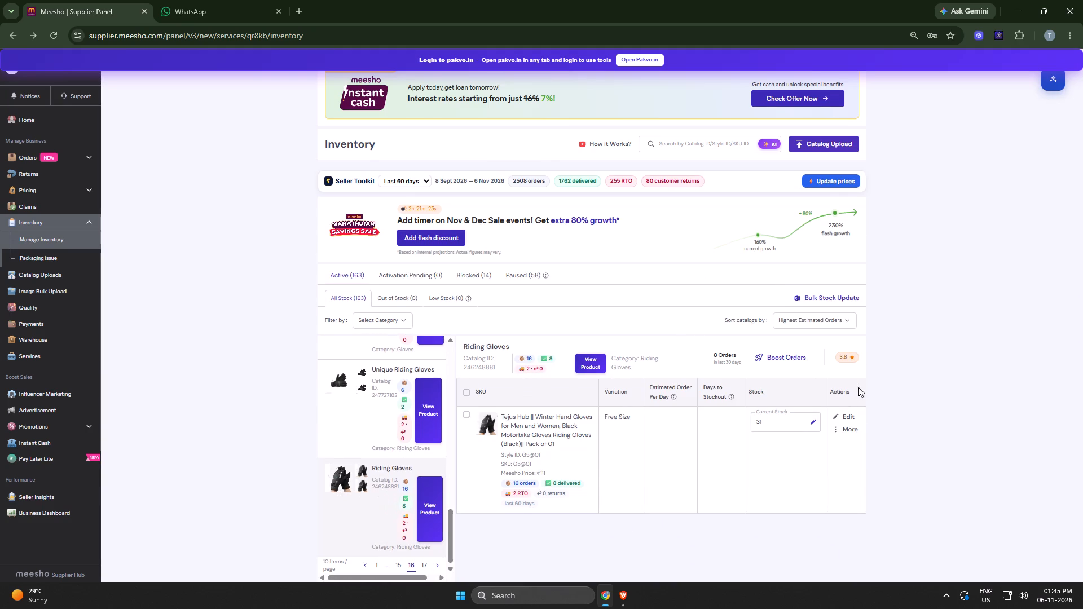
pyautogui.click(845, 412)
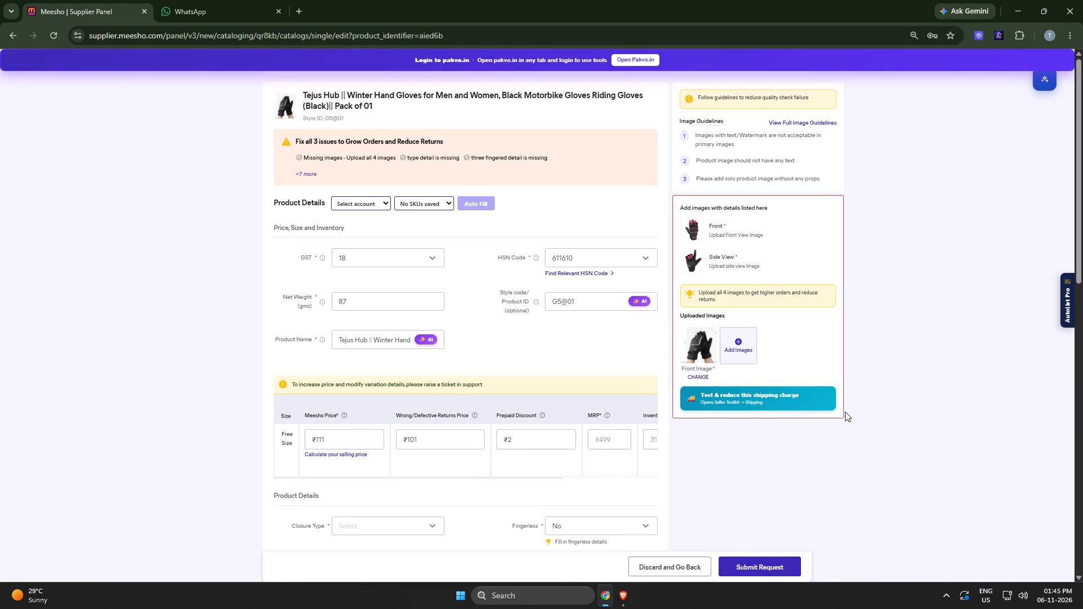
pyautogui.click(391, 257)
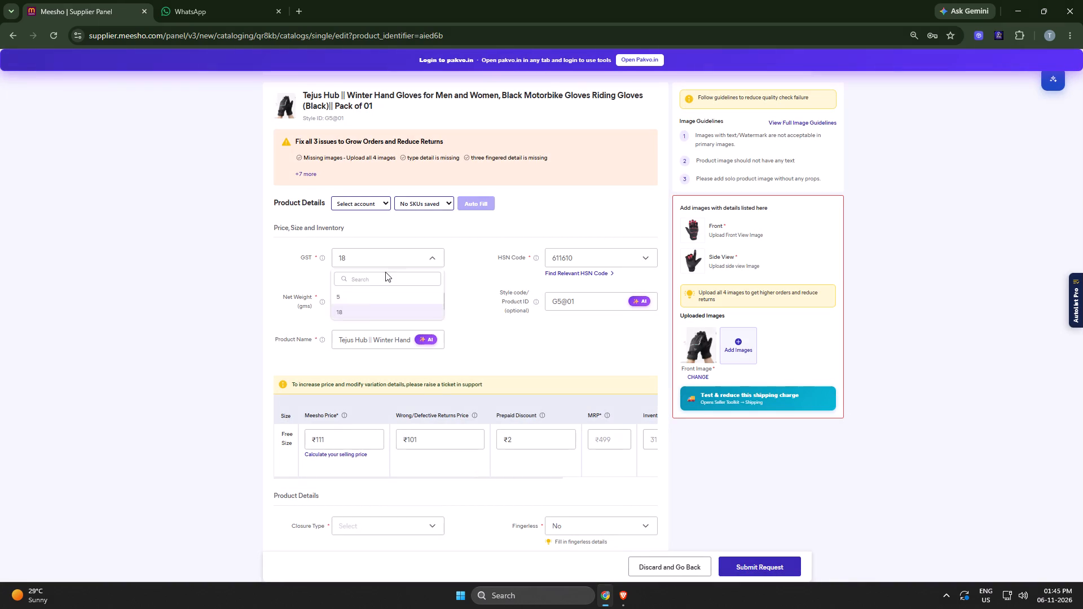
pyautogui.click(368, 298)
pyautogui.click(730, 568)
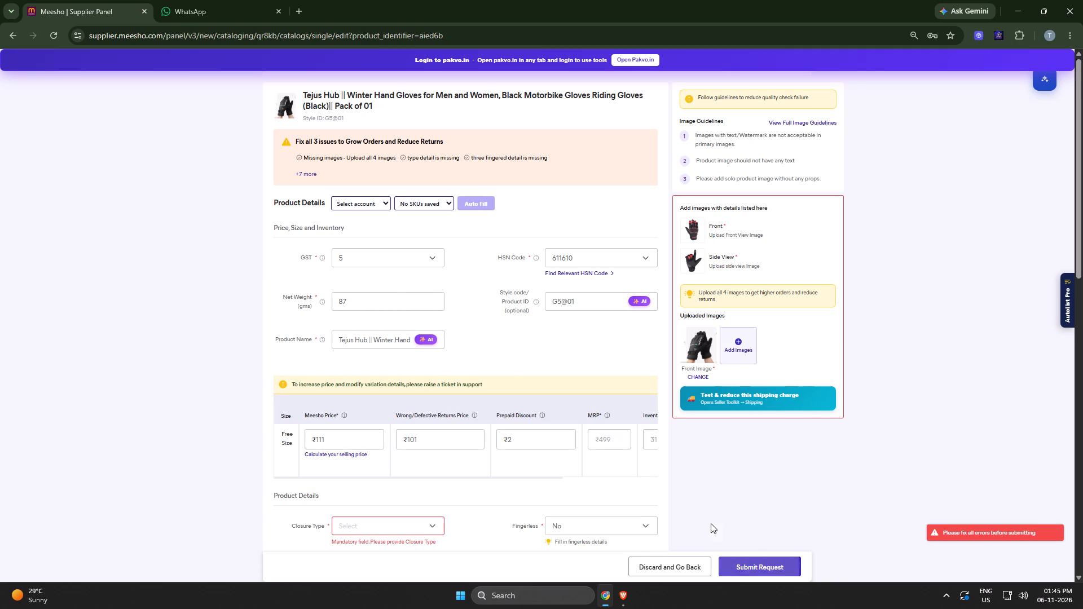
# Set the Riding Gloves' closure type to Adjustable Strap and try to submit the request again.
pyautogui.click(375, 525)
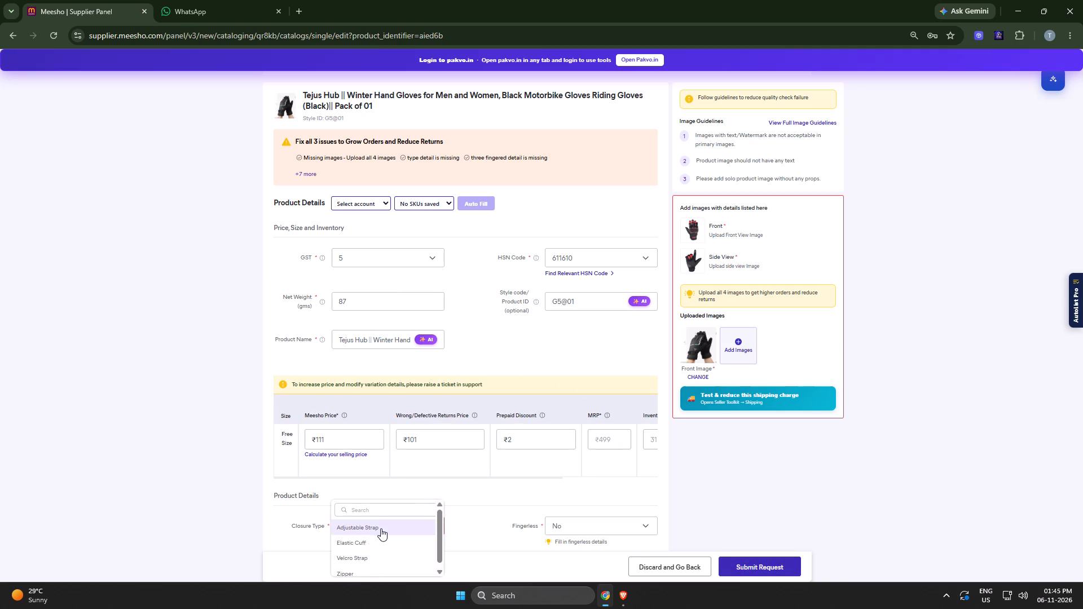
pyautogui.scroll(-3, 371, 550)
pyautogui.scroll(4, 371, 550)
pyautogui.click(393, 522)
pyautogui.scroll(-2, 472, 529)
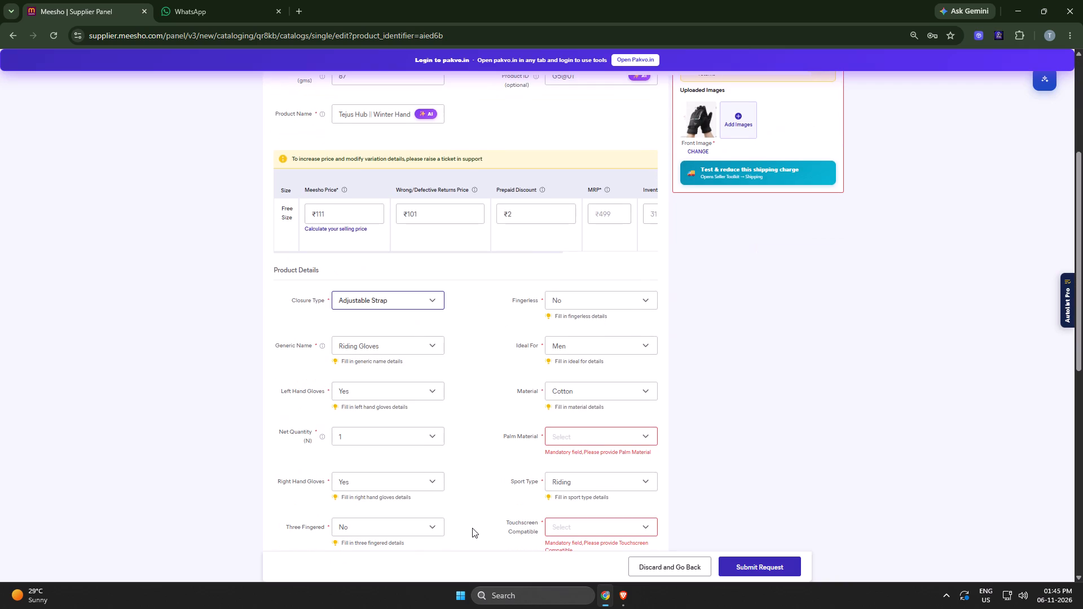
pyautogui.scroll(-2, 495, 404)
pyautogui.click(767, 577)
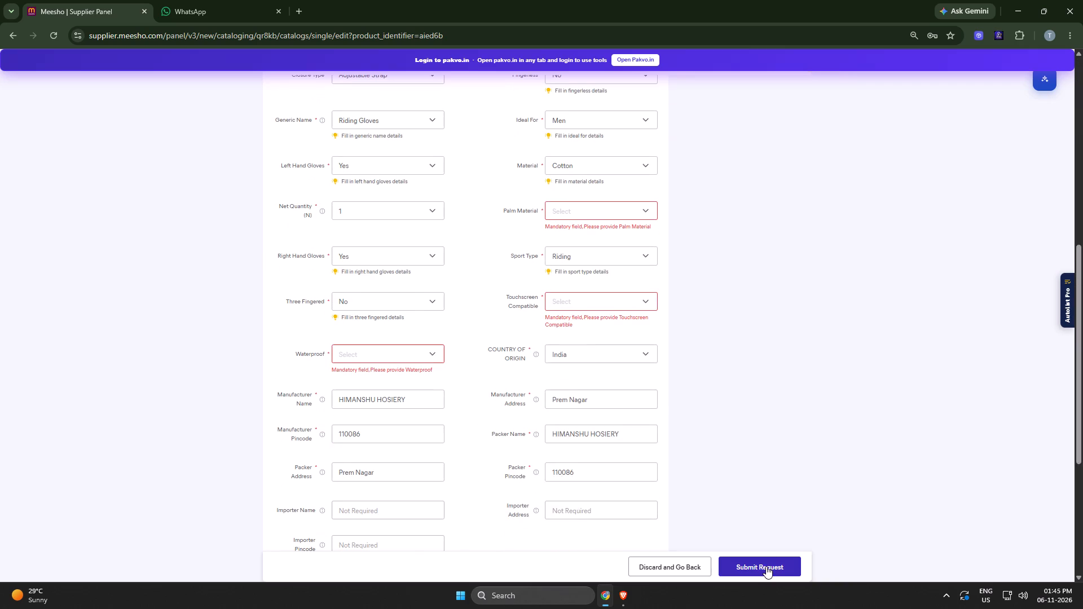
pyautogui.click(766, 566)
# Set the Riding Gloves' palm material to PU Leather and touchscreen compatible to No.
pyautogui.click(619, 220)
pyautogui.click(621, 208)
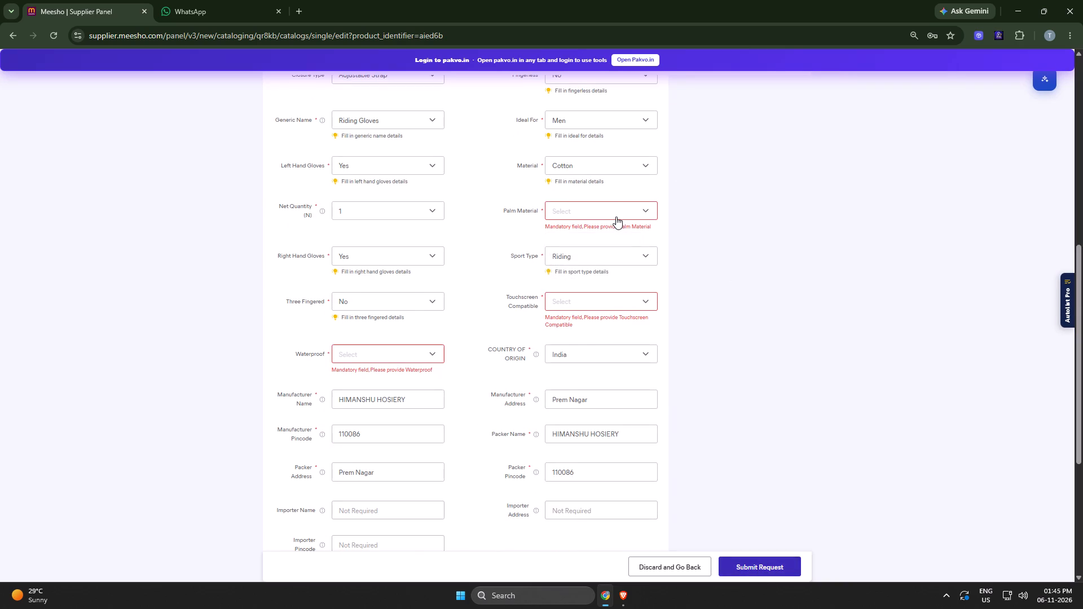
pyautogui.click(616, 217)
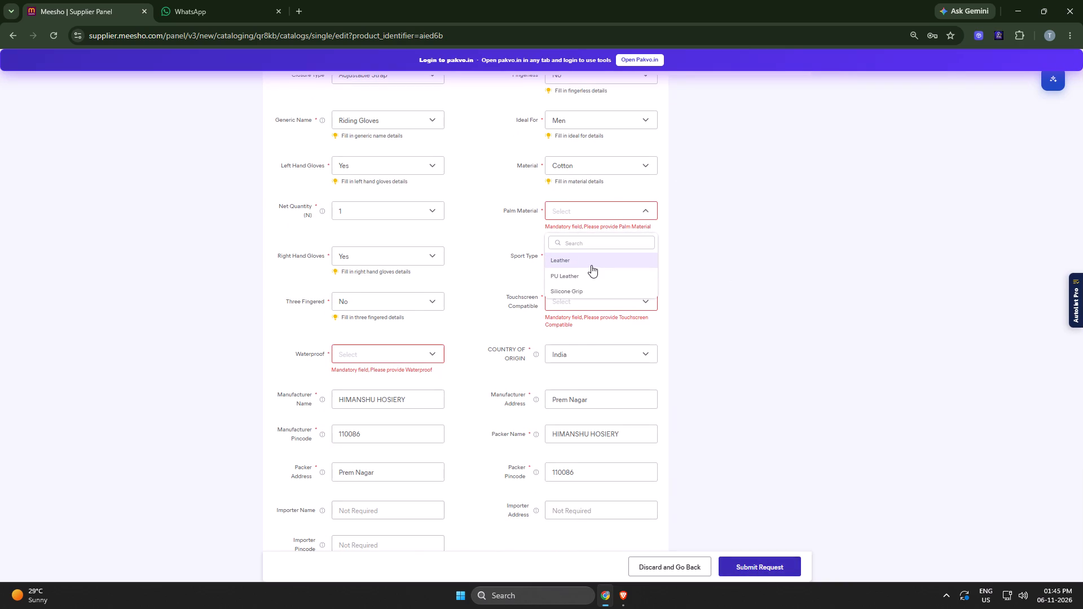
pyautogui.click(595, 275)
pyautogui.click(597, 284)
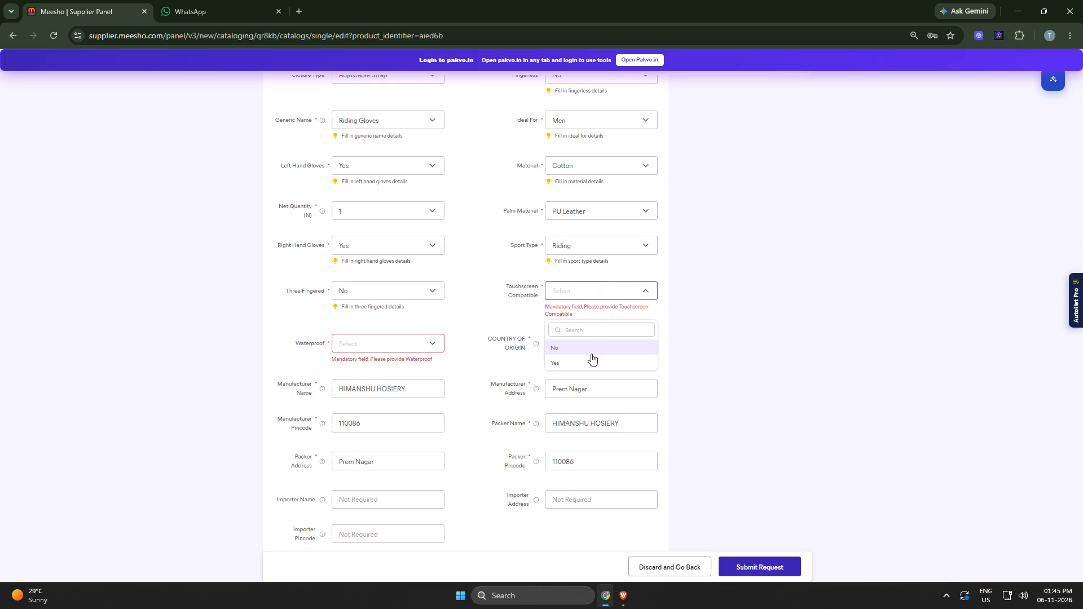
pyautogui.click(589, 350)
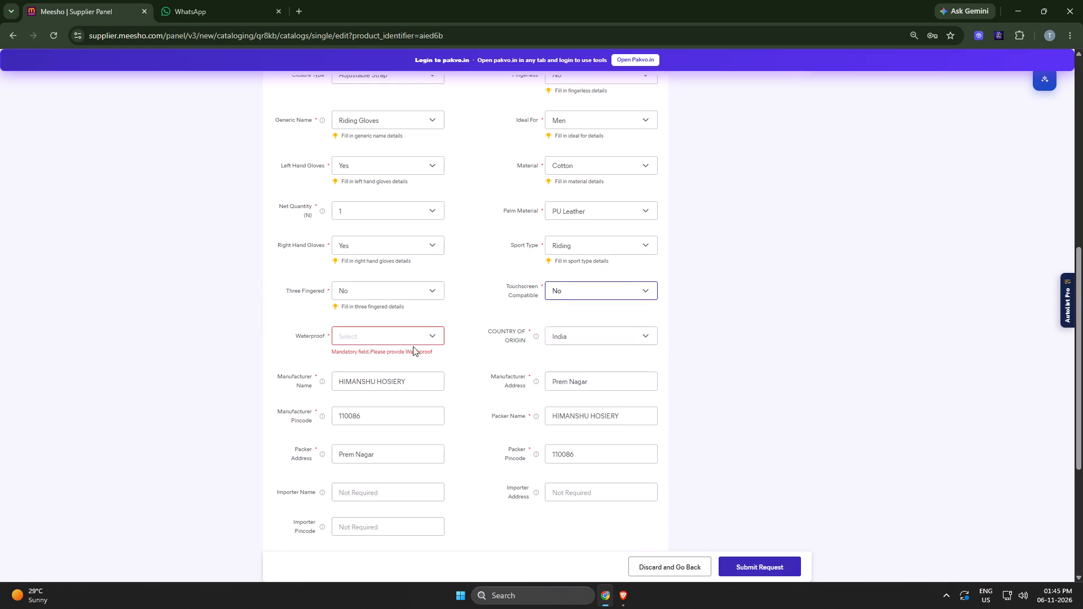
# Set the Riding Gloves' waterproof attribute to No, submit the request and skip the price recommendation.
pyautogui.click(393, 333)
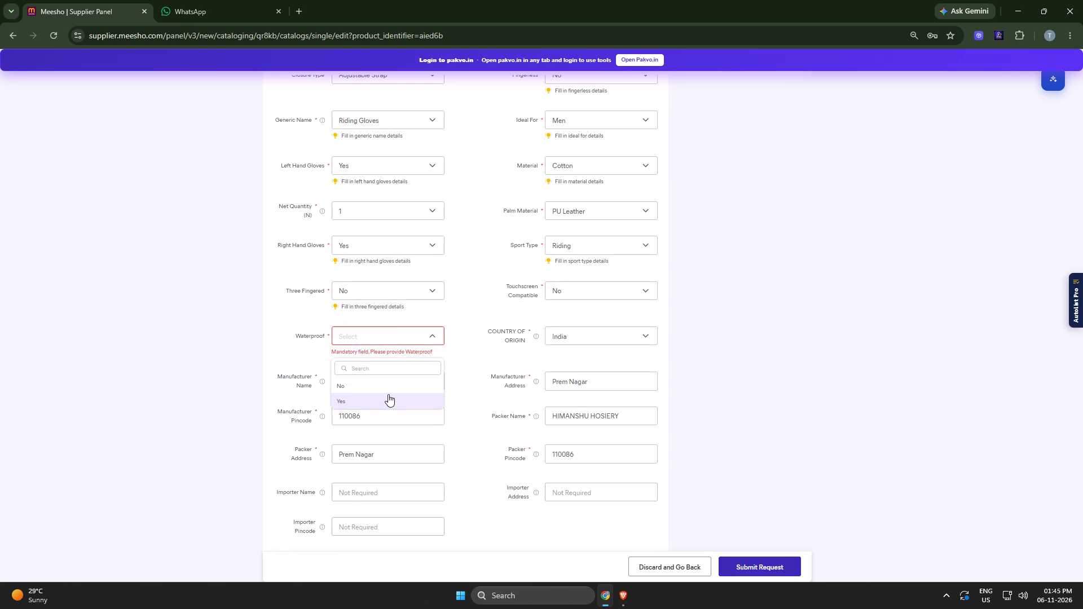
pyautogui.click(389, 391)
pyautogui.click(756, 566)
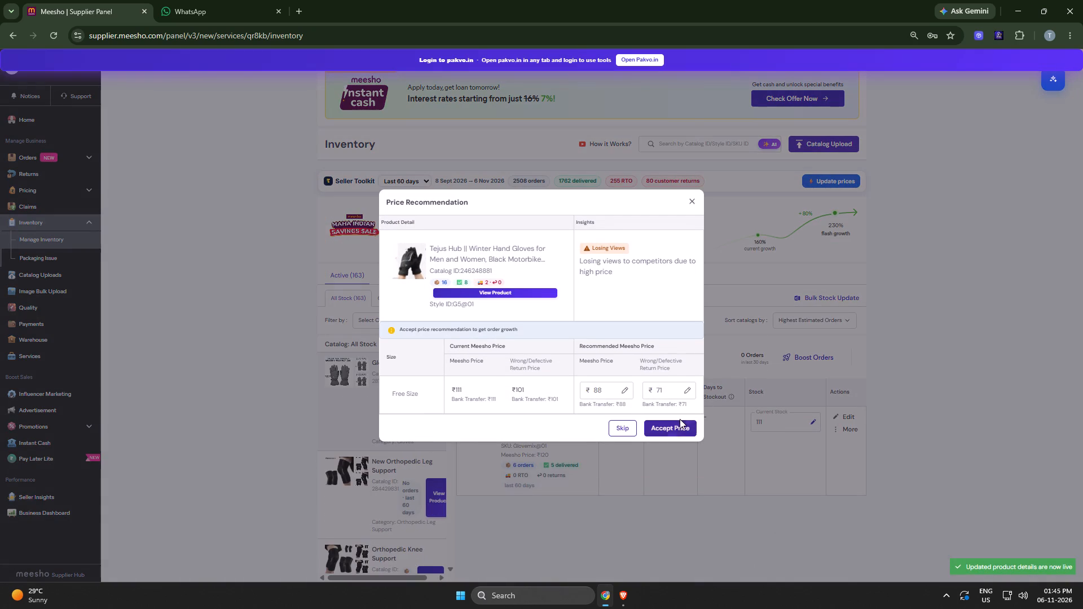
pyautogui.click(616, 429)
# Check the GST rate of the Unique Riding Gloves listing GloBlu&wht@01 on page 16 and return to the catalogs.
pyautogui.scroll(-8, 364, 463)
pyautogui.click(358, 510)
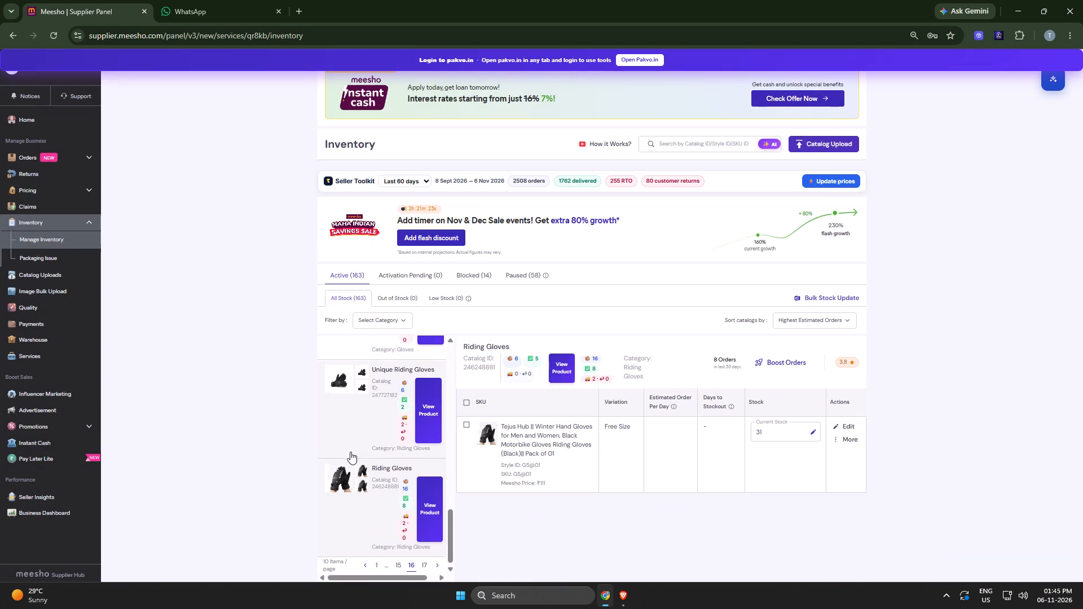
pyautogui.click(350, 427)
pyautogui.click(844, 426)
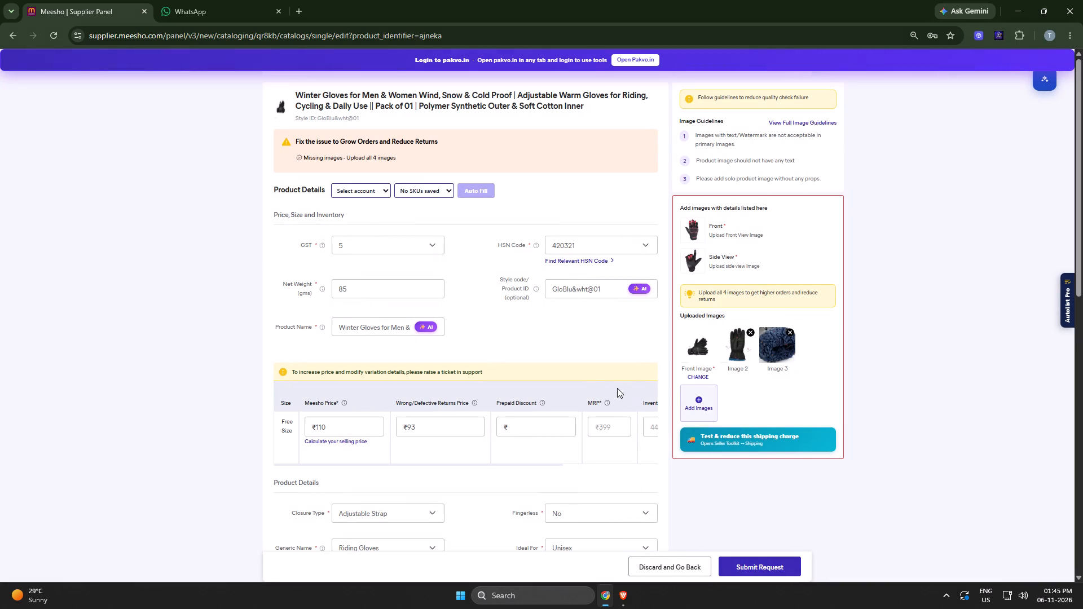
pyautogui.click(508, 368)
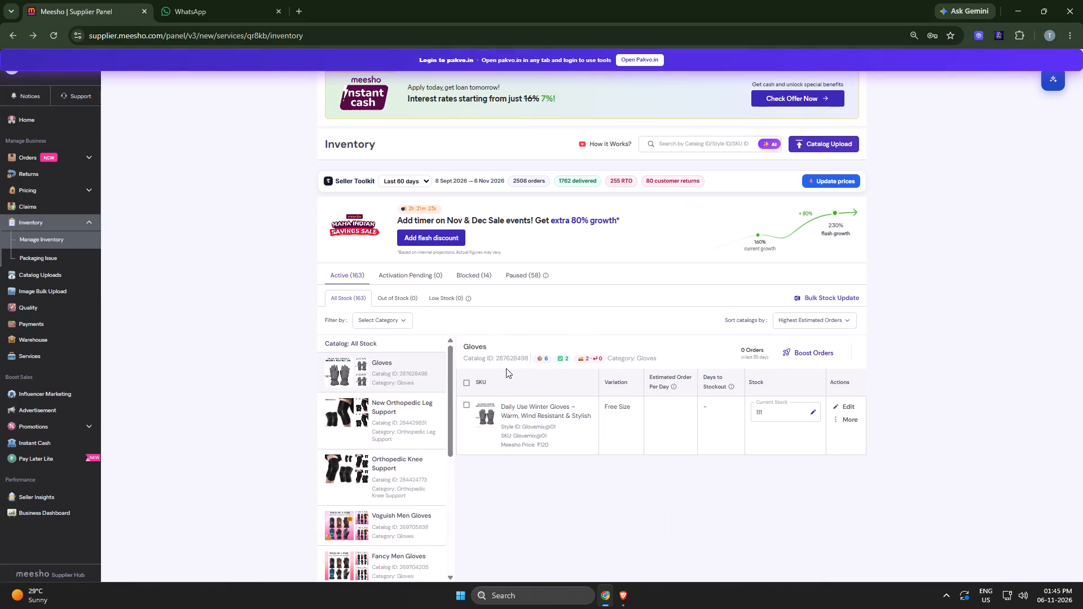
# Go to inventory page 15 and look through its catalogs down to the end of the list.
pyautogui.scroll(6, 426, 365)
pyautogui.scroll(-10, 426, 365)
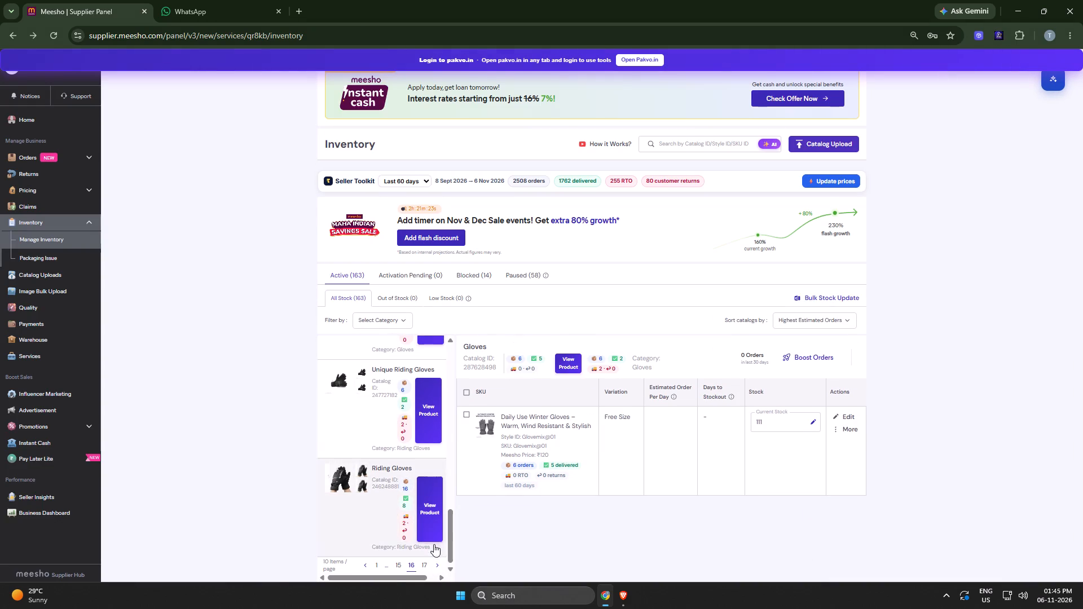
pyautogui.click(401, 568)
pyautogui.scroll(-3, 379, 435)
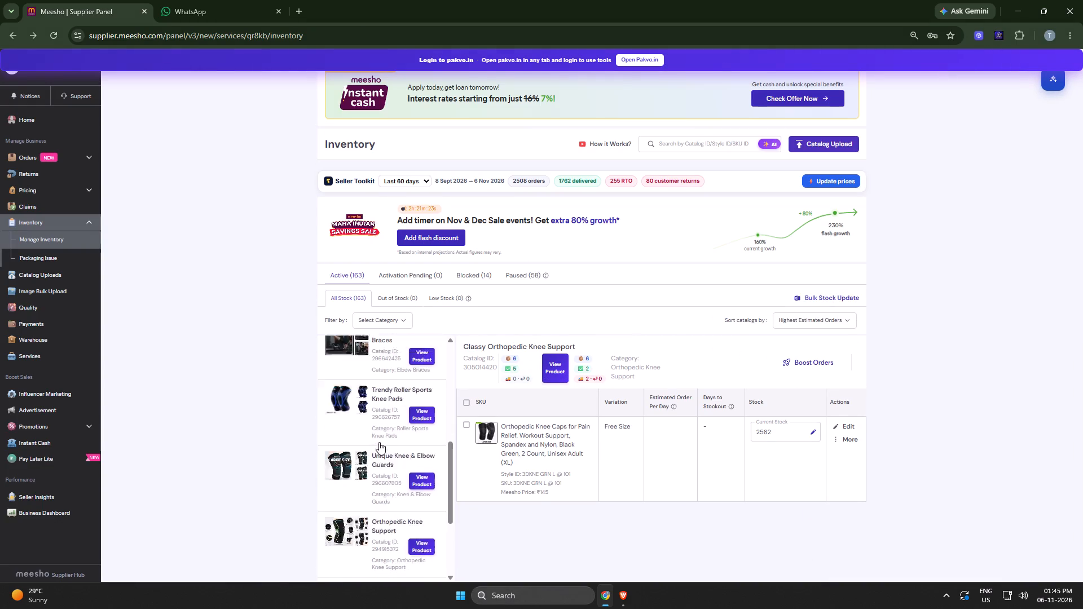
pyautogui.scroll(-13, 379, 442)
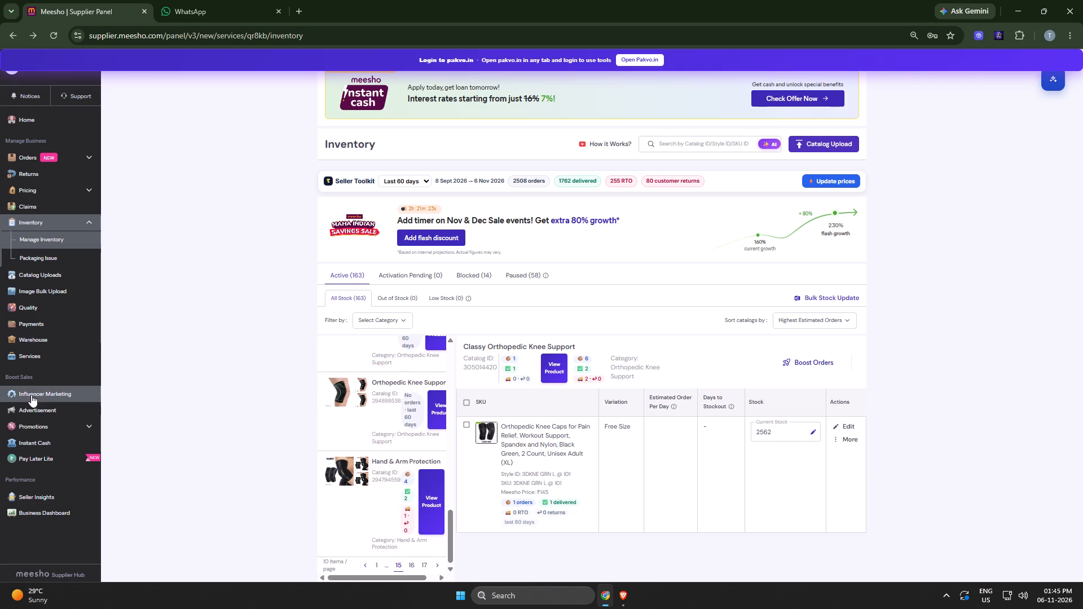
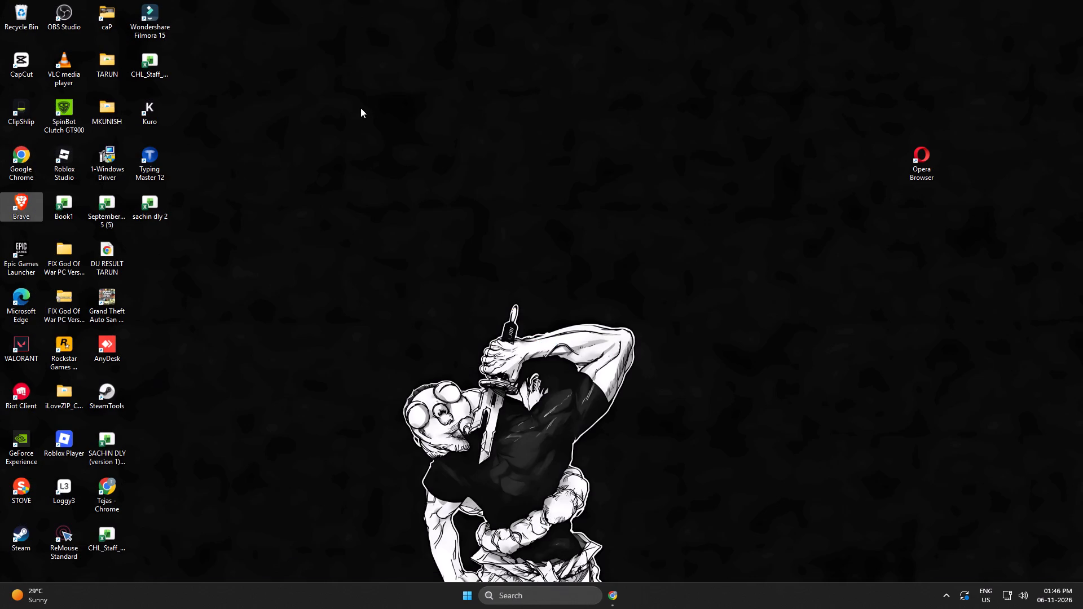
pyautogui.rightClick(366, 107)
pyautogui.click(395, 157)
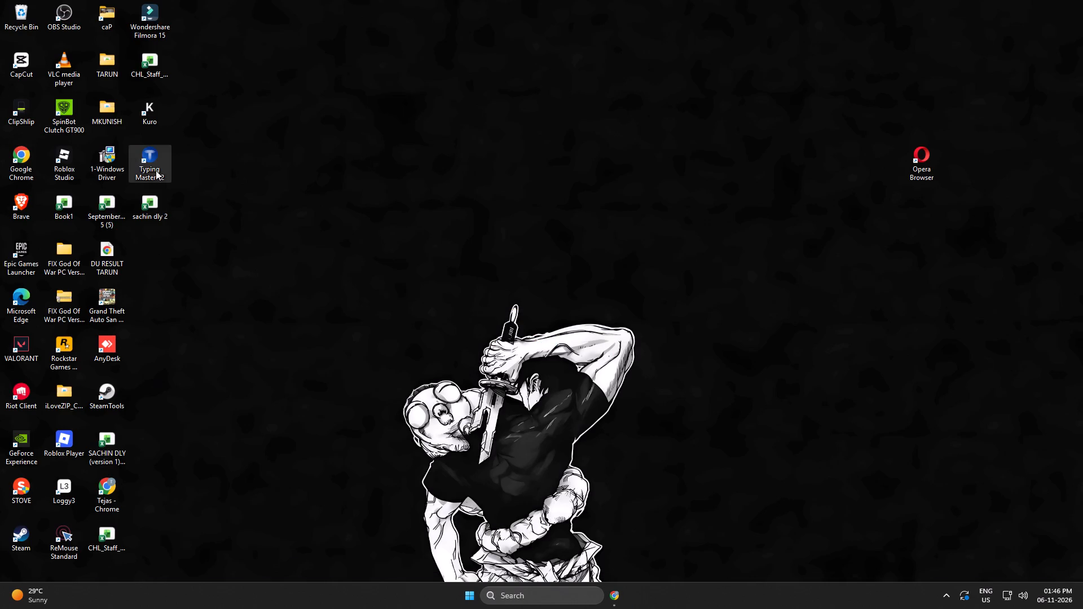
# Switch to Chrome and open a new tab ready for a Google search.
pyautogui.click(620, 597)
pyautogui.click(158, 5)
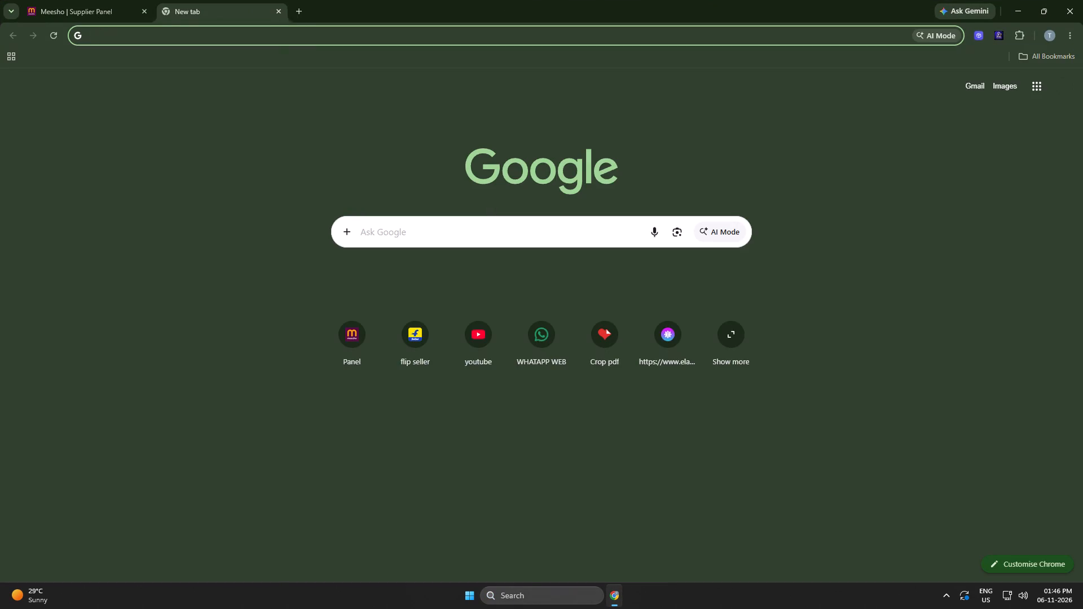
pyautogui.click(488, 227)
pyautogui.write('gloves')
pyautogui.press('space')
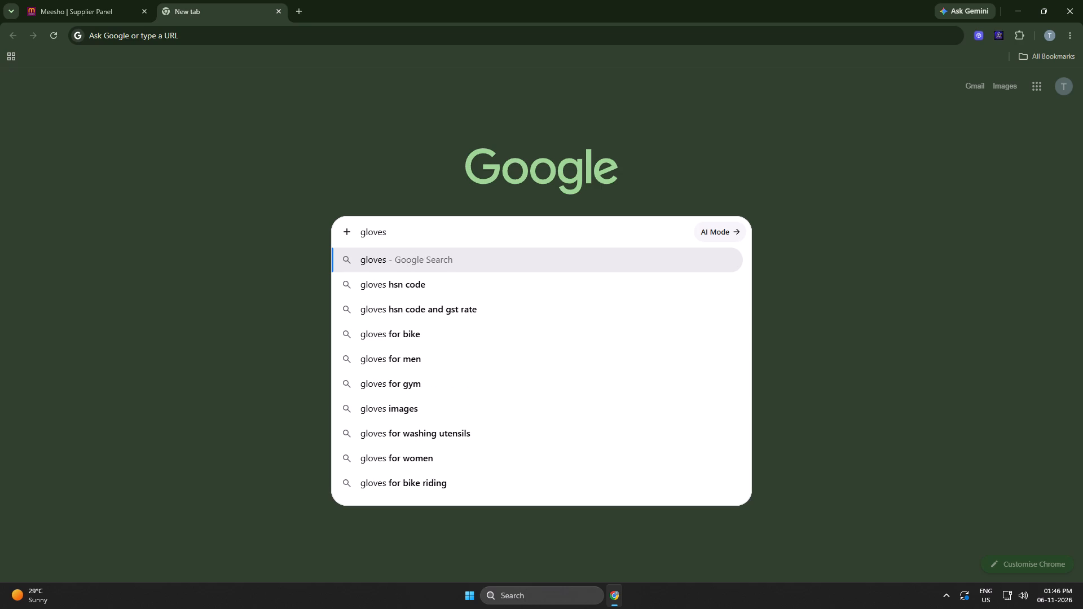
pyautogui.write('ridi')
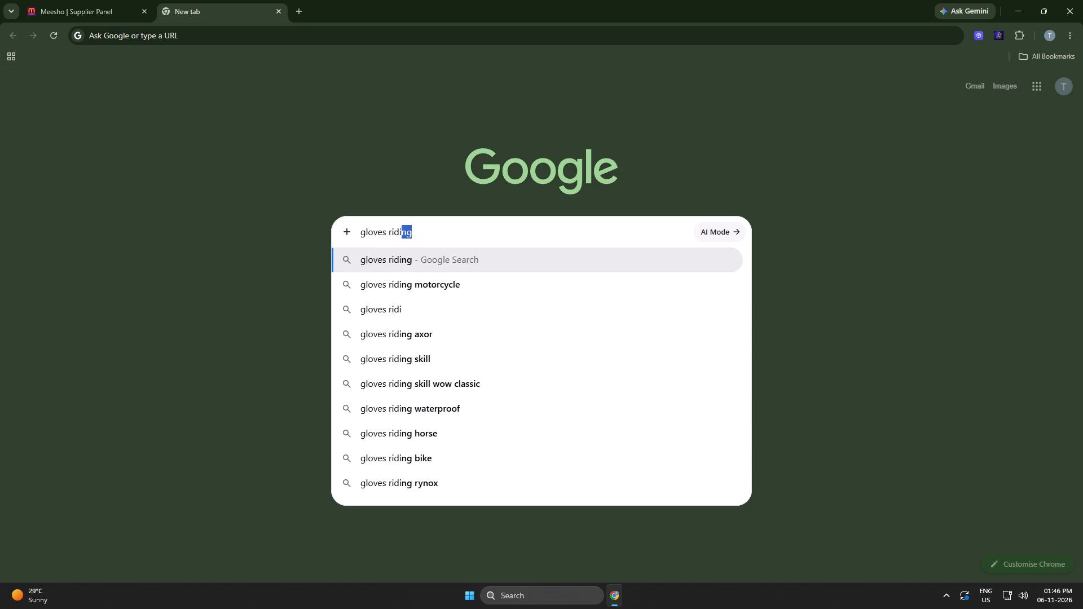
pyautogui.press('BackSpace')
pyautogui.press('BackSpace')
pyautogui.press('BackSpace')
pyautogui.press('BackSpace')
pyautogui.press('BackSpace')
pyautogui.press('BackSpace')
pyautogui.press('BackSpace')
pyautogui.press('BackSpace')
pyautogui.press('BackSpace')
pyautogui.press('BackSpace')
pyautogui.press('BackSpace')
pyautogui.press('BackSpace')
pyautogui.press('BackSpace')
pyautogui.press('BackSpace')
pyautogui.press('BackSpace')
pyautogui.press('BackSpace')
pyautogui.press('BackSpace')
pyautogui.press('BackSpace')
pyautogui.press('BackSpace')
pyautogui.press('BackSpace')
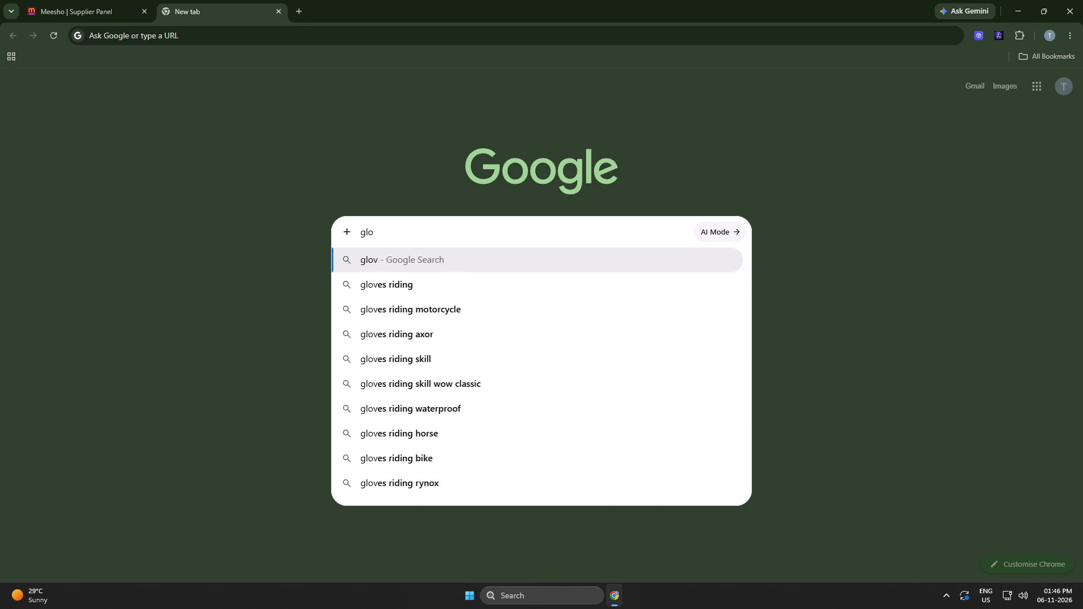
# Search Google for "winter gloves for men" and look over the results.
pyautogui.write('winter')
pyautogui.press('space')
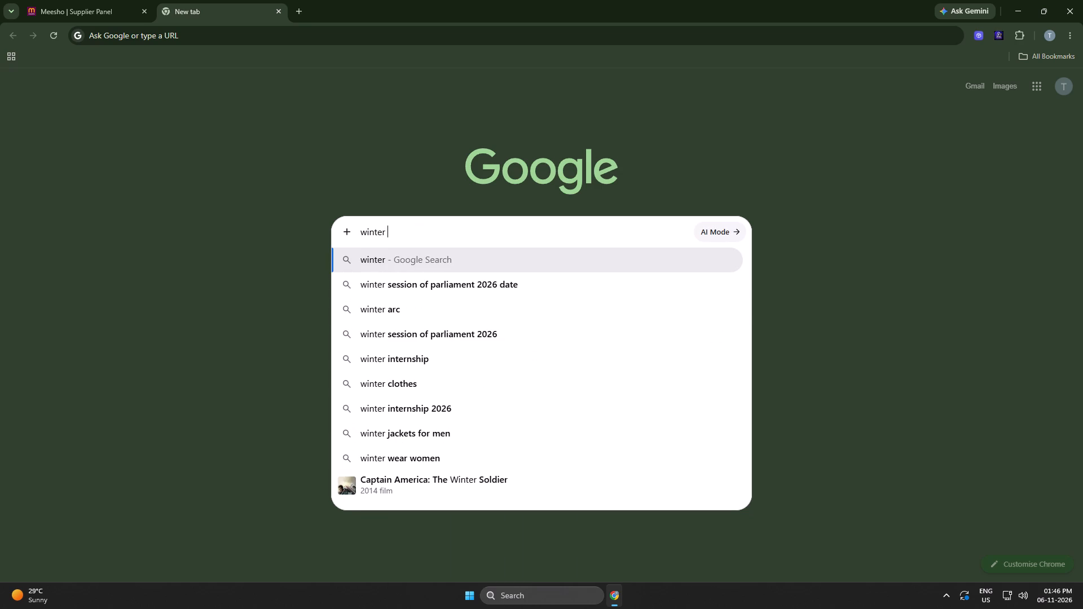
pyautogui.write('gloves')
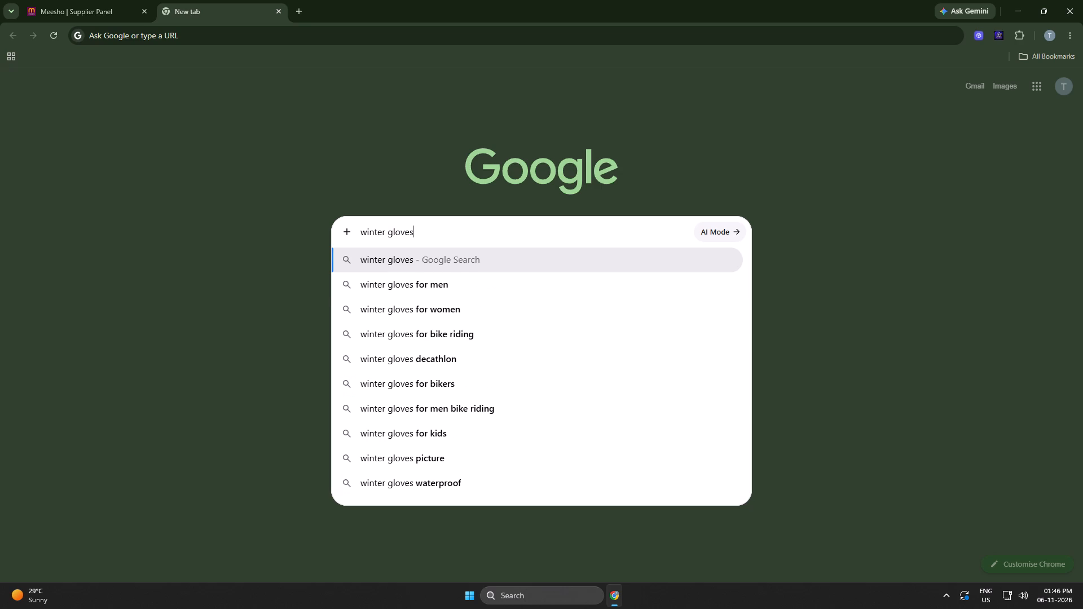
pyautogui.press('Down')
pyautogui.press('Return')
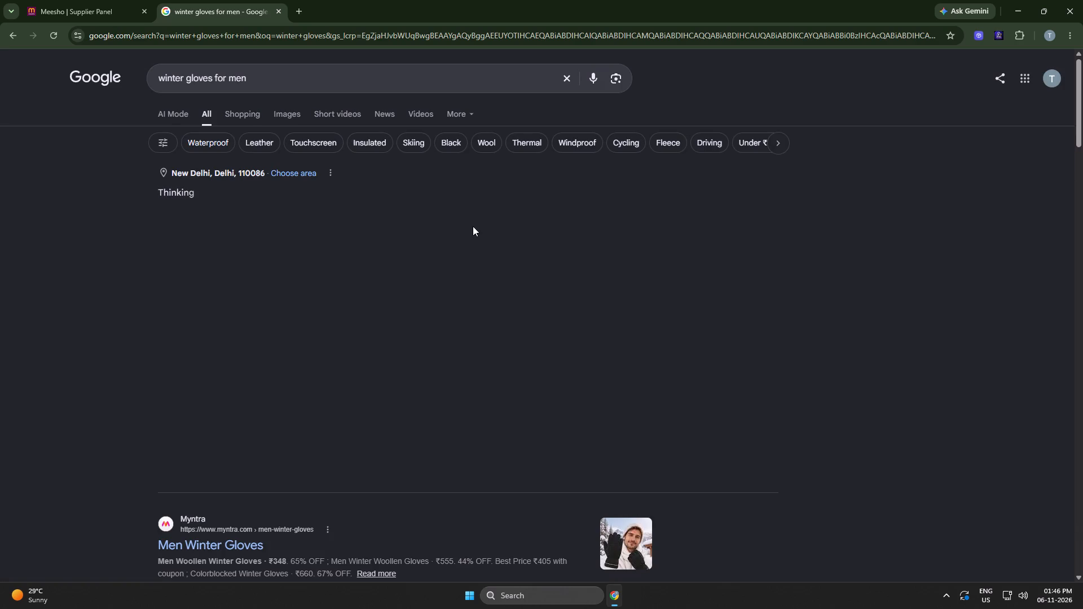
pyautogui.scroll(-3, 473, 226)
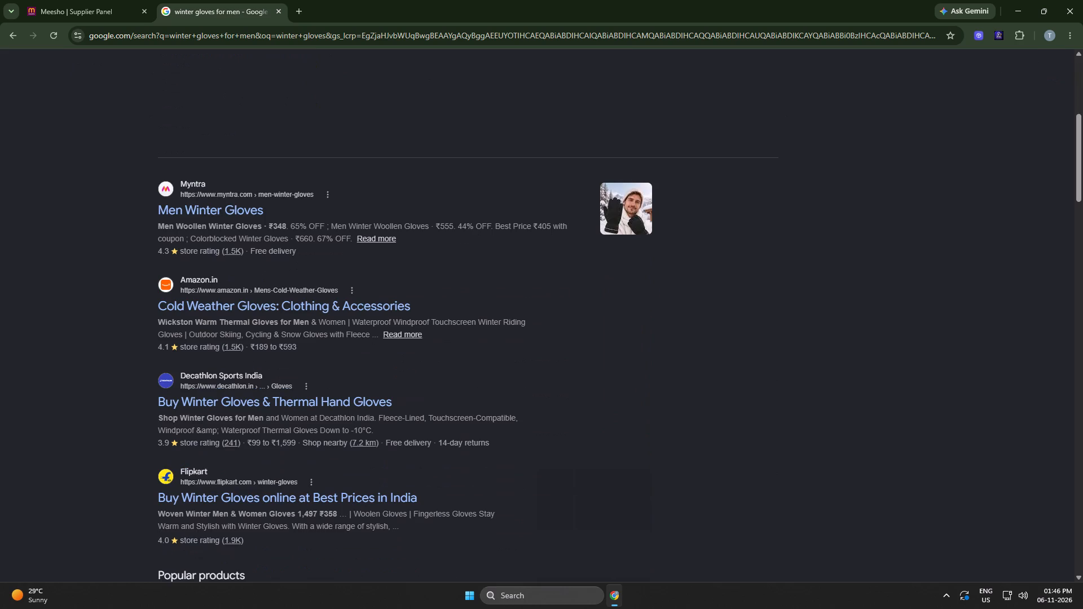
pyautogui.scroll(4, 473, 226)
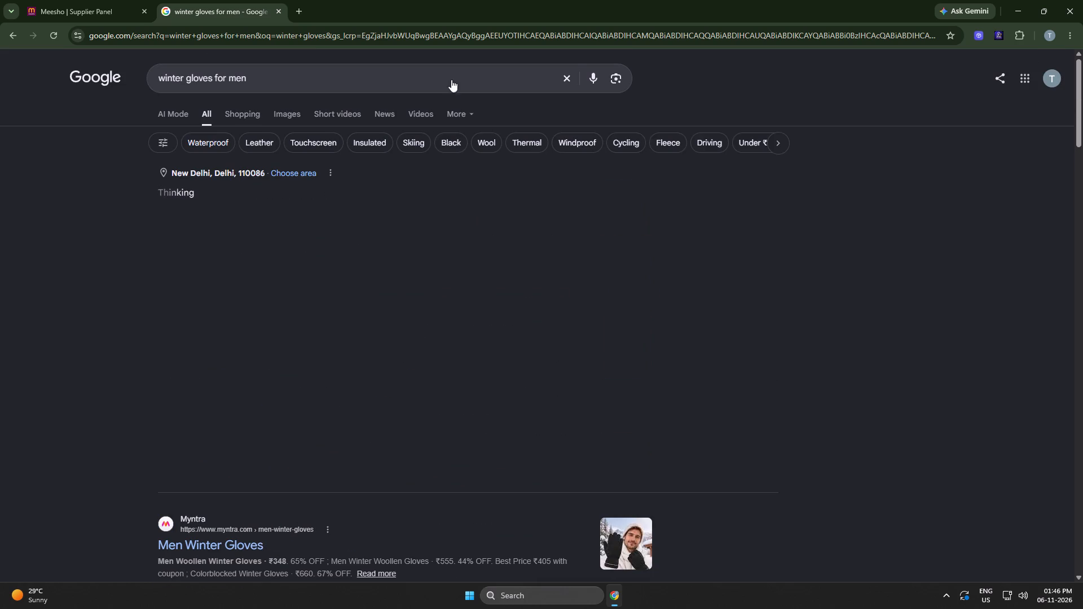
# Extend the Google search to "winter gloves for men and gst rate" and look through the results.
pyautogui.click(428, 89)
pyautogui.press('space')
pyautogui.write('and gst rate')
pyautogui.press('space')
pyautogui.press('Return')
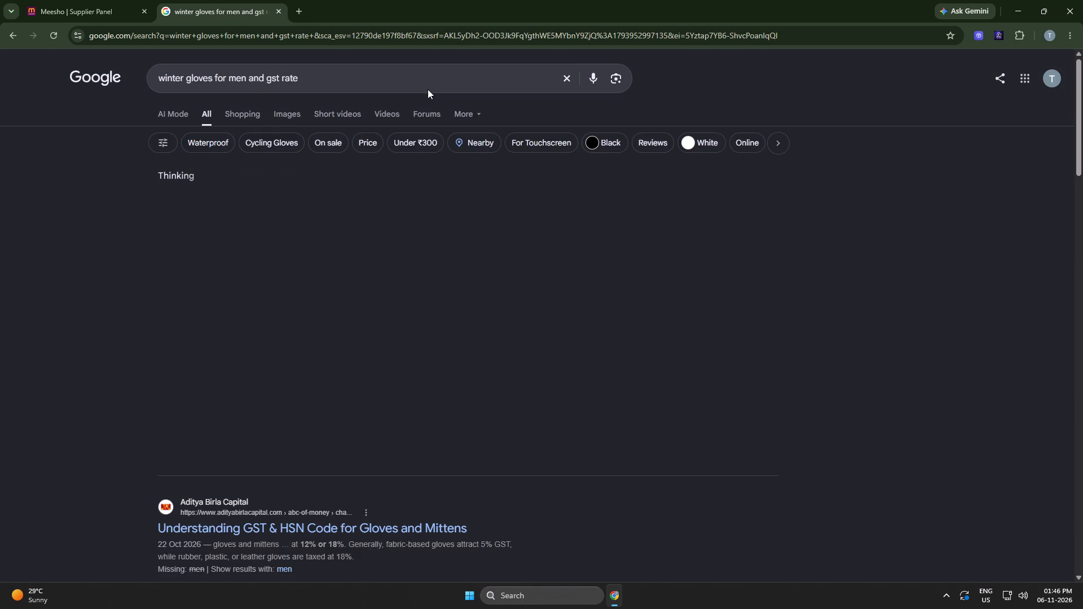
pyautogui.scroll(-3, 321, 268)
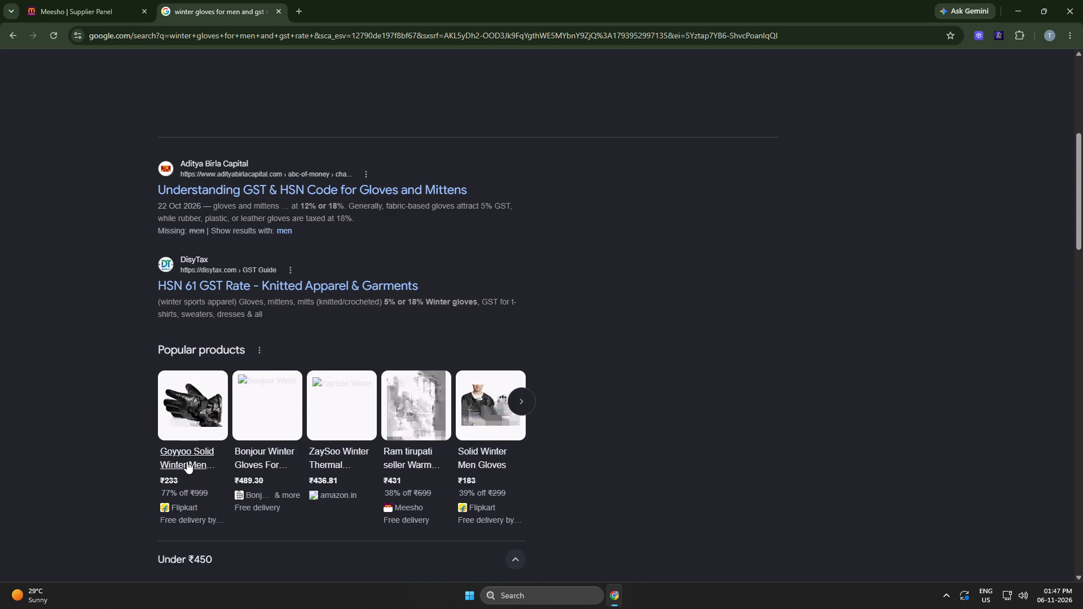
# Open DisyTax's HSN 61 GST Rate result and examine its GST rates for knitted apparel and accessories.
pyautogui.click(242, 283)
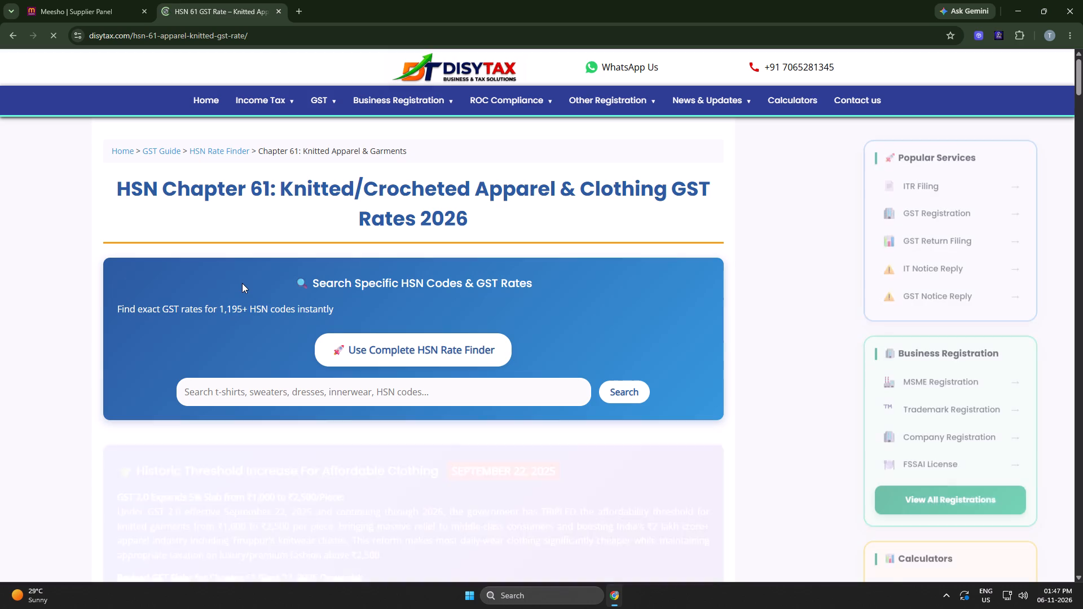
pyautogui.scroll(-6, 469, 363)
pyautogui.scroll(2, 469, 363)
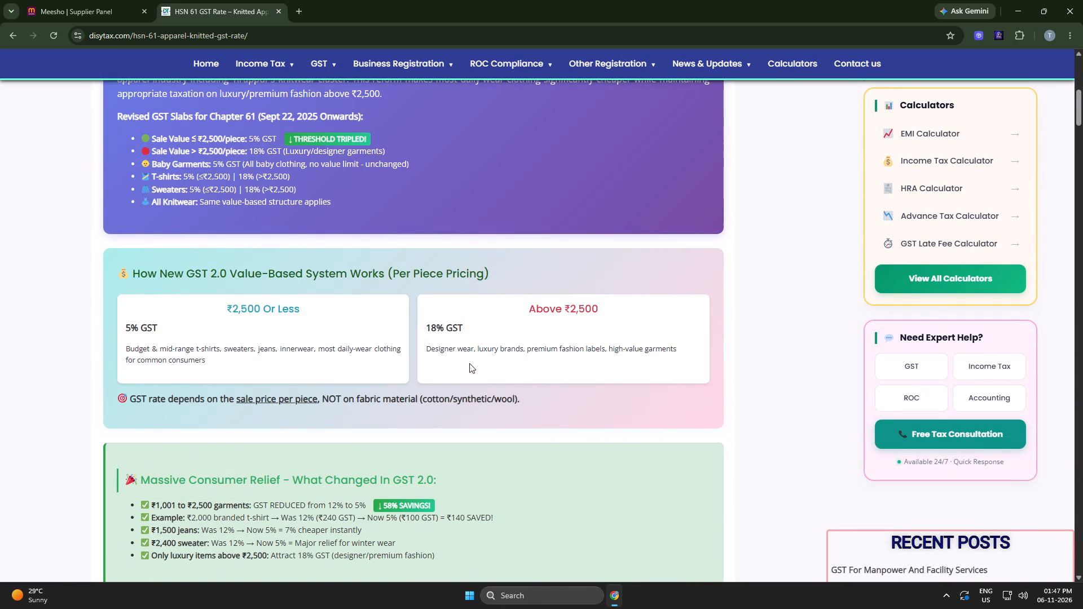
pyautogui.scroll(-3, 469, 363)
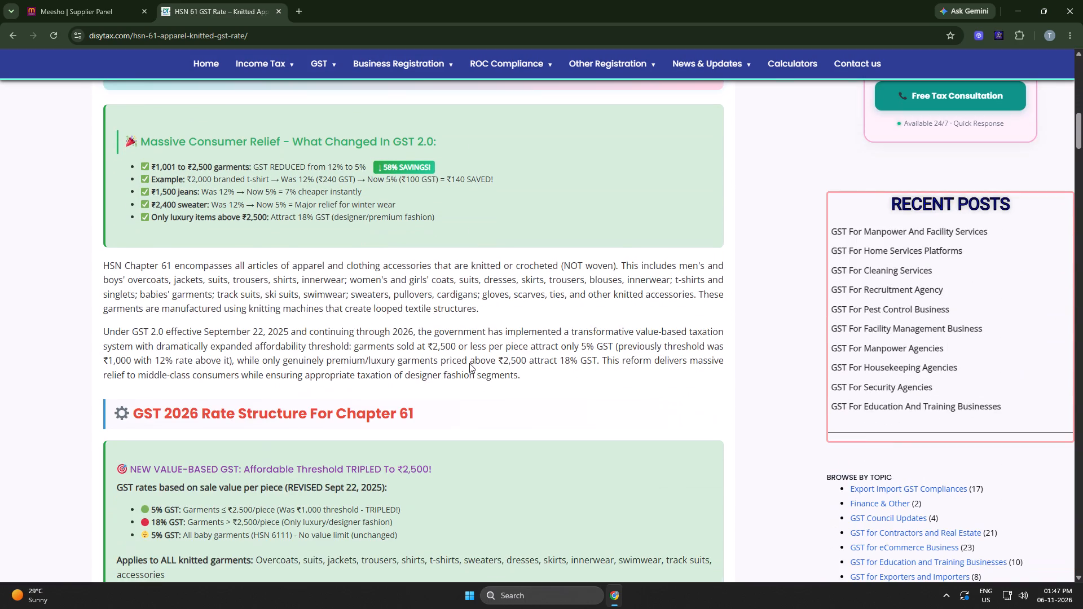
pyautogui.scroll(2, 469, 363)
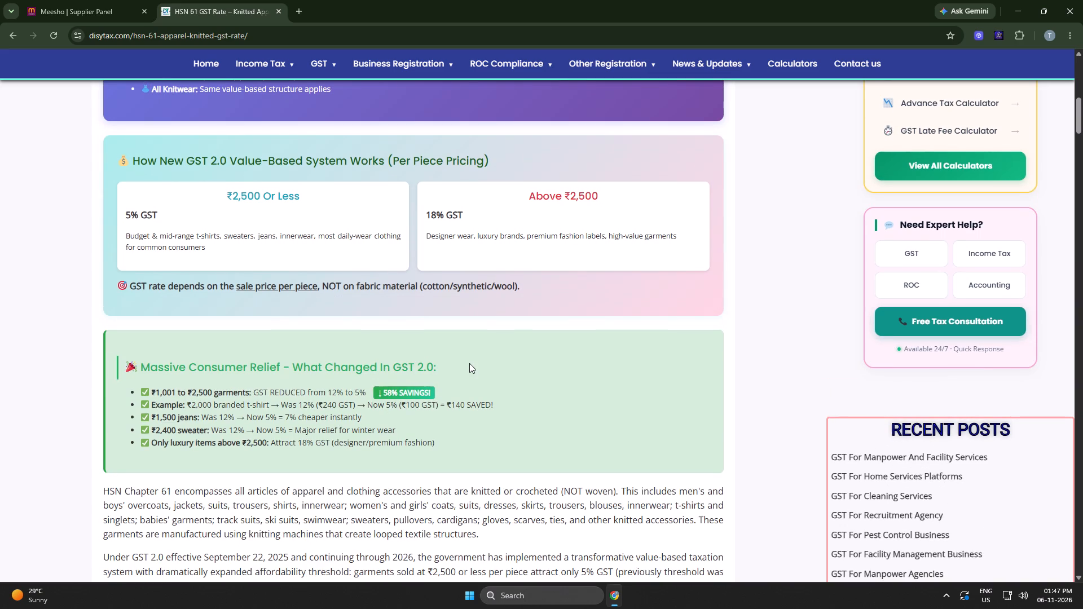
pyautogui.scroll(-6, 469, 363)
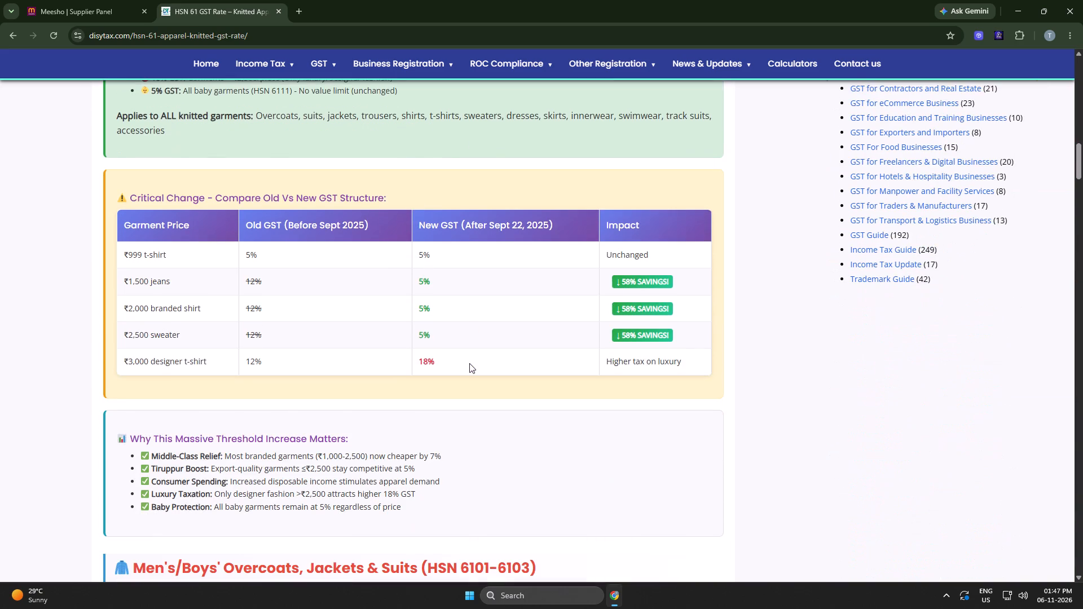
pyautogui.scroll(-1, 469, 363)
pyautogui.scroll(1, 469, 363)
pyautogui.scroll(-1, 469, 363)
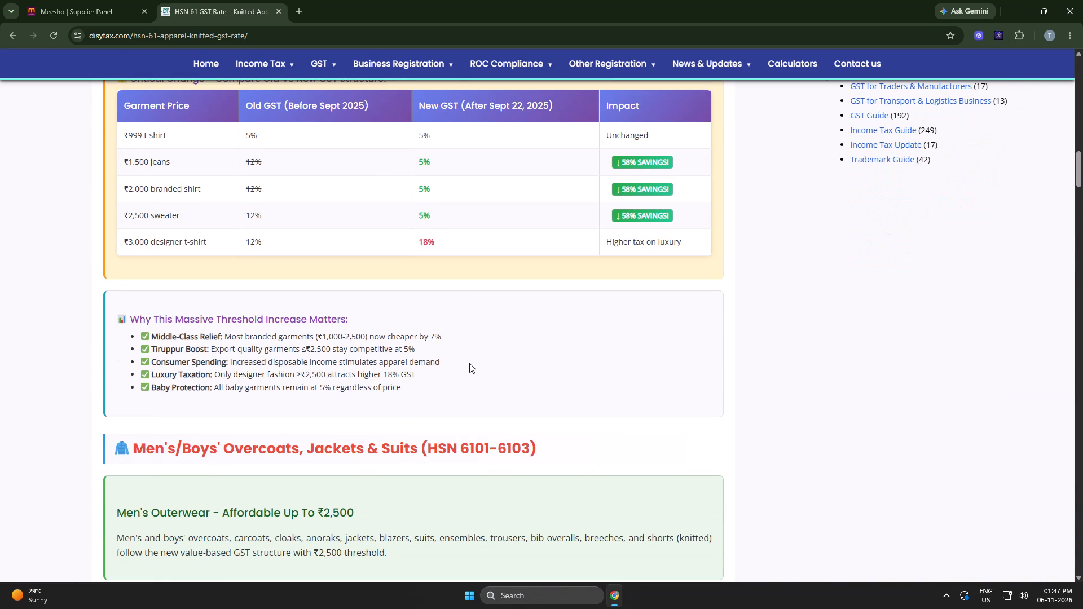
pyautogui.scroll(-3, 469, 363)
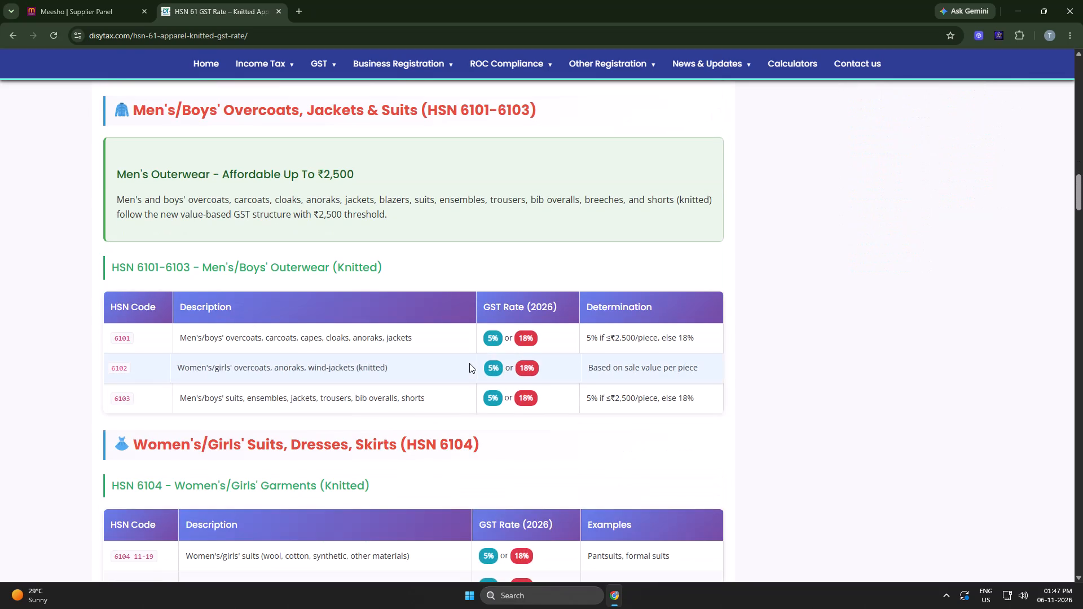
pyautogui.scroll(-5, 469, 363)
pyautogui.scroll(-17, 469, 363)
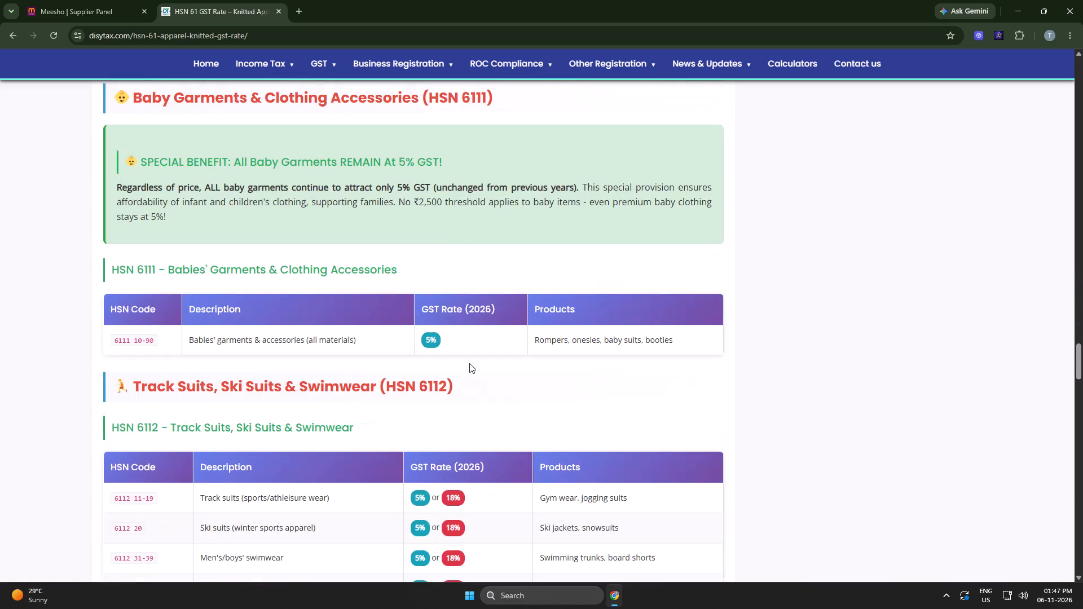
pyautogui.scroll(-13, 469, 363)
pyautogui.scroll(7, 469, 363)
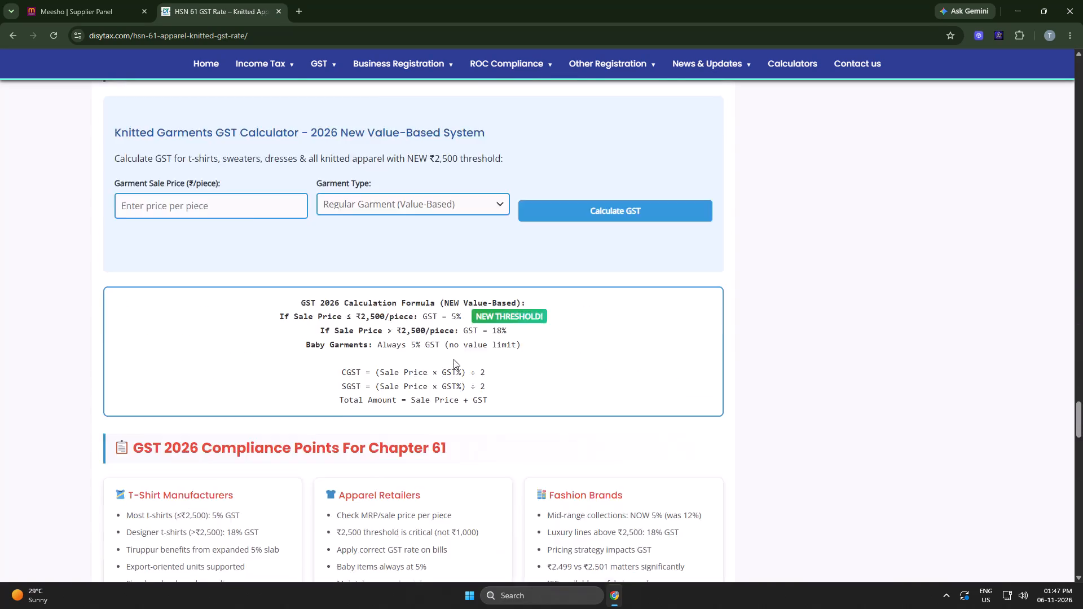
pyautogui.scroll(20, 454, 359)
pyautogui.scroll(20, 454, 359)
pyautogui.scroll(3, 454, 359)
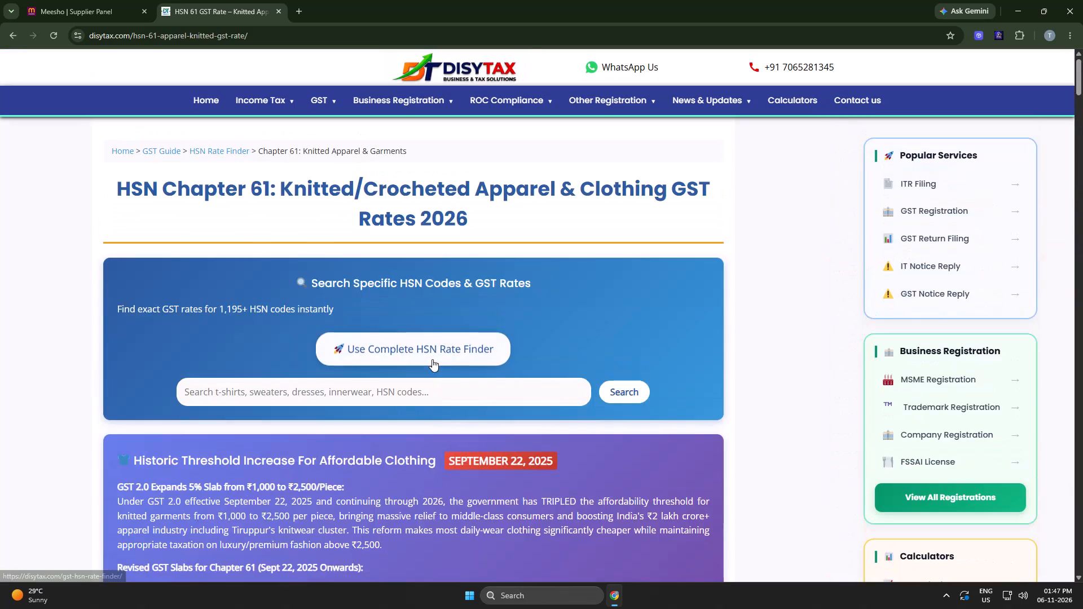
# Open the complete HSN Rate Finder from the DisyTax page, and return to the HSN Chapter 61 page.
pyautogui.click(407, 343)
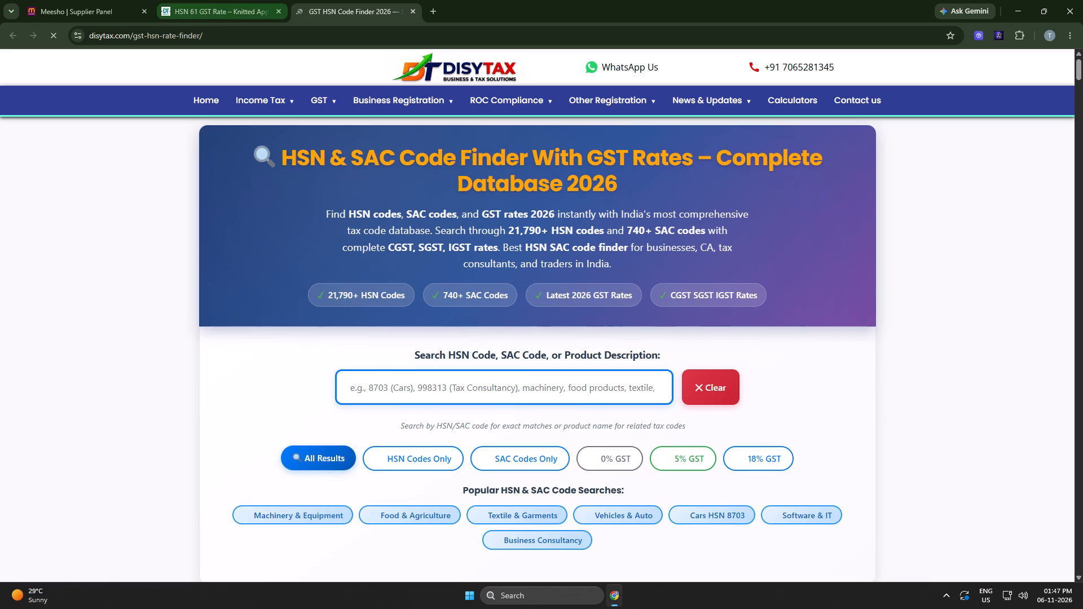
pyautogui.click(508, 389)
pyautogui.click(368, 272)
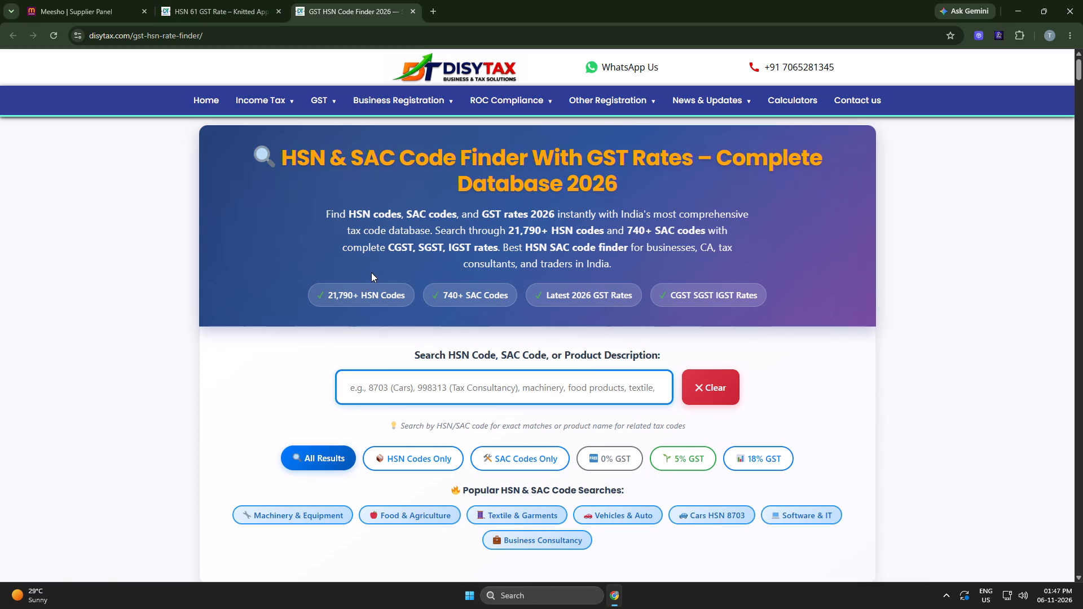
pyautogui.click(222, 0)
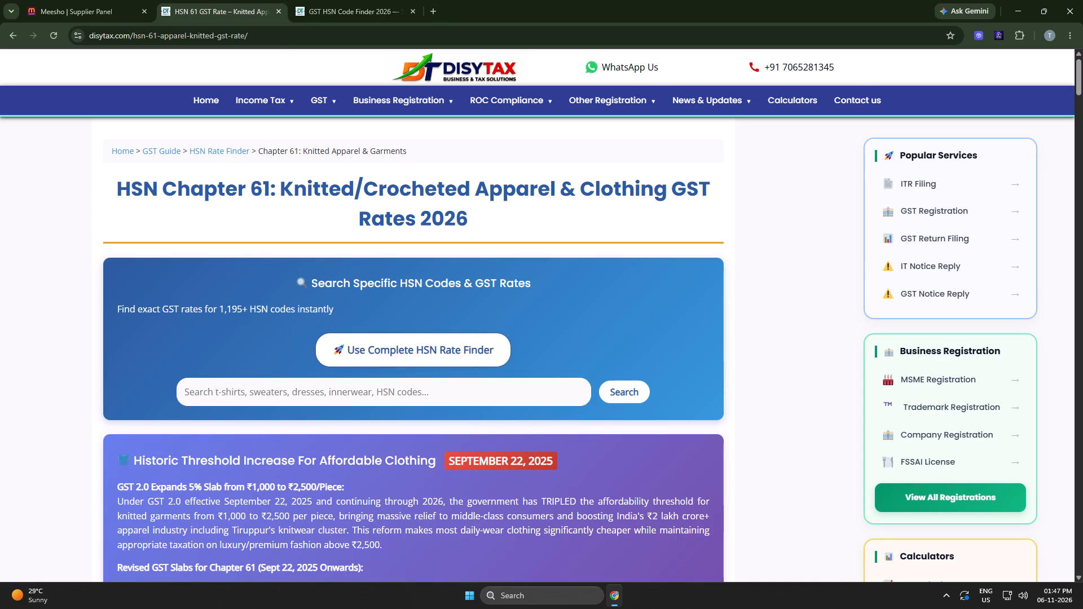
# Search for "winter gloves" using the HSN code search on DisyTax's Chapter 61 page.
pyautogui.click(456, 393)
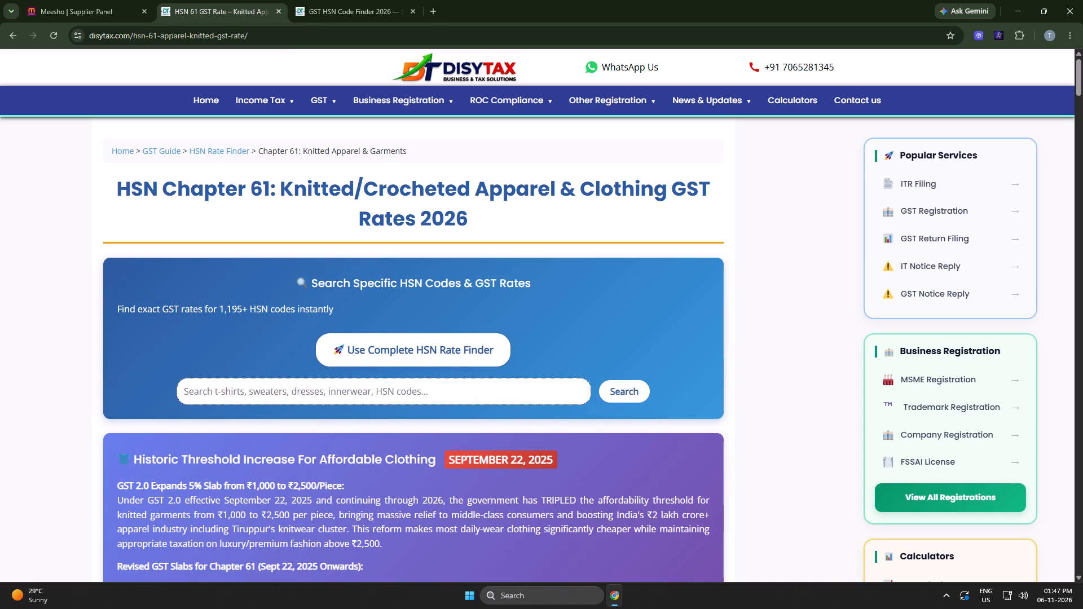
pyautogui.write('winter gloves')
pyautogui.press('Return')
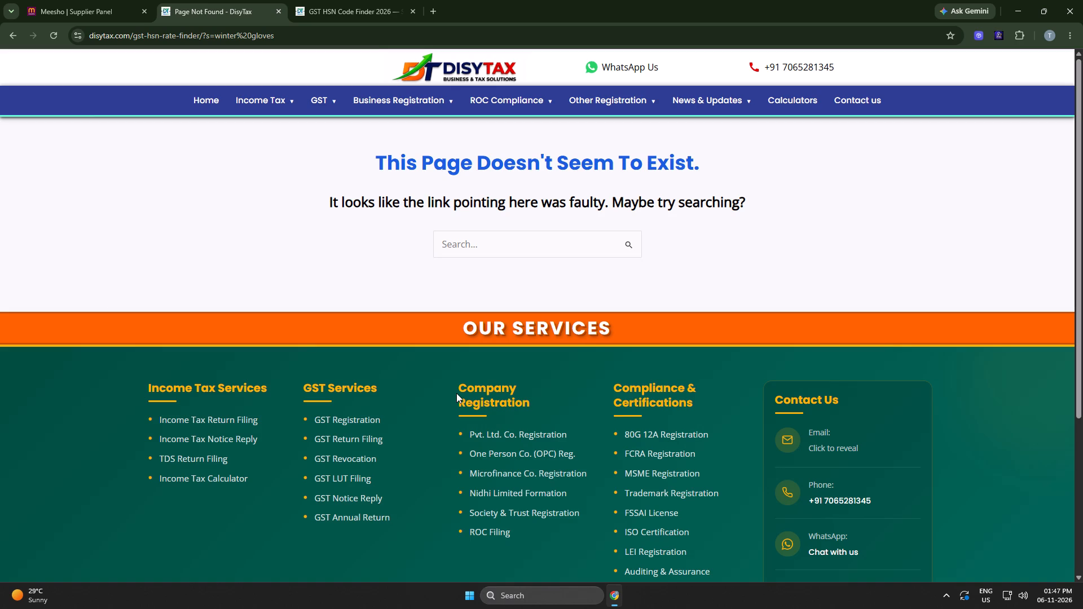
# Return to the Google results for winter gloves and GST rate and read the AI Overview.
pyautogui.moveTo(450, 28); pyautogui.dragTo(442, 29)
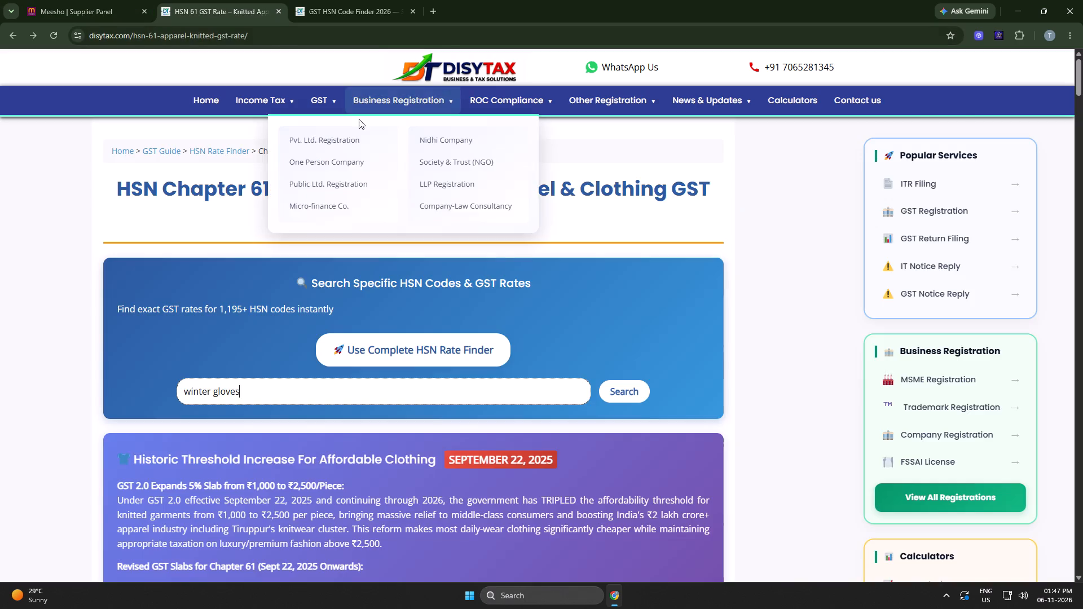
pyautogui.moveTo(359, 120); pyautogui.dragTo(372, 126)
pyautogui.scroll(6, 363, 407)
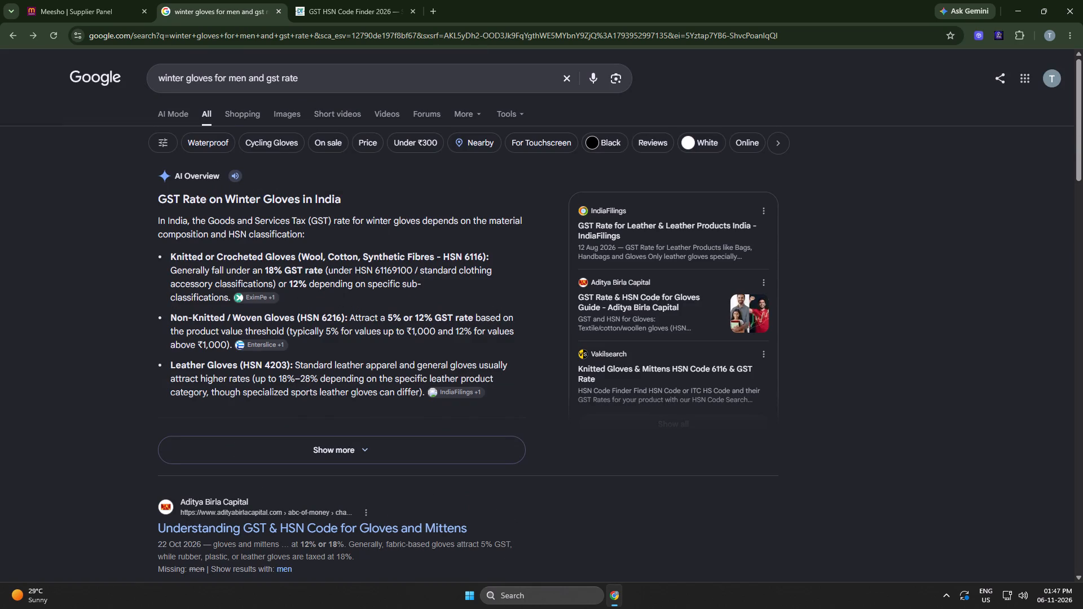
# Show the image results for the search, open the Boldfit winter gloves on Amazon and check their GST-inclusive price.
pyautogui.click(278, 115)
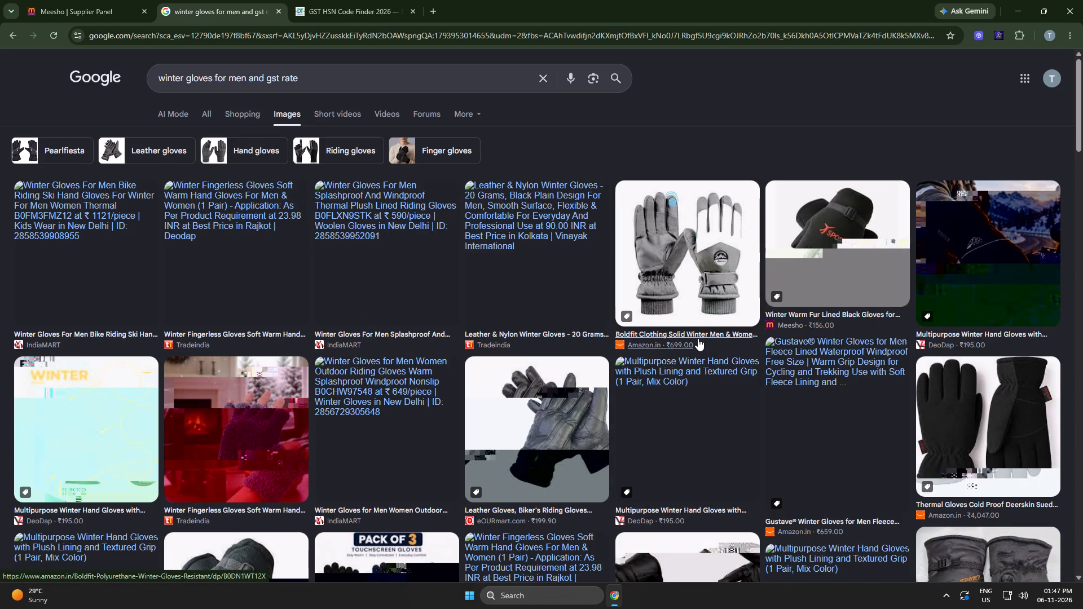
pyautogui.click(701, 334)
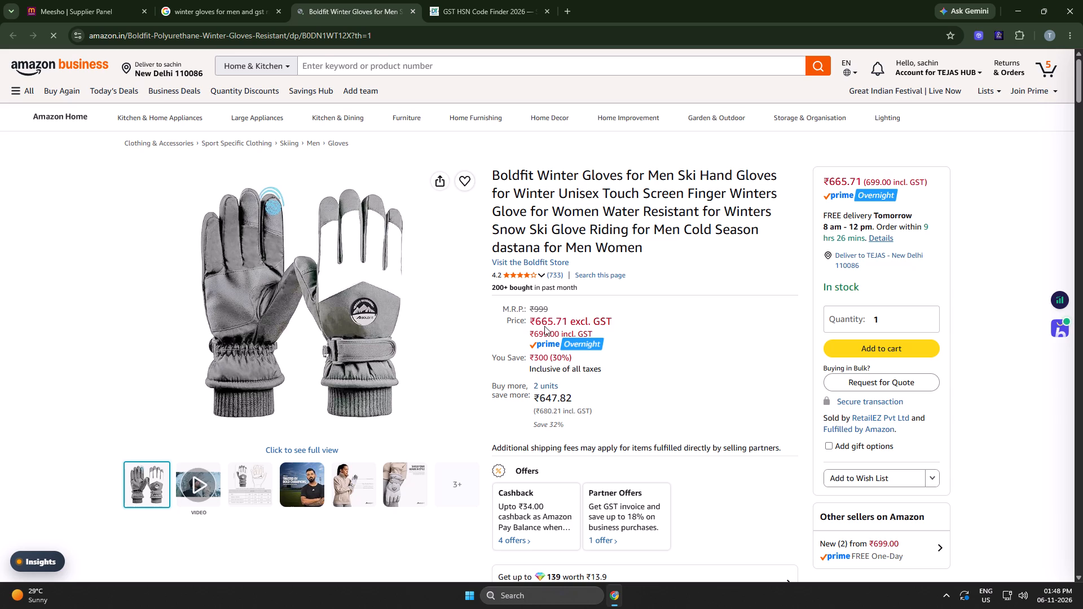
pyautogui.click(585, 351)
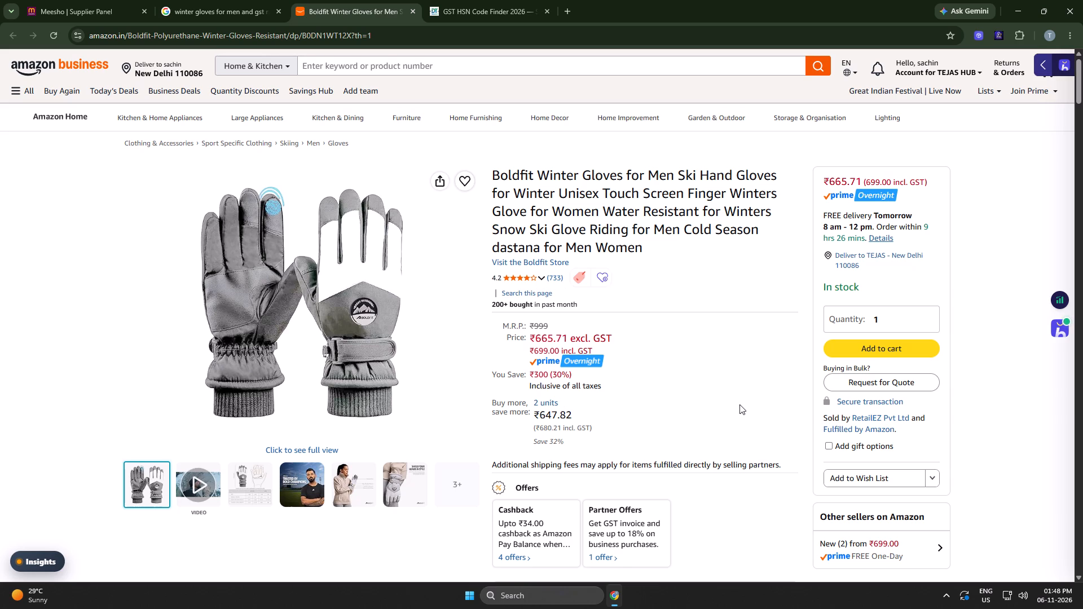
# Open the Boldfit gloves' delivery details and look through Amazon's delivery charges.
pyautogui.click(881, 242)
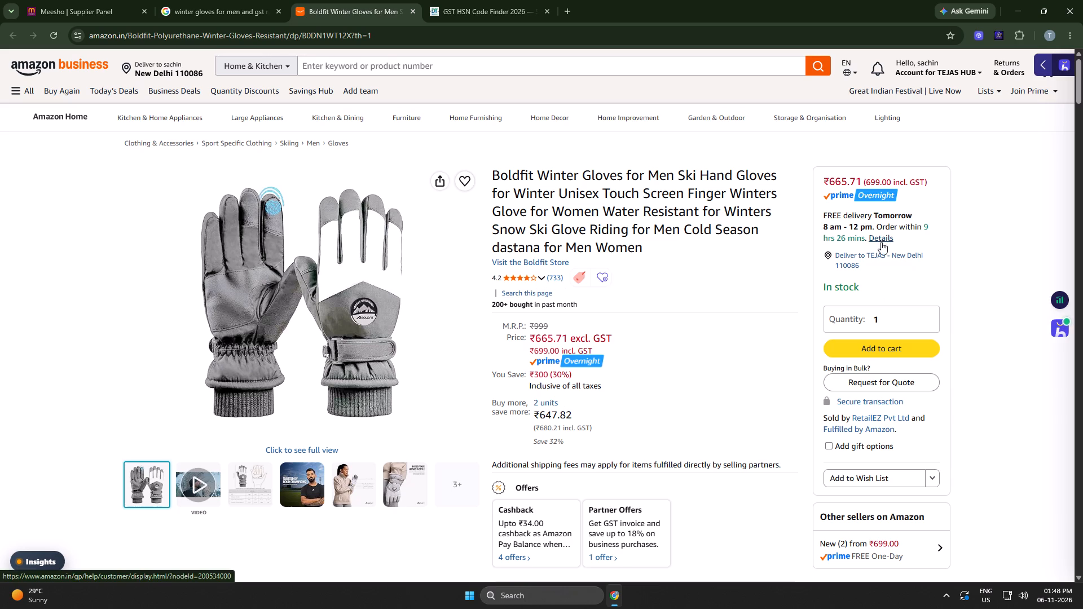
pyautogui.scroll(-5, 442, 294)
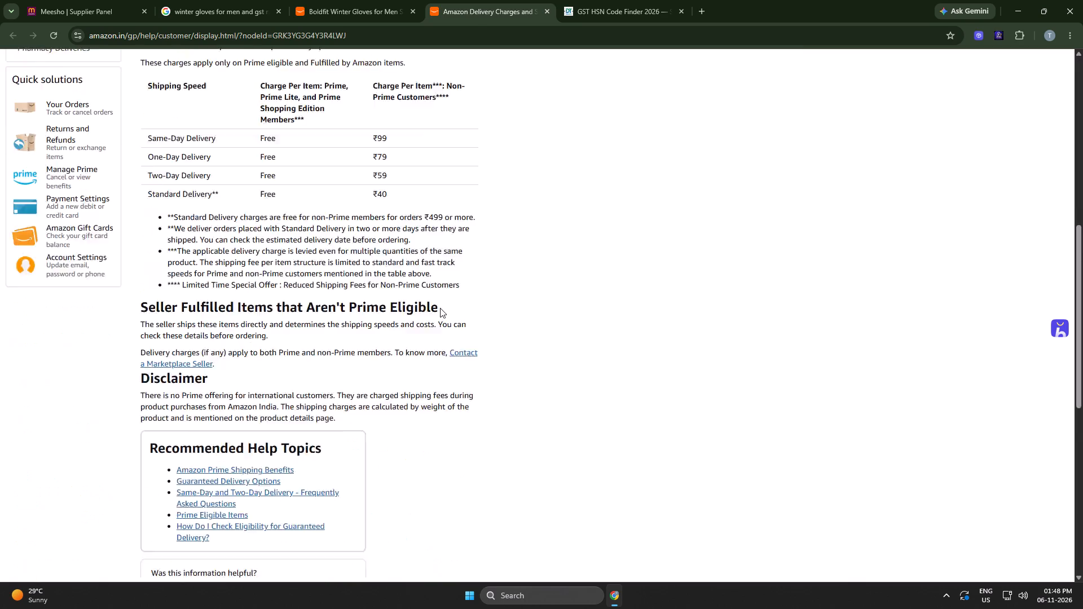
# Return to the Boldfit winter gloves listing and open the GUSTAVE winter gloves from its related products.
pyautogui.moveTo(438, 308); pyautogui.dragTo(452, 307)
pyautogui.moveTo(462, 307); pyautogui.dragTo(468, 299)
pyautogui.click(402, 0)
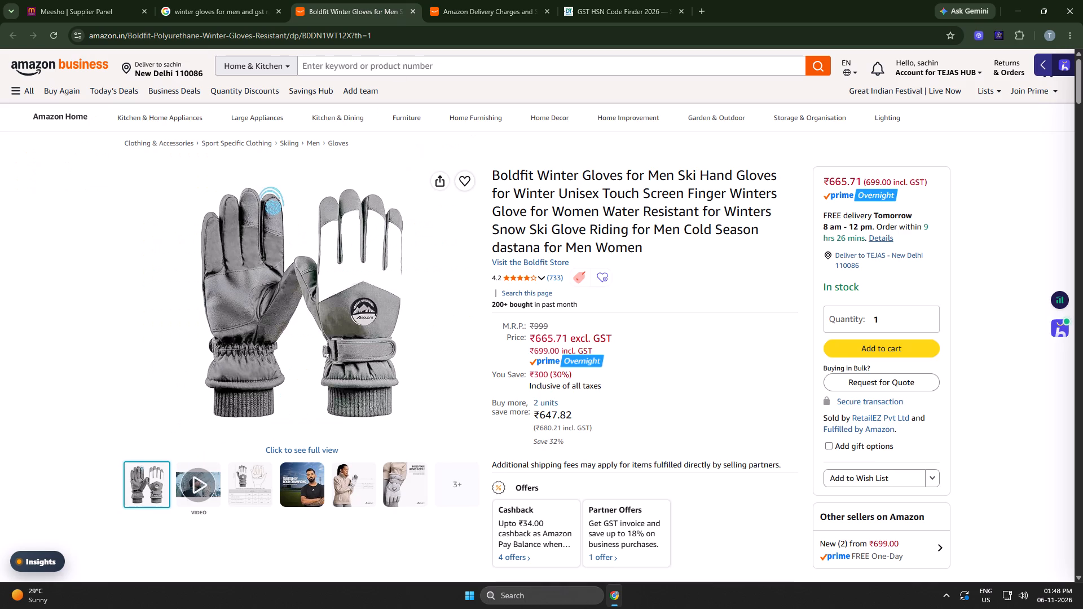
pyautogui.scroll(-3, 608, 295)
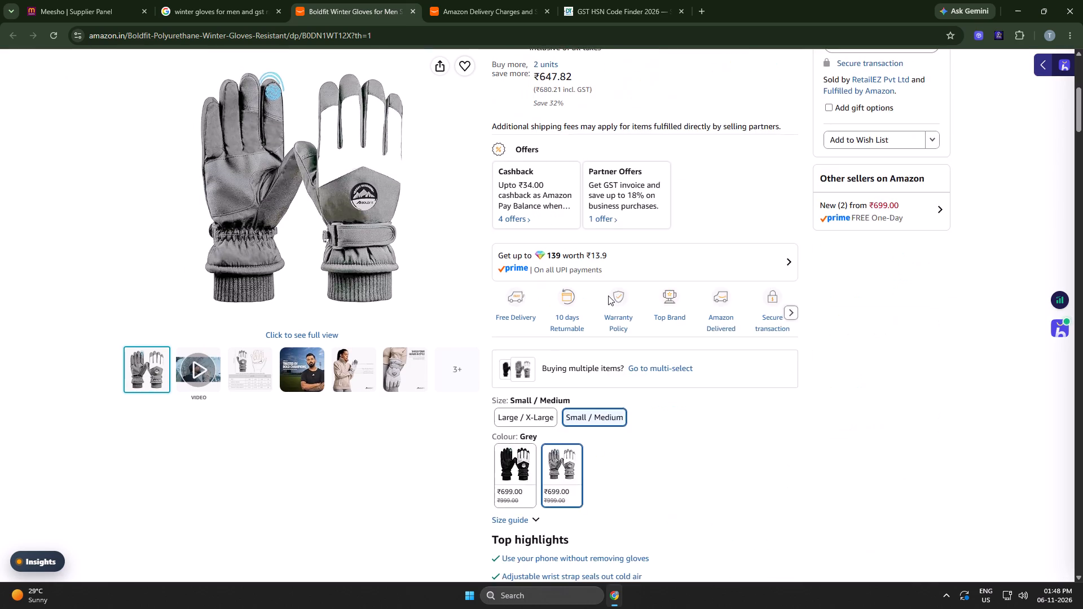
pyautogui.scroll(-7, 608, 295)
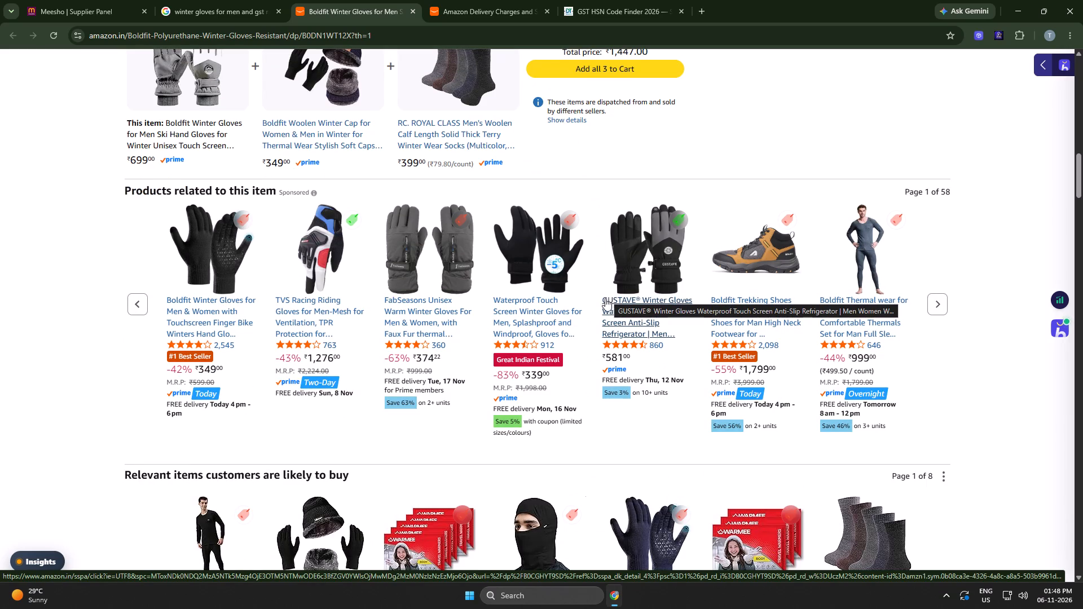
pyautogui.click(644, 277)
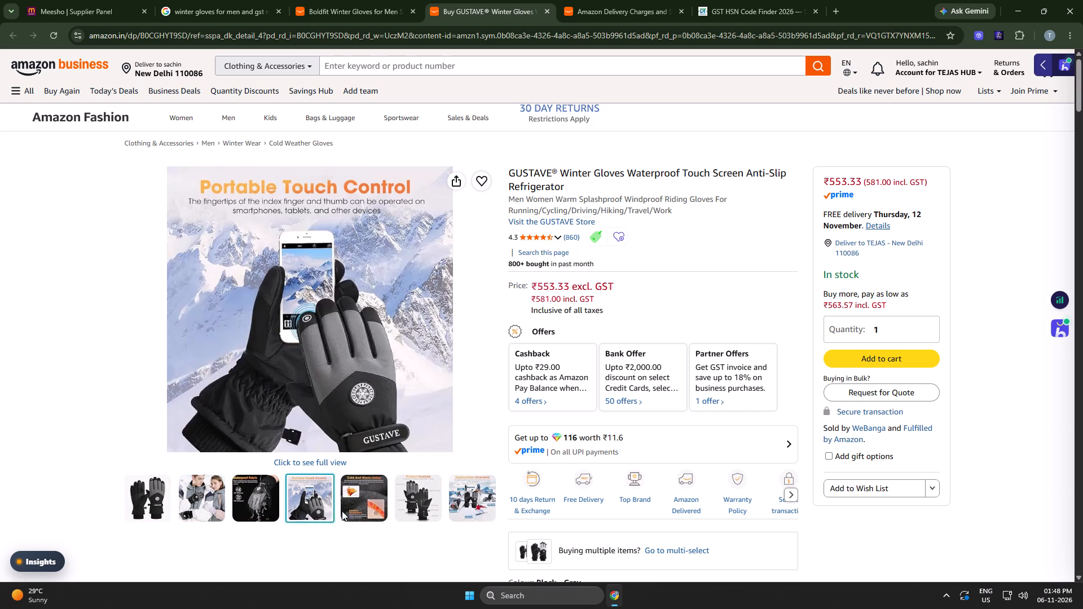
# Look through the GUSTAVE gloves listing and open the TVS Racing riding gloves from its related products.
pyautogui.scroll(-4, 476, 509)
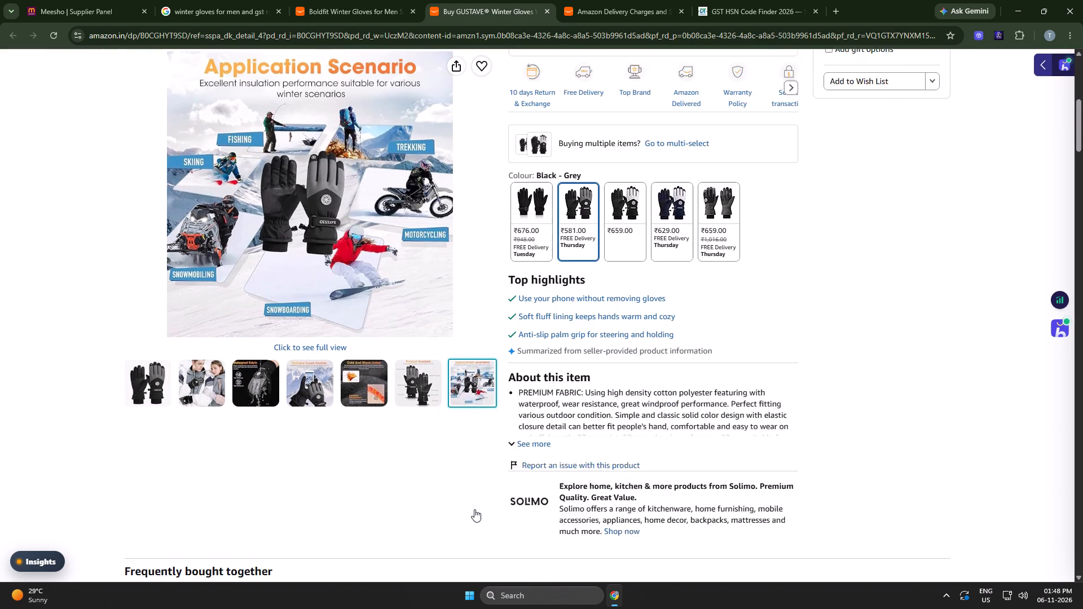
pyautogui.scroll(-6, 472, 509)
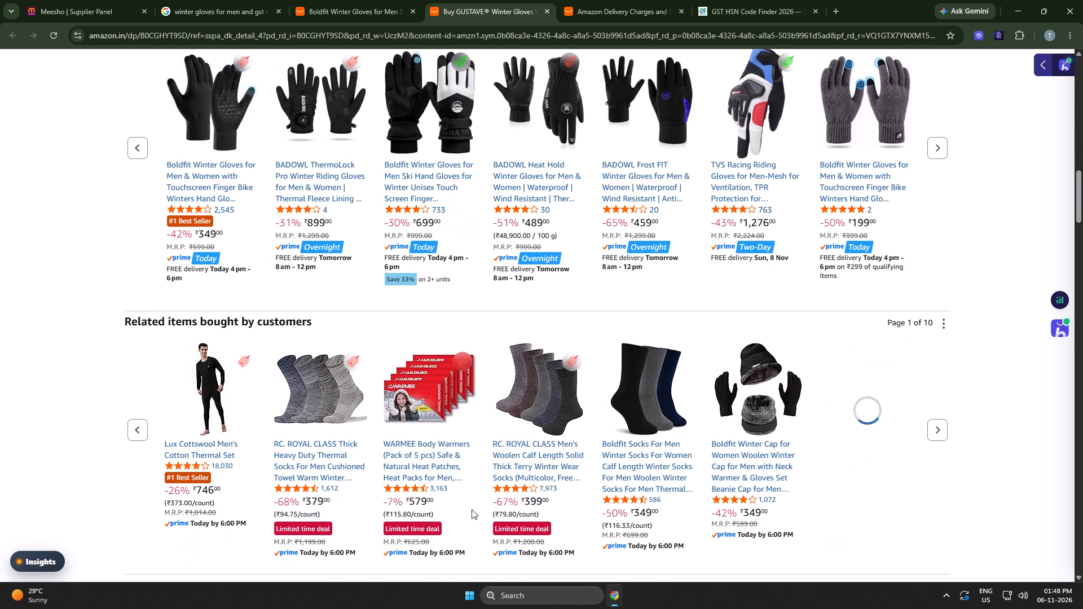
pyautogui.click(734, 122)
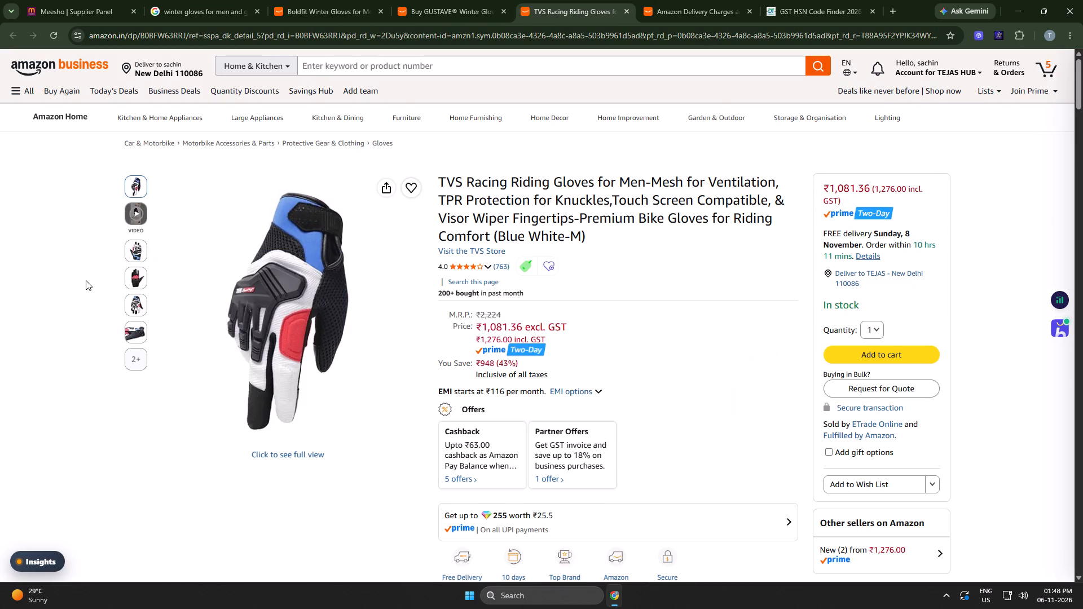
# Examine the TVS Racing gloves listing from its price and product information through to the customer reviews.
pyautogui.scroll(-2, 712, 366)
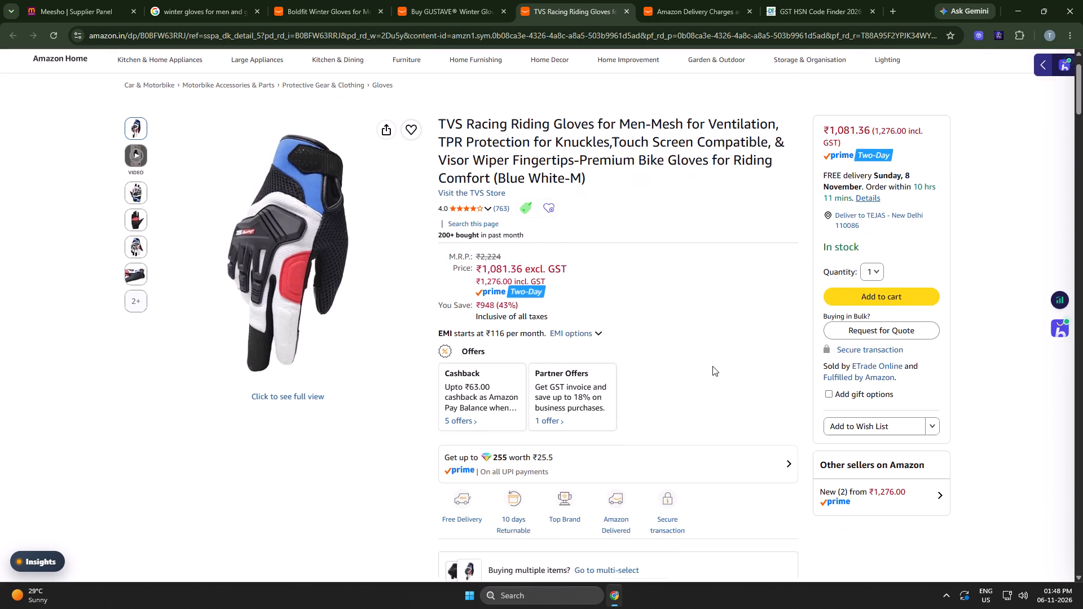
pyautogui.scroll(-7, 712, 366)
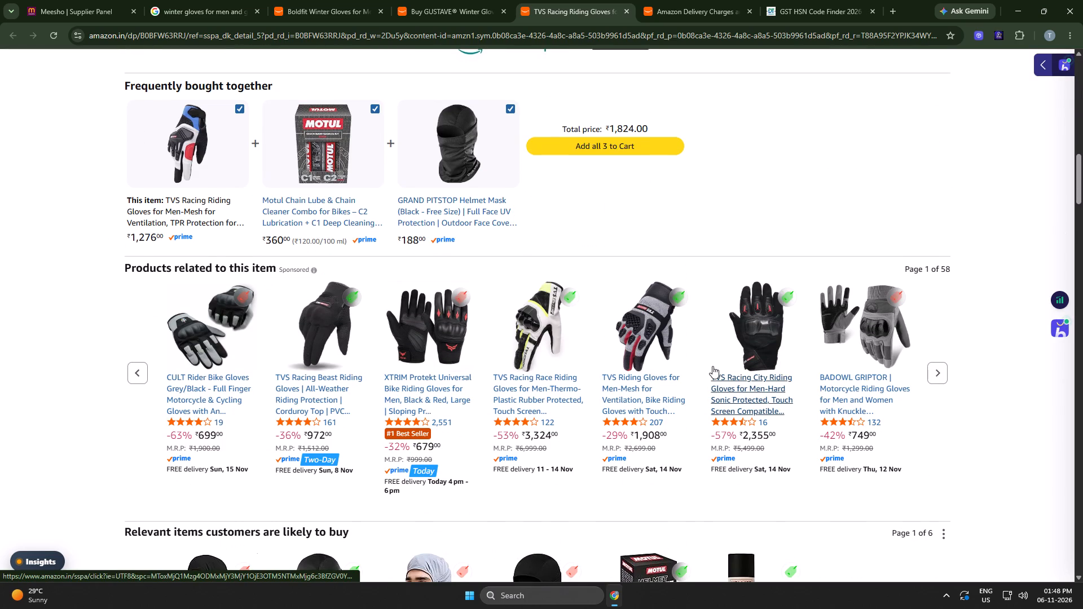
pyautogui.scroll(-6, 712, 366)
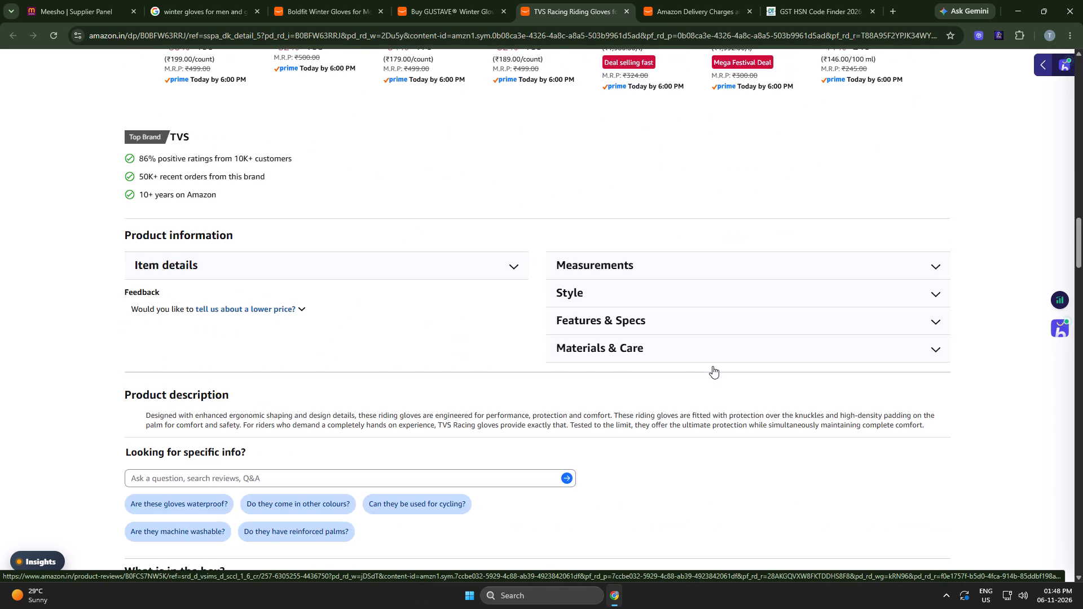
pyautogui.scroll(-10, 712, 366)
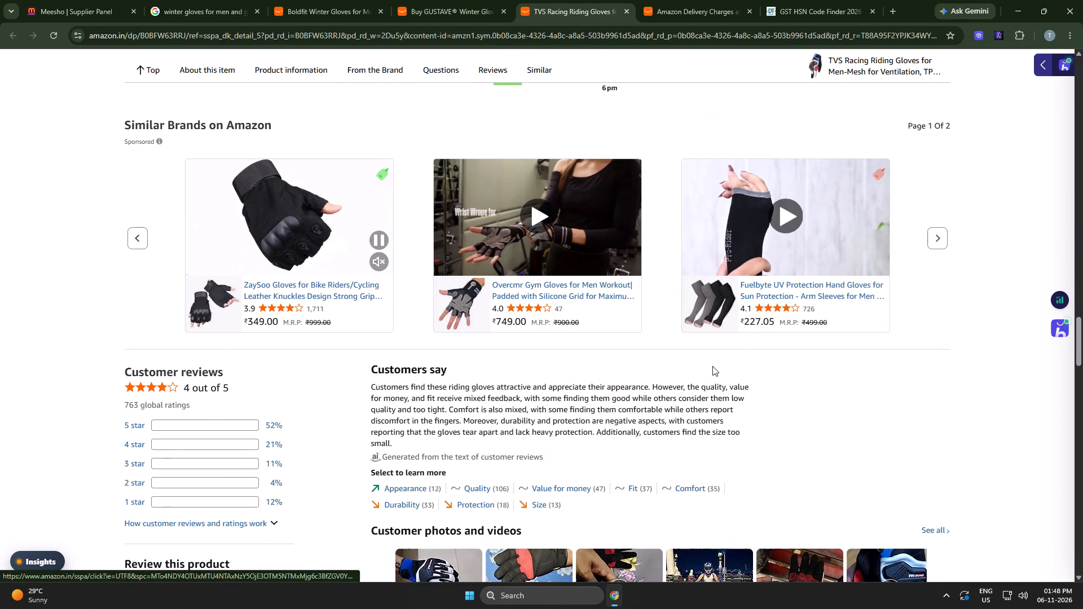
pyautogui.scroll(-4, 712, 366)
pyautogui.scroll(1, 712, 366)
# Open the TVS Racing gloves' customer photos and videos and go through them one by one with their reviews.
pyautogui.click(448, 264)
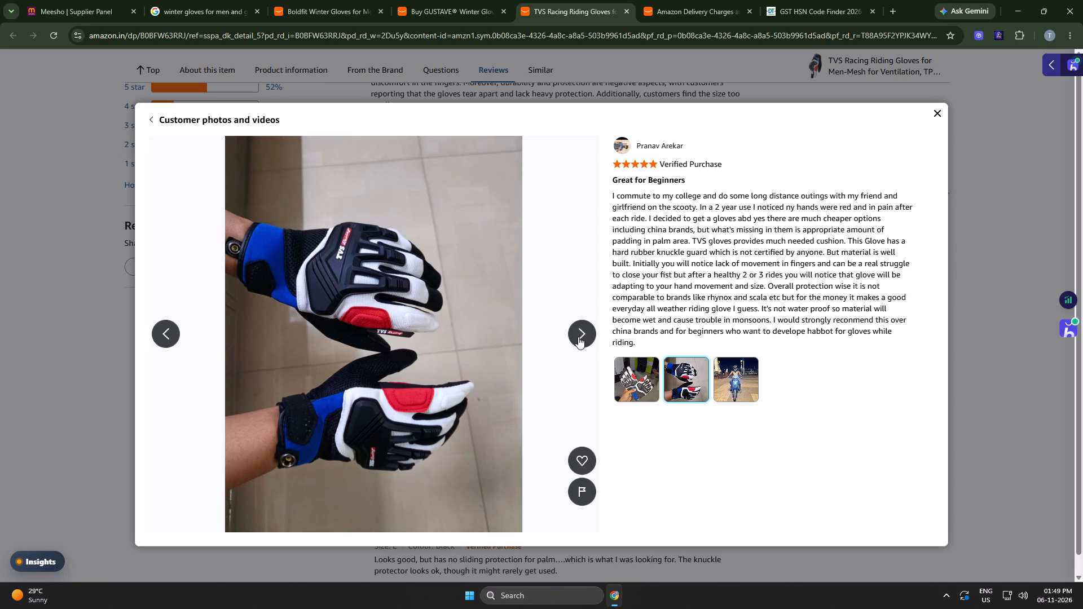
pyautogui.click(578, 337)
pyautogui.click(578, 337)
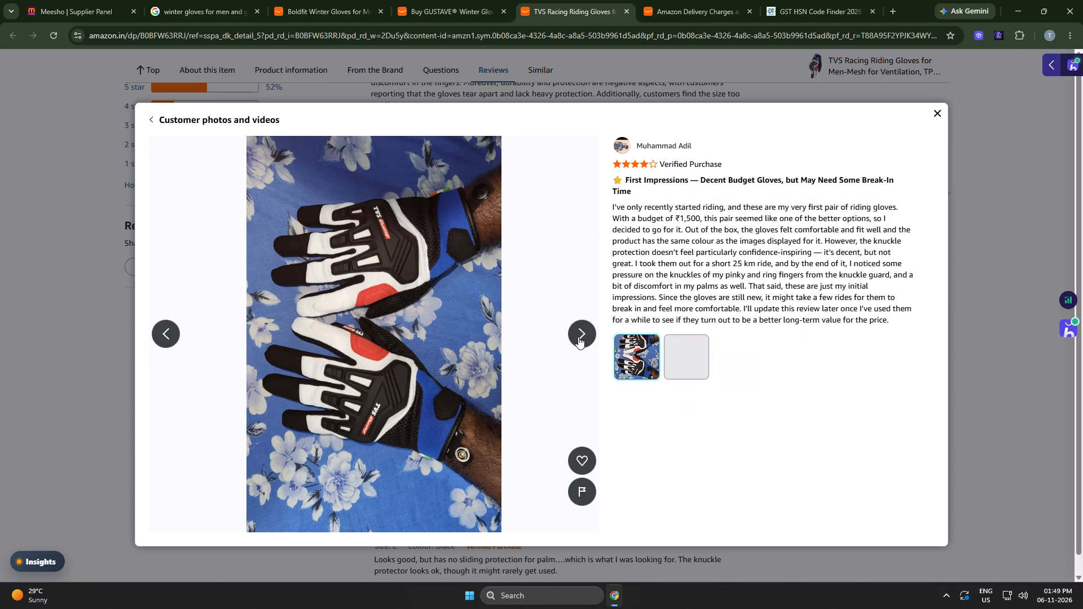
pyautogui.click(578, 337)
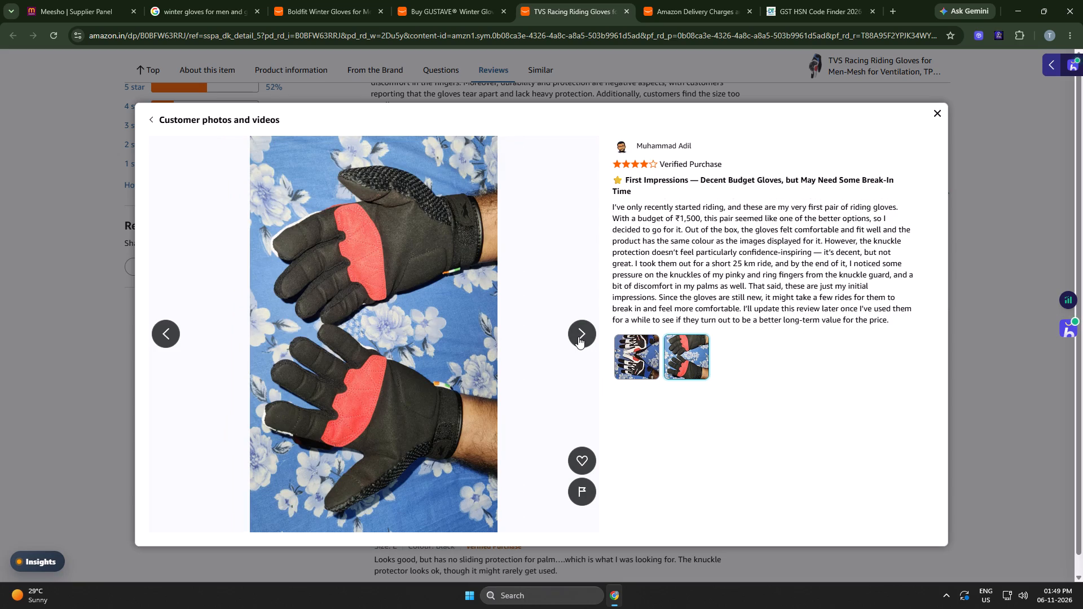
pyautogui.click(578, 337)
pyautogui.click(578, 337)
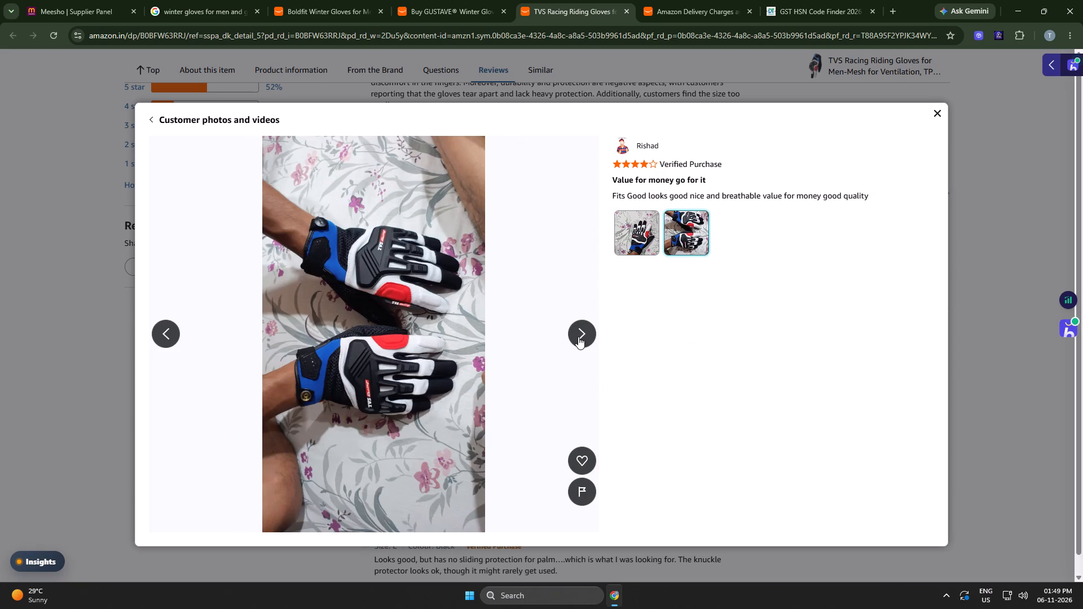
pyautogui.click(578, 337)
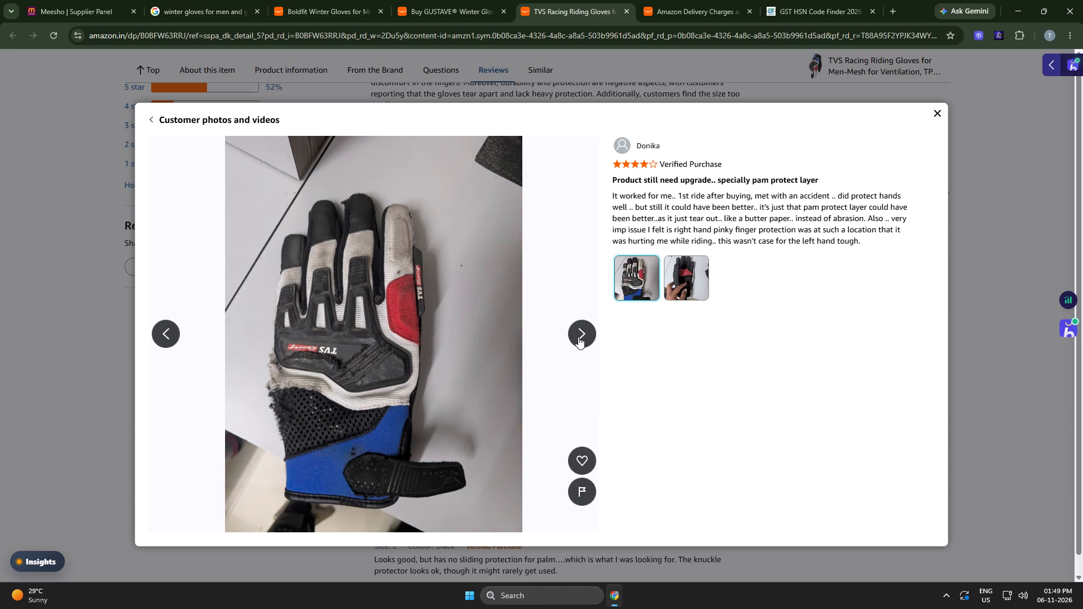
pyautogui.click(578, 337)
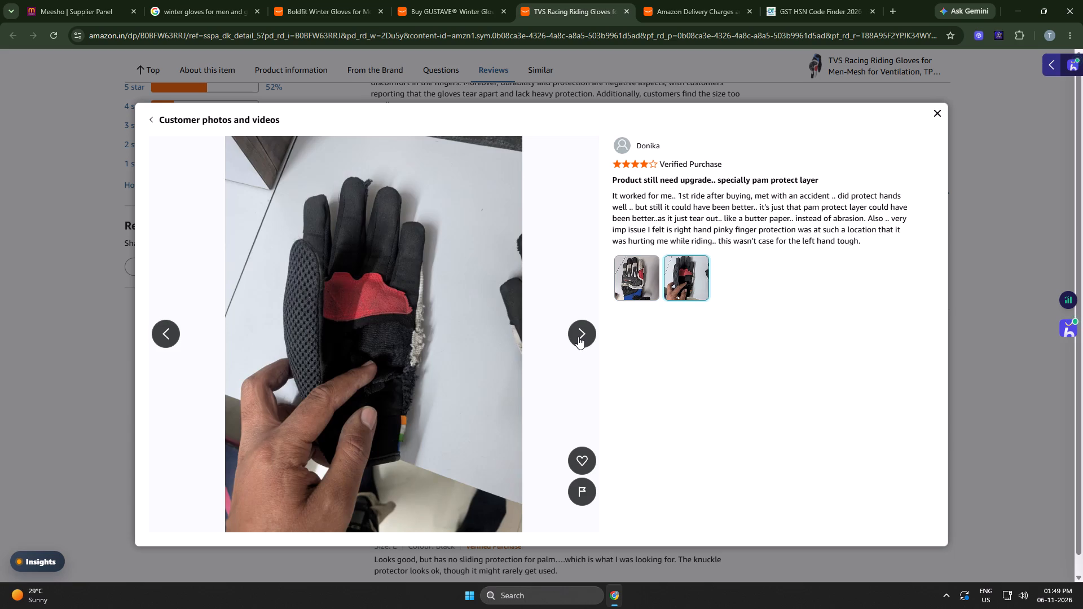
pyautogui.click(578, 337)
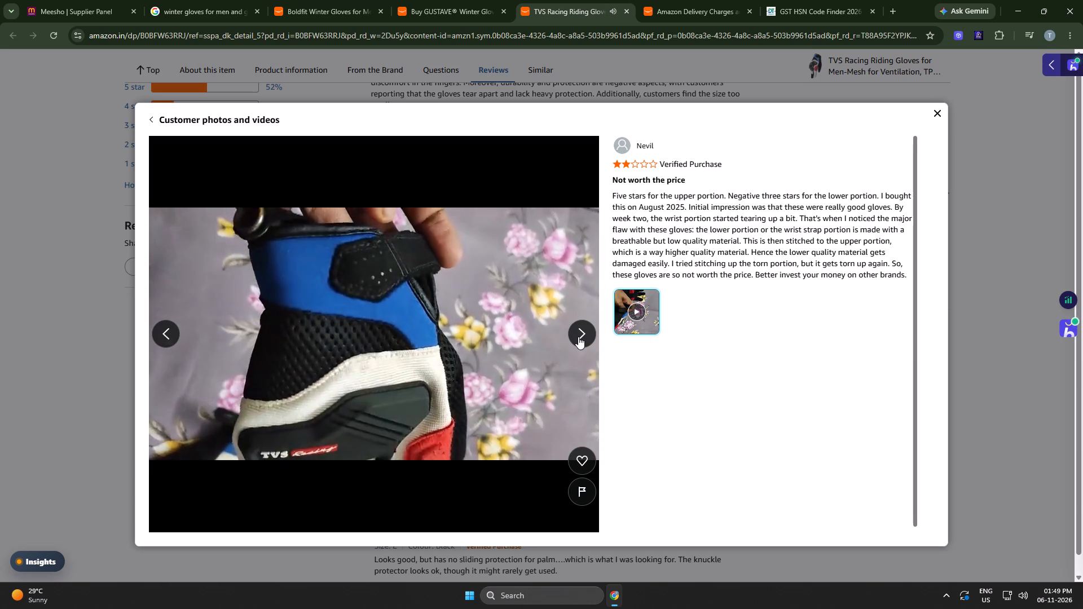
pyautogui.click(578, 337)
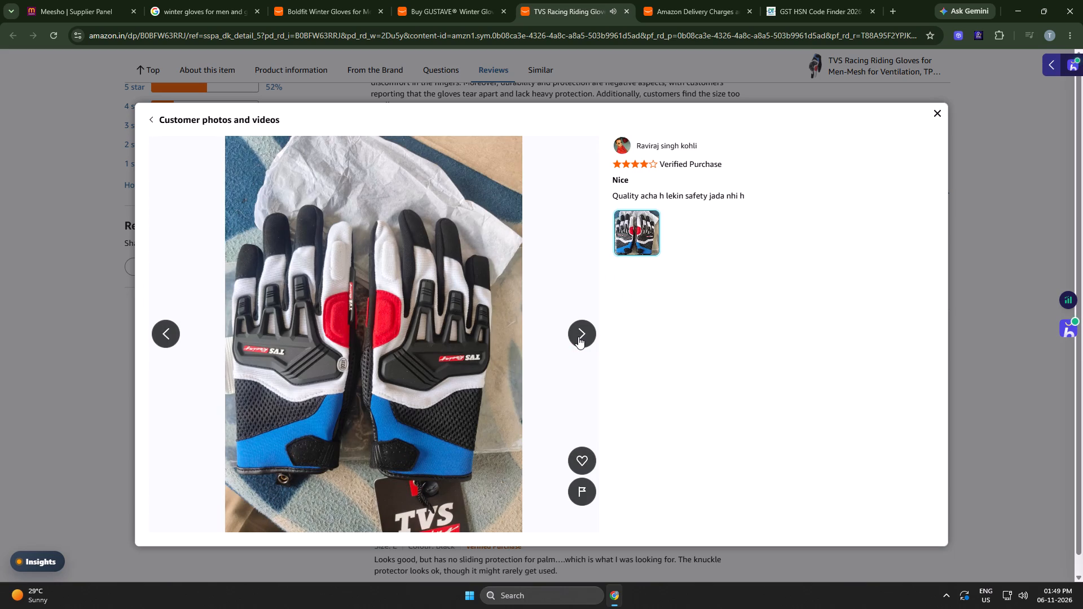
pyautogui.click(578, 337)
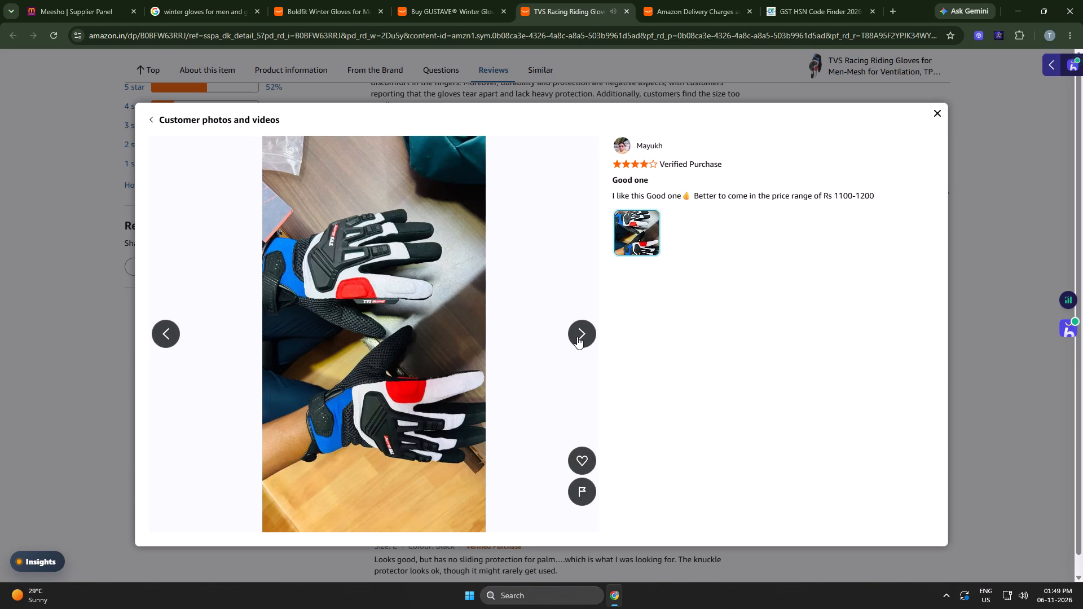
pyautogui.click(577, 337)
pyautogui.click(577, 337)
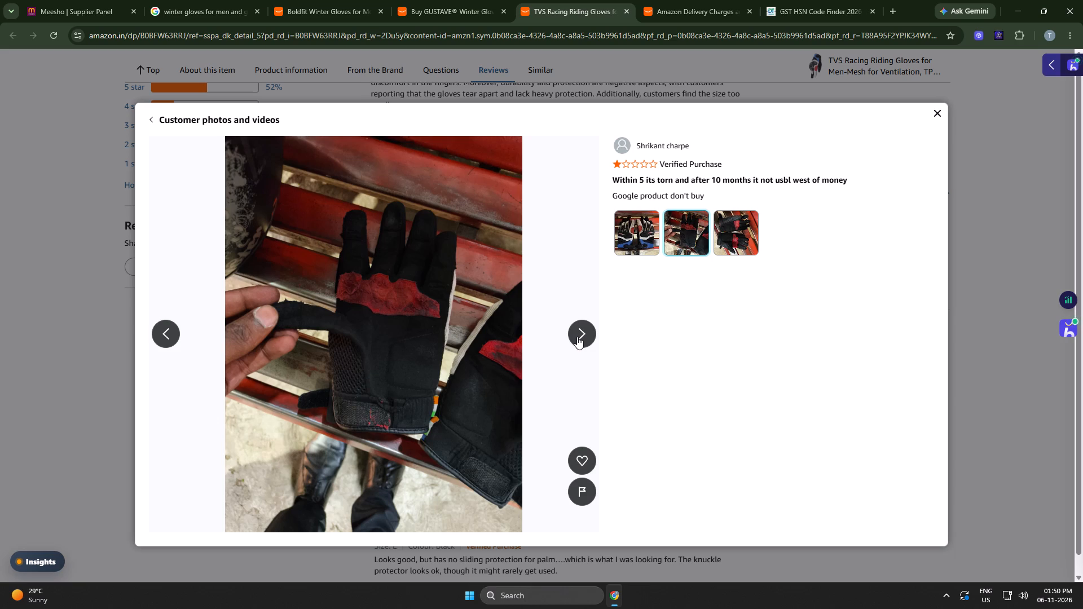
pyautogui.click(577, 337)
pyautogui.click(577, 337)
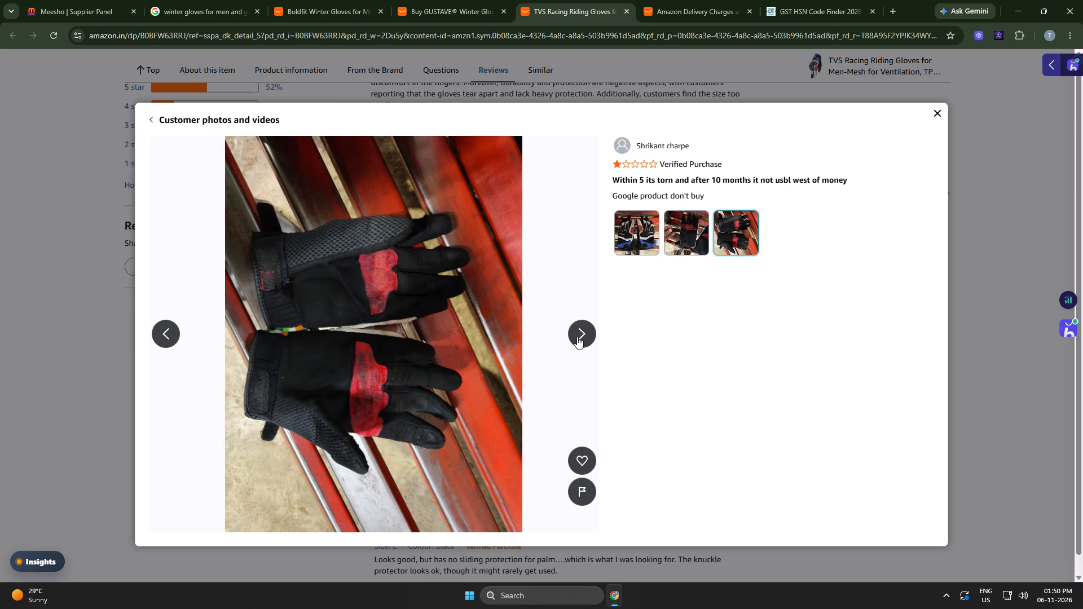
pyautogui.click(577, 337)
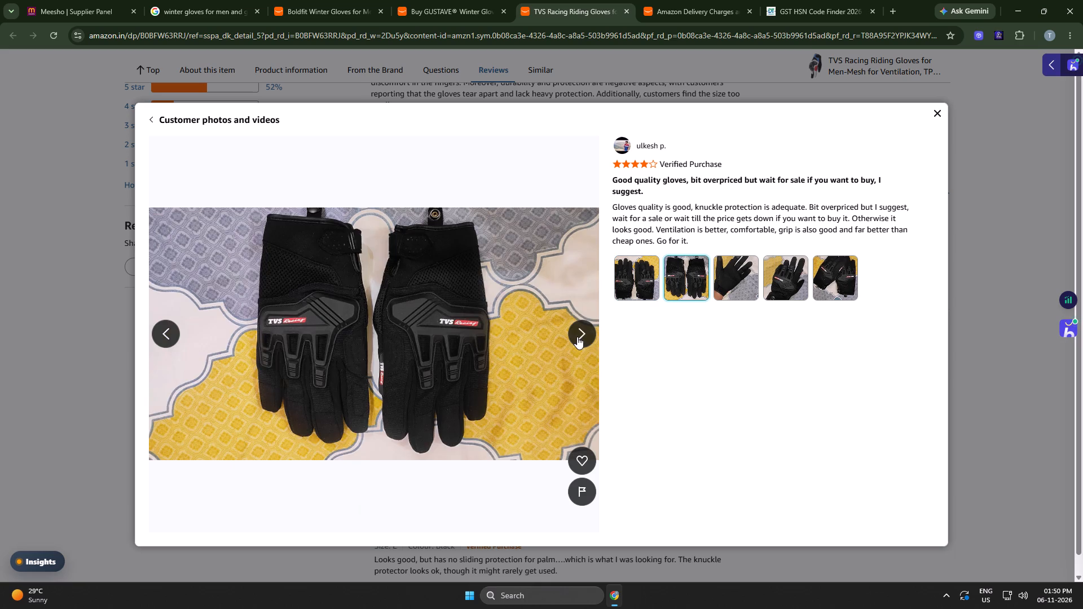
pyautogui.click(577, 337)
pyautogui.click(577, 337)
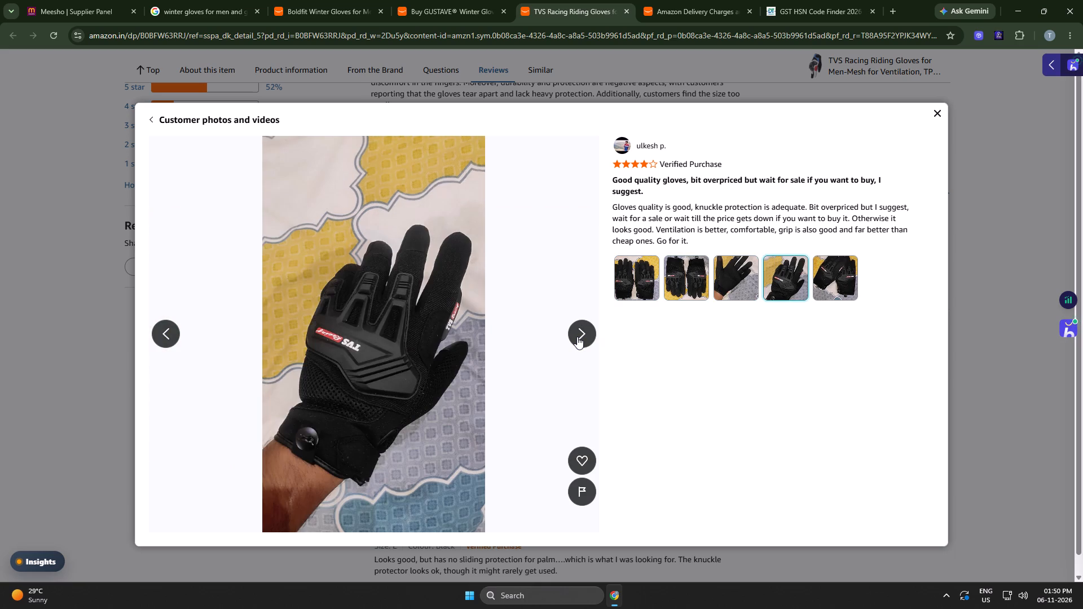
pyautogui.click(577, 337)
pyautogui.click(577, 337)
pyautogui.click(577, 337)
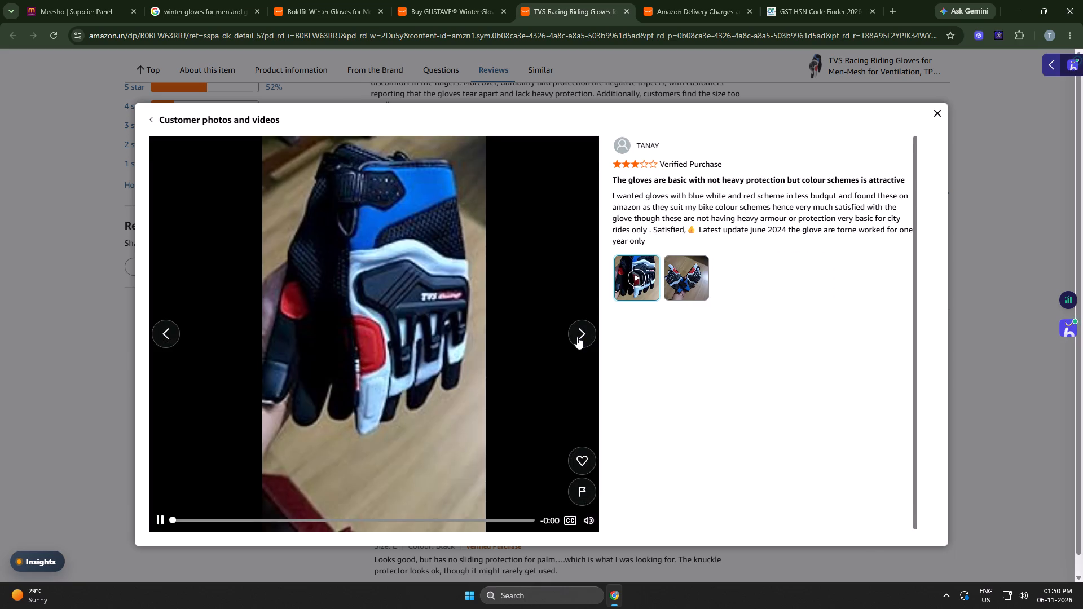
pyautogui.click(577, 337)
pyautogui.click(577, 337)
pyautogui.click(577, 337)
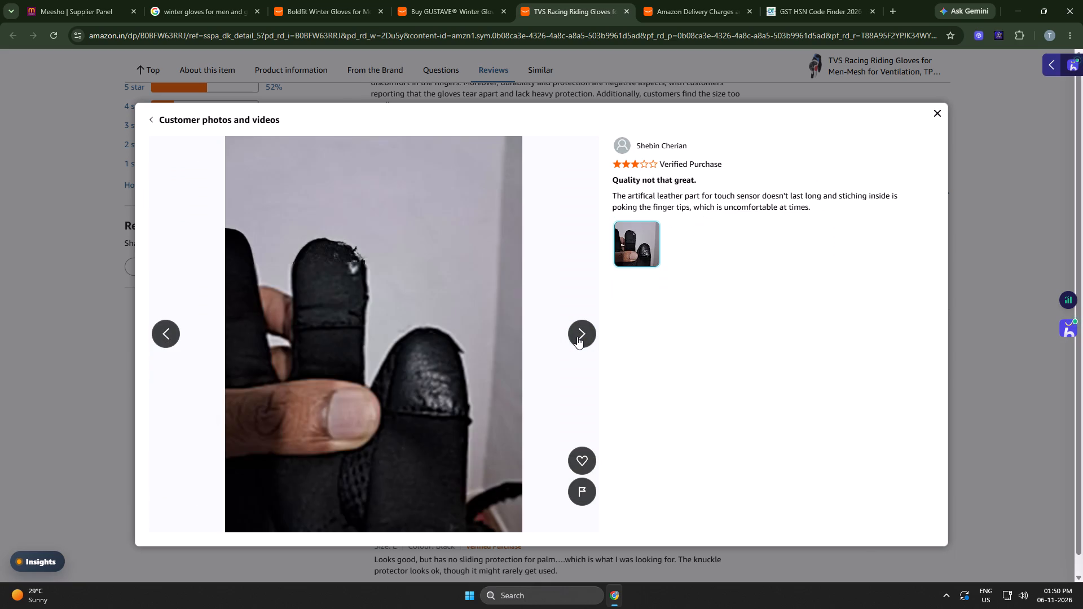
pyautogui.click(577, 337)
pyautogui.click(577, 337)
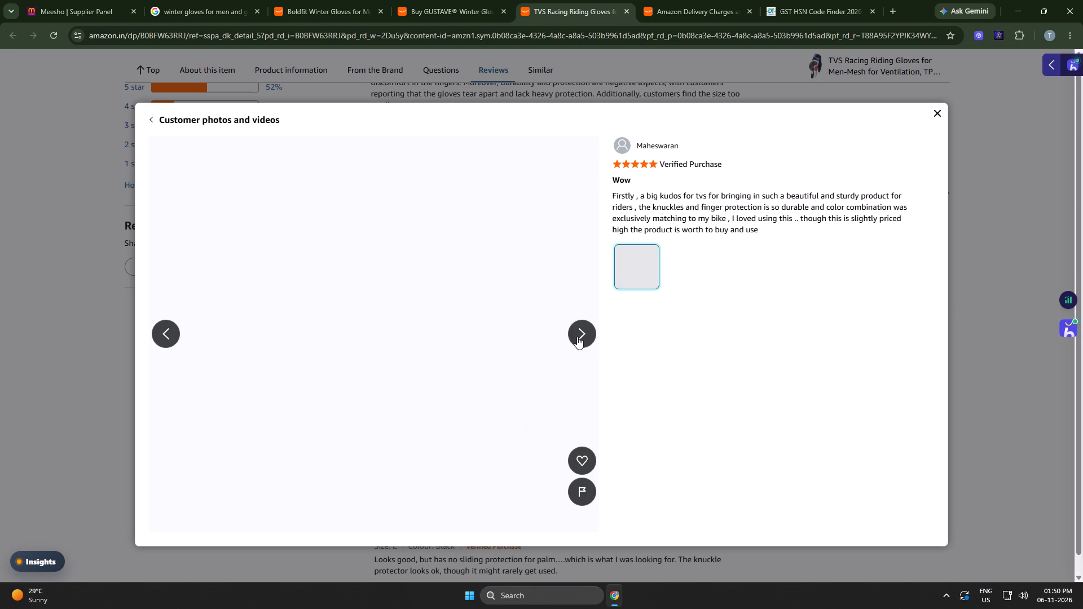
pyautogui.click(577, 337)
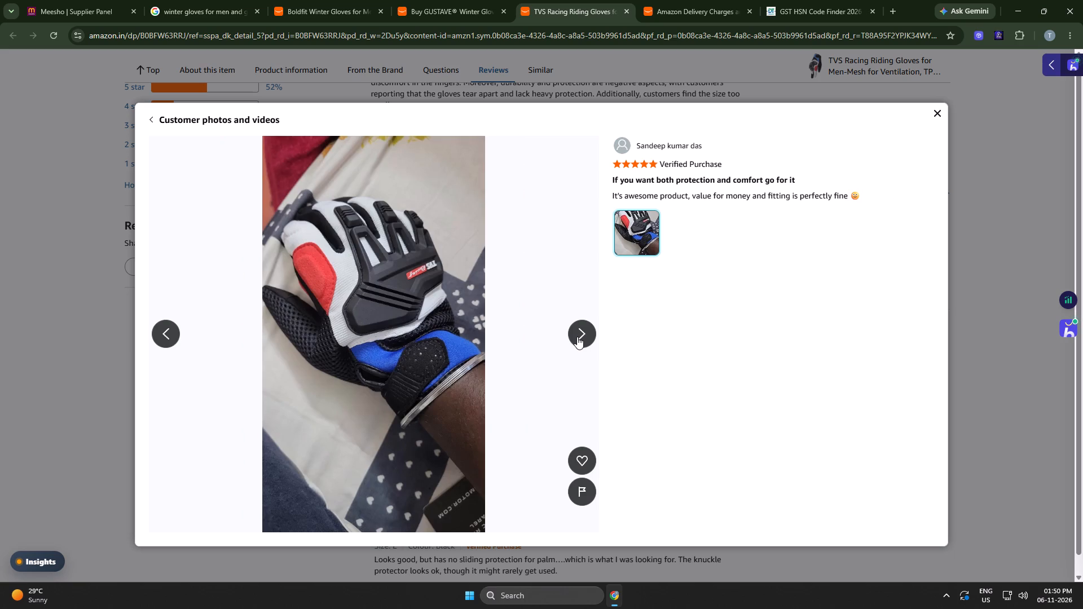
pyautogui.click(577, 337)
pyautogui.click(577, 337)
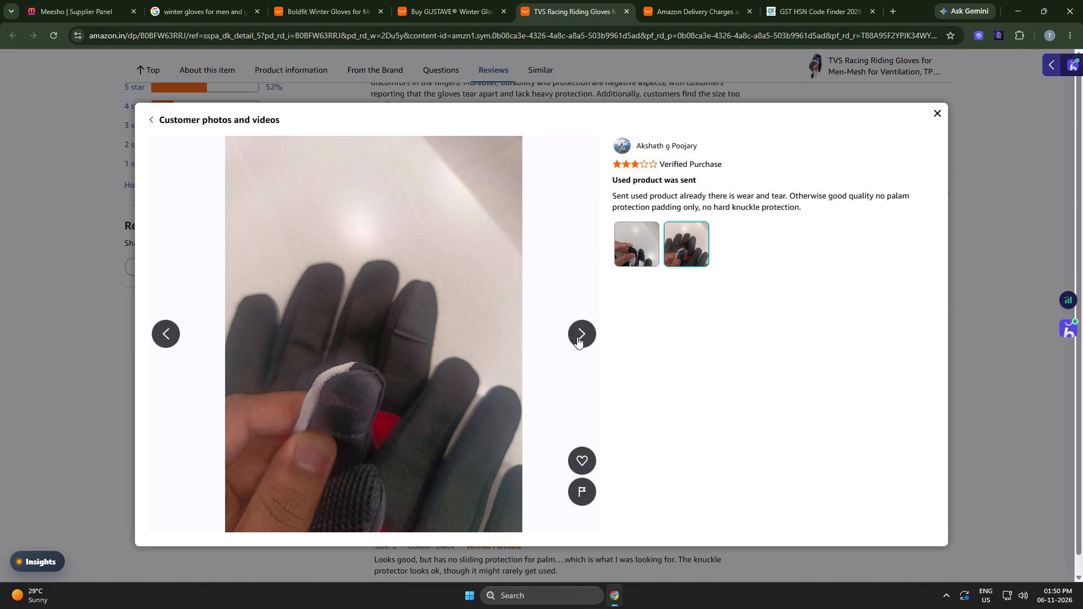
pyautogui.click(577, 337)
pyautogui.click(577, 337)
pyautogui.click(577, 337)
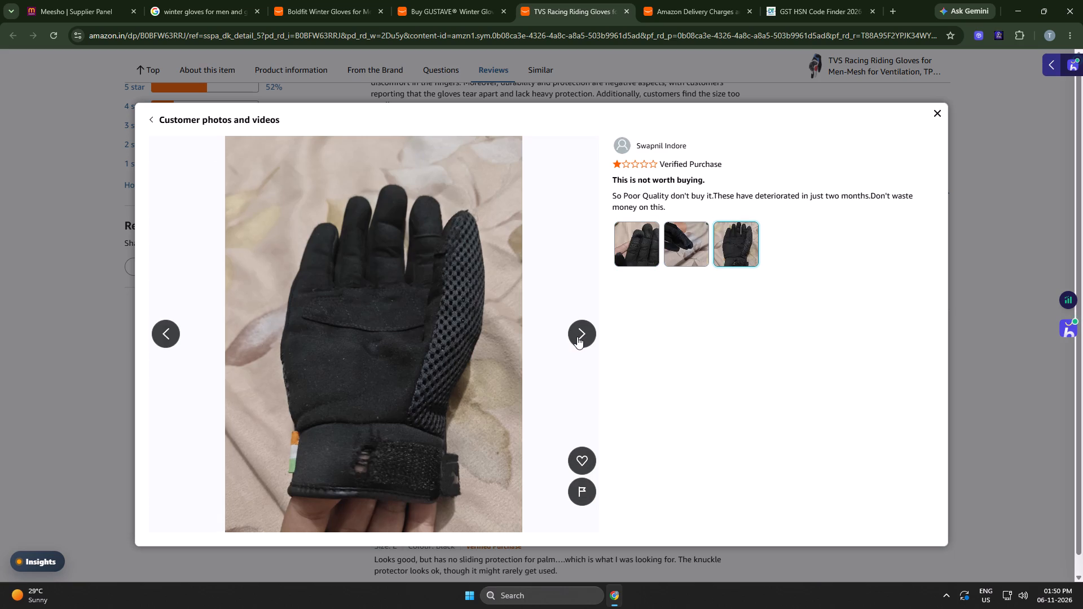
# Go back through the last few customer photos of the TVS Racing gloves and close the photo viewer.
pyautogui.click(158, 340)
pyautogui.click(158, 340)
pyautogui.click(158, 340)
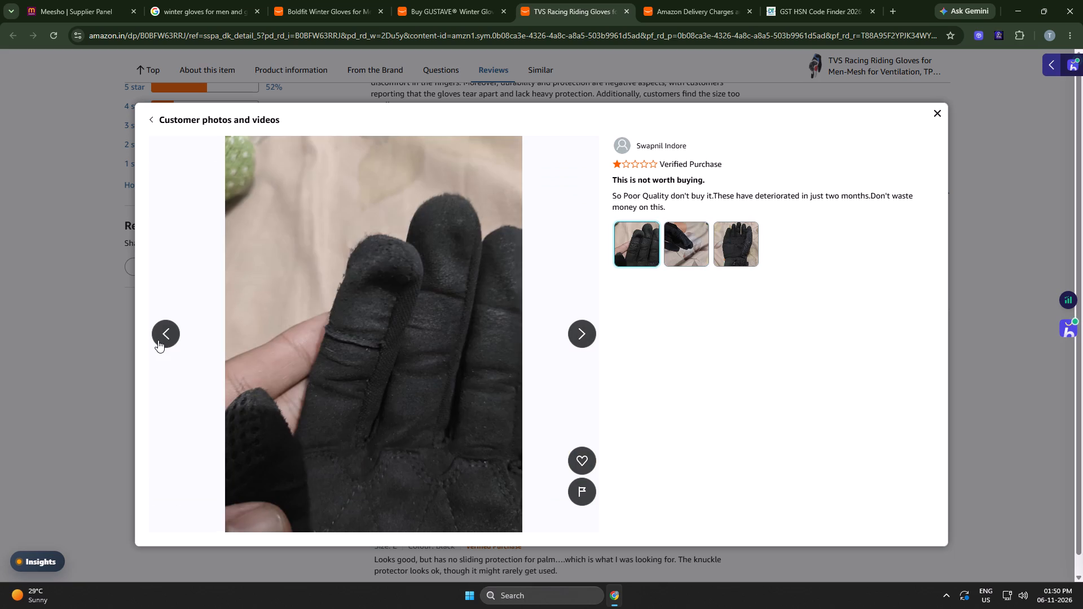
pyautogui.click(158, 341)
pyautogui.click(158, 341)
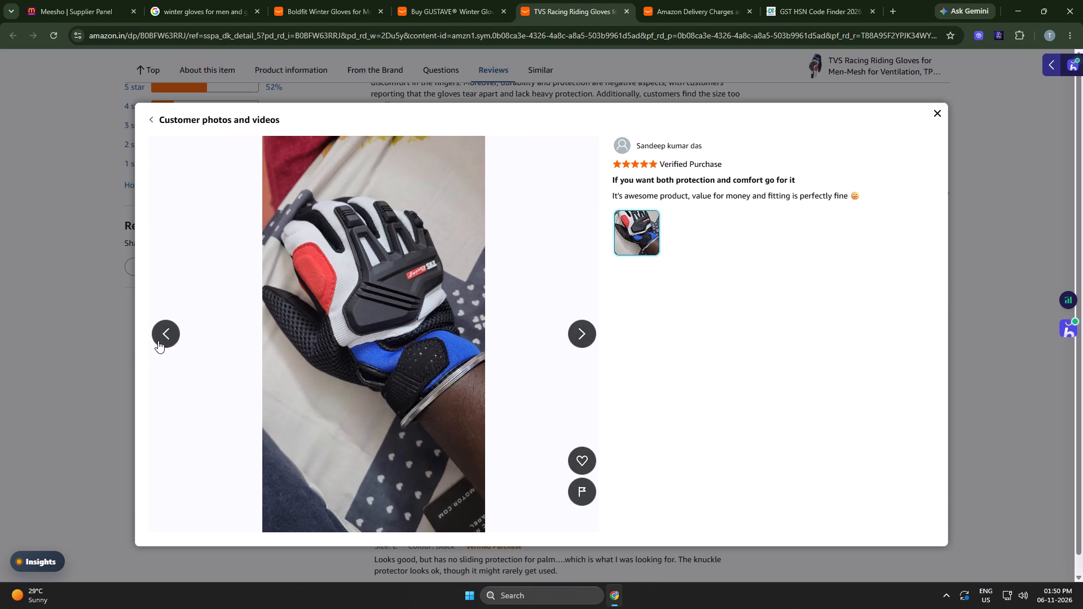
pyautogui.click(939, 111)
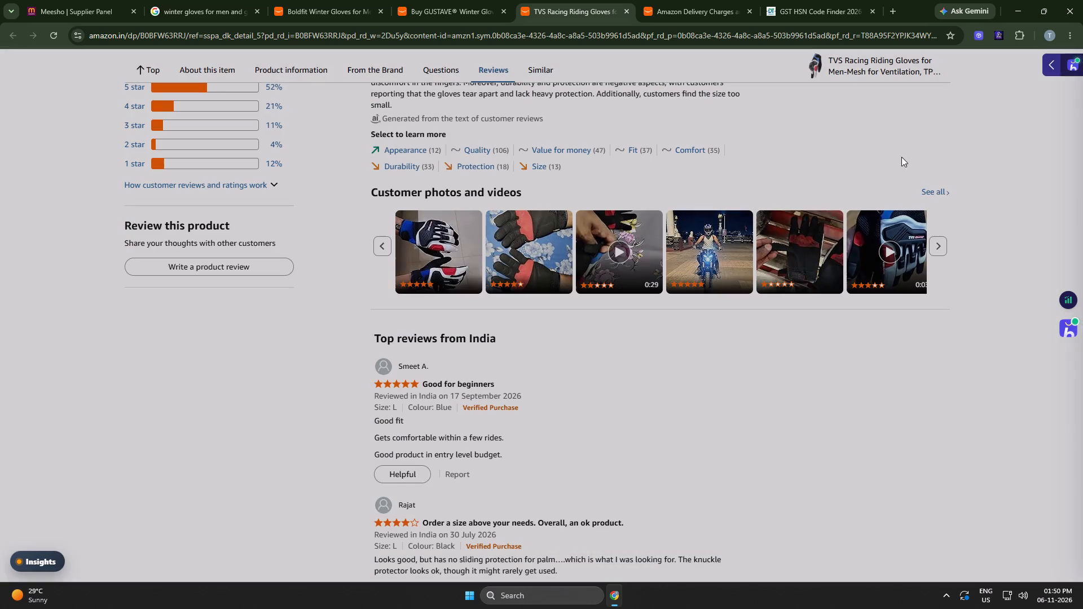
# Skim the TVS Racing gloves listing again, from its related products and product videos back up to its size and colour options.
pyautogui.scroll(8, 544, 364)
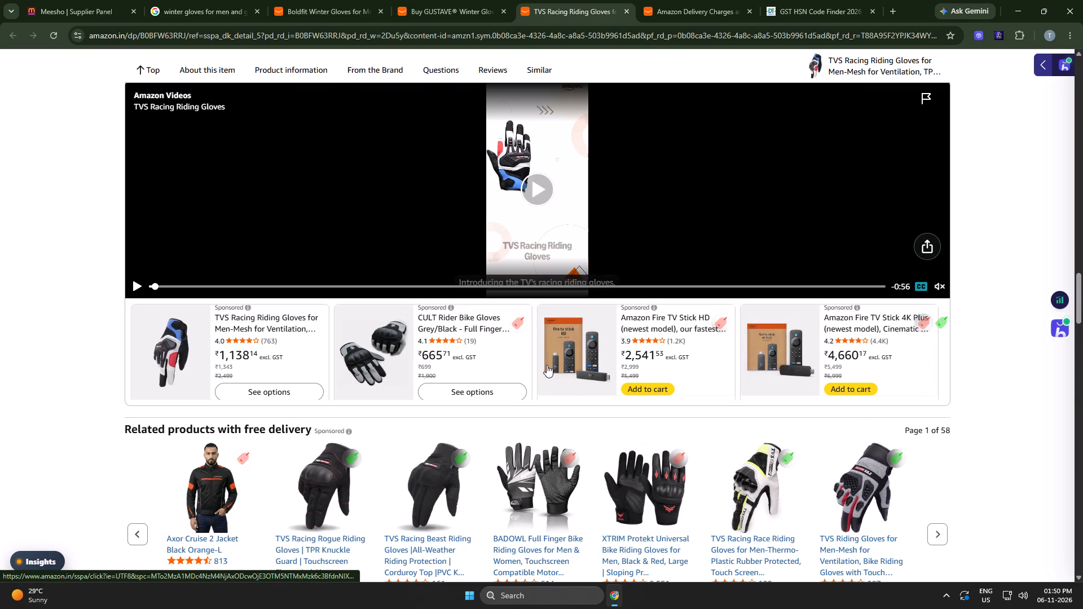
pyautogui.scroll(-2, 791, 460)
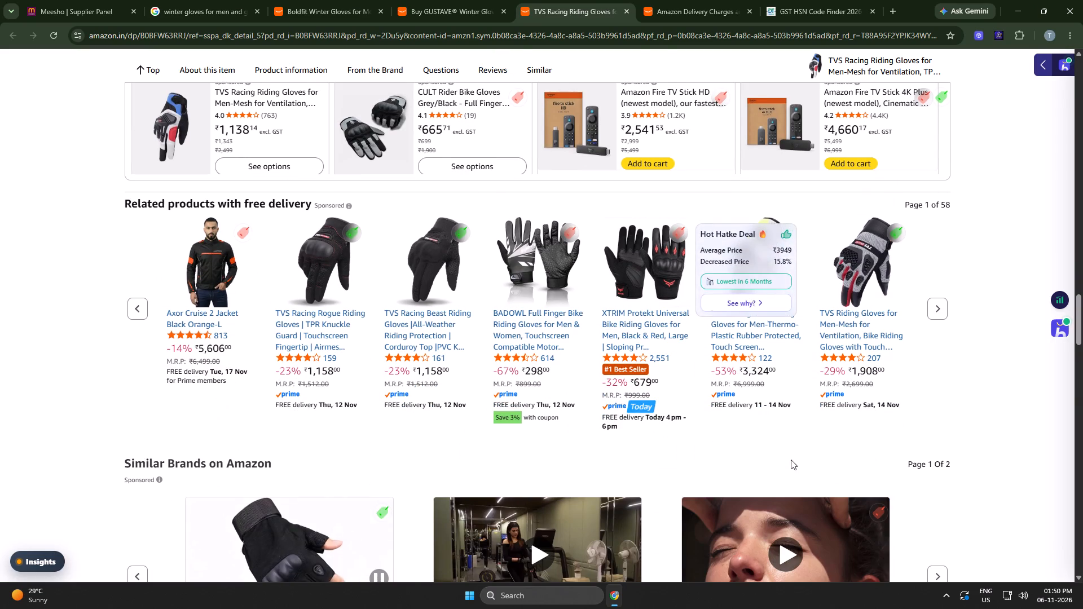
pyautogui.scroll(4, 776, 473)
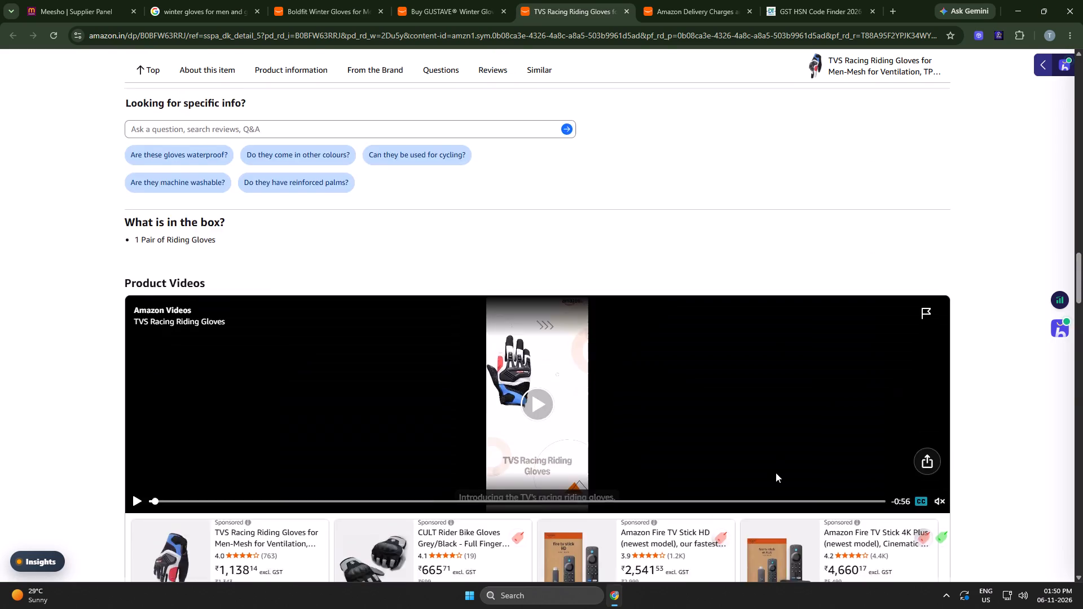
pyautogui.scroll(5, 776, 473)
pyautogui.scroll(9, 711, 438)
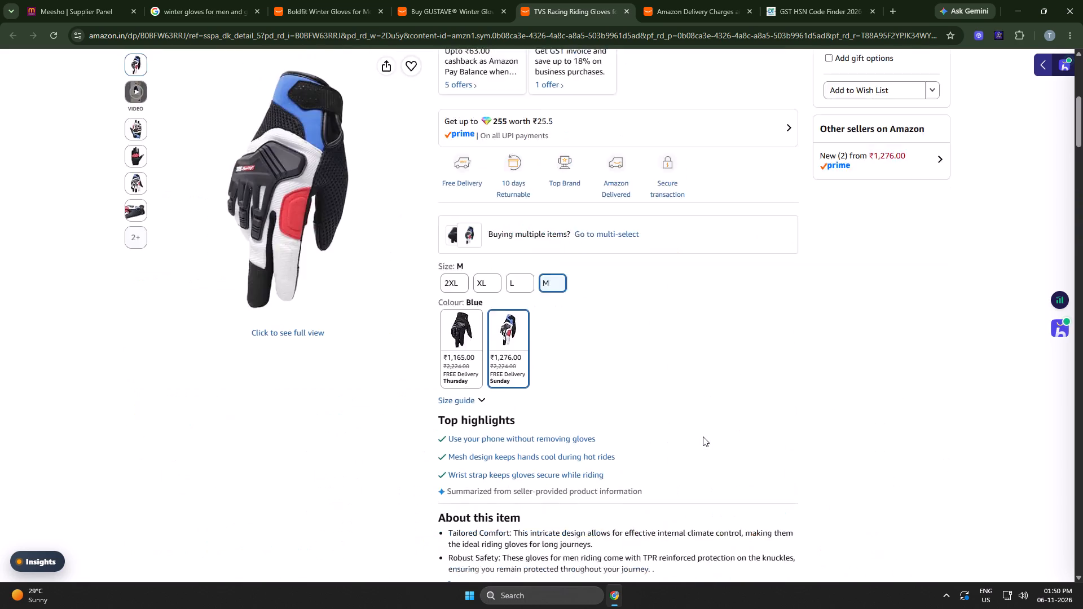
pyautogui.scroll(6, 703, 436)
# Close the Amazon, GST code finder and Google image search pages, keeping only the Meesho supplier panel open.
pyautogui.click(324, 7)
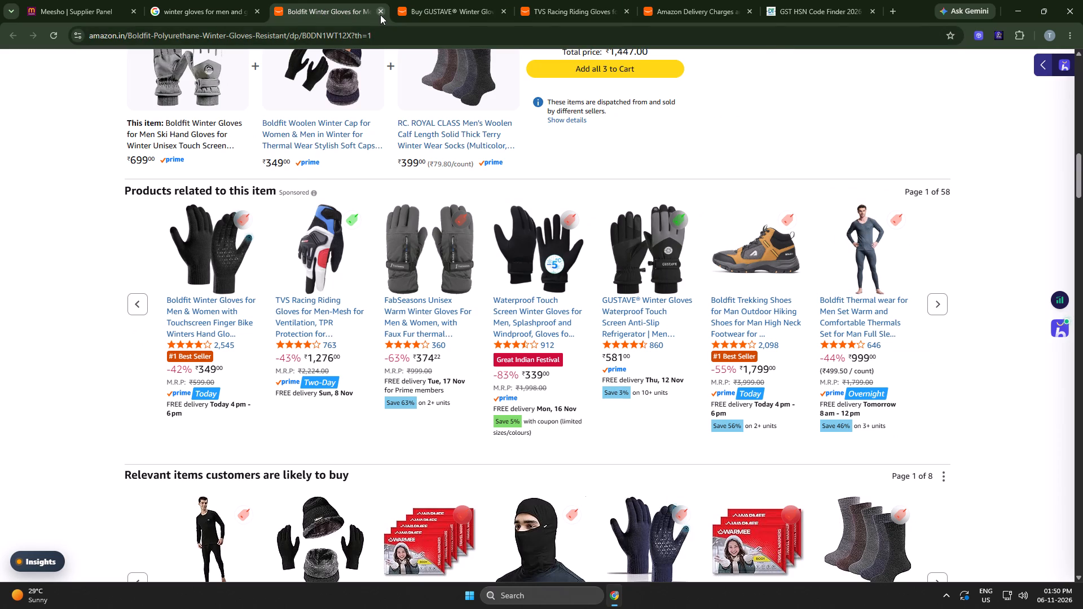
pyautogui.tripleClick(380, 14)
pyautogui.click(380, 14)
pyautogui.click(380, 14)
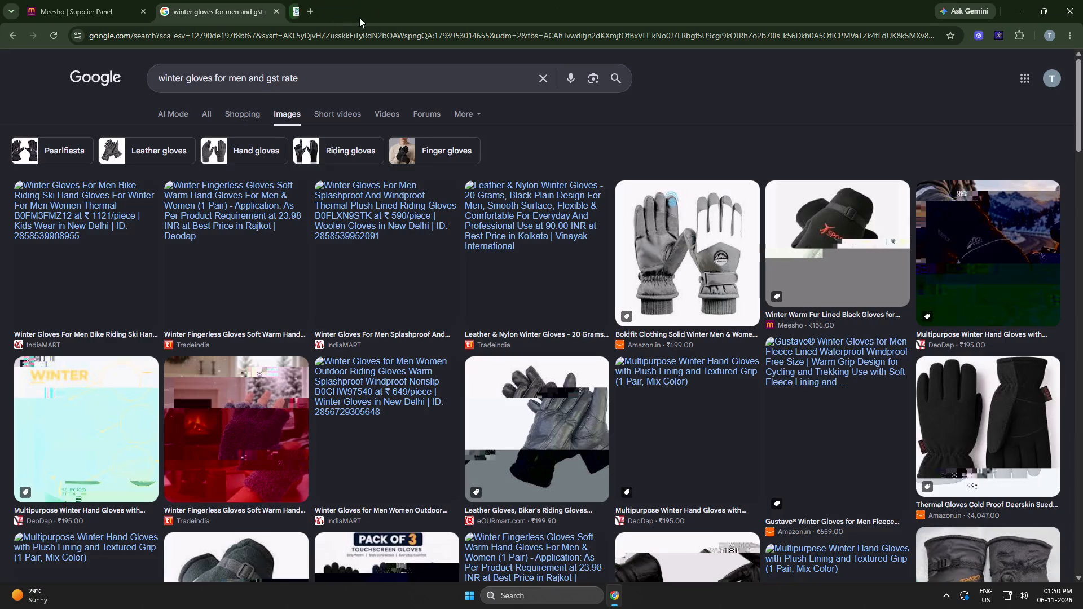
pyautogui.click(280, 11)
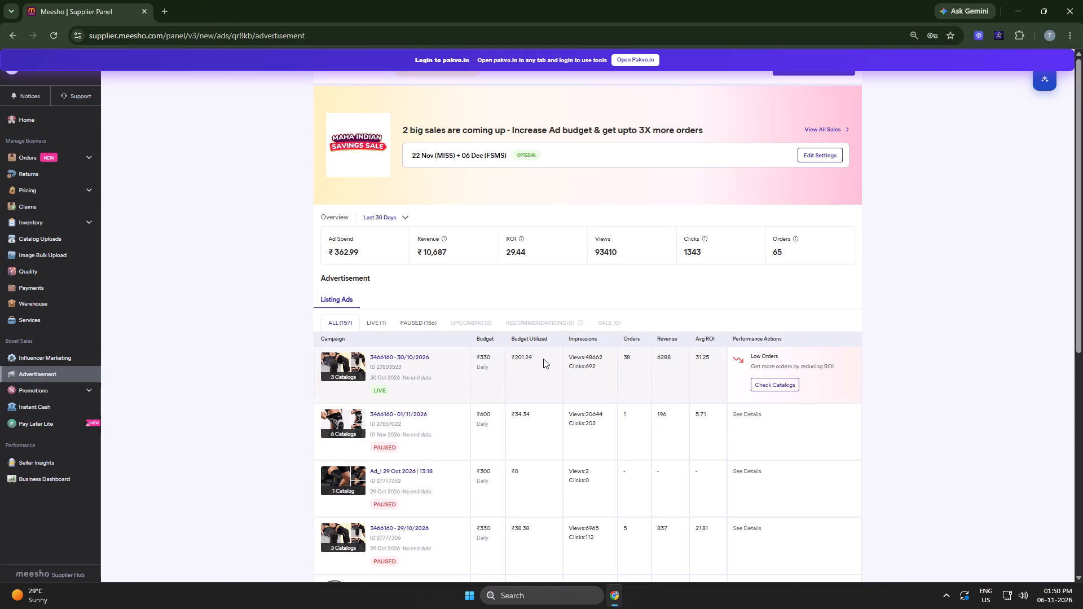
# Switch to the #AS TRADER supplier account in Brave and read the full last update on its most recent support ticket.
pyautogui.click(1025, 7)
pyautogui.doubleClick(15, 204)
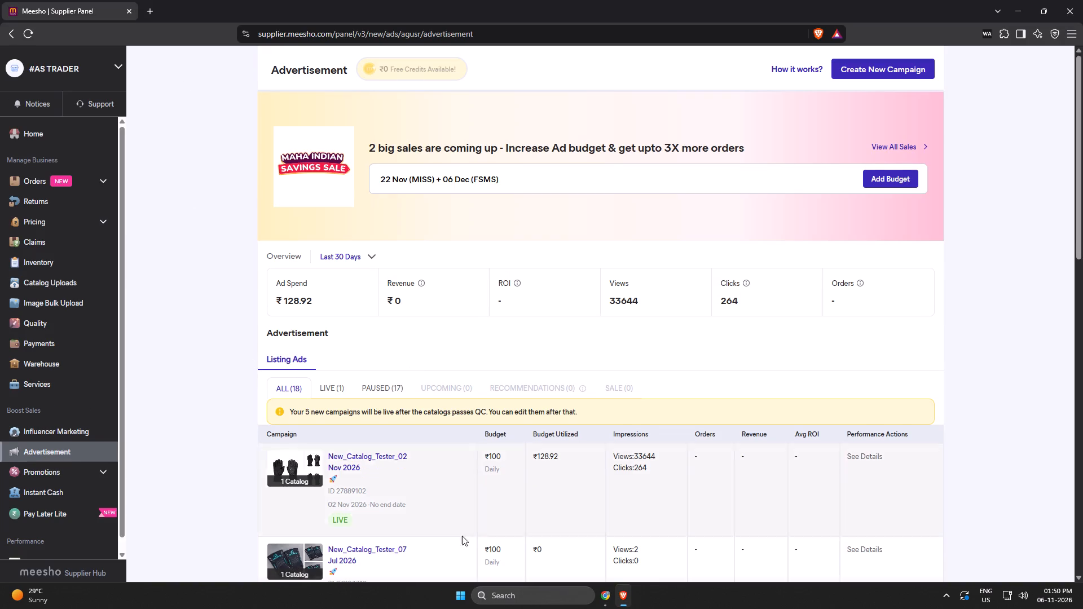
pyautogui.click(83, 108)
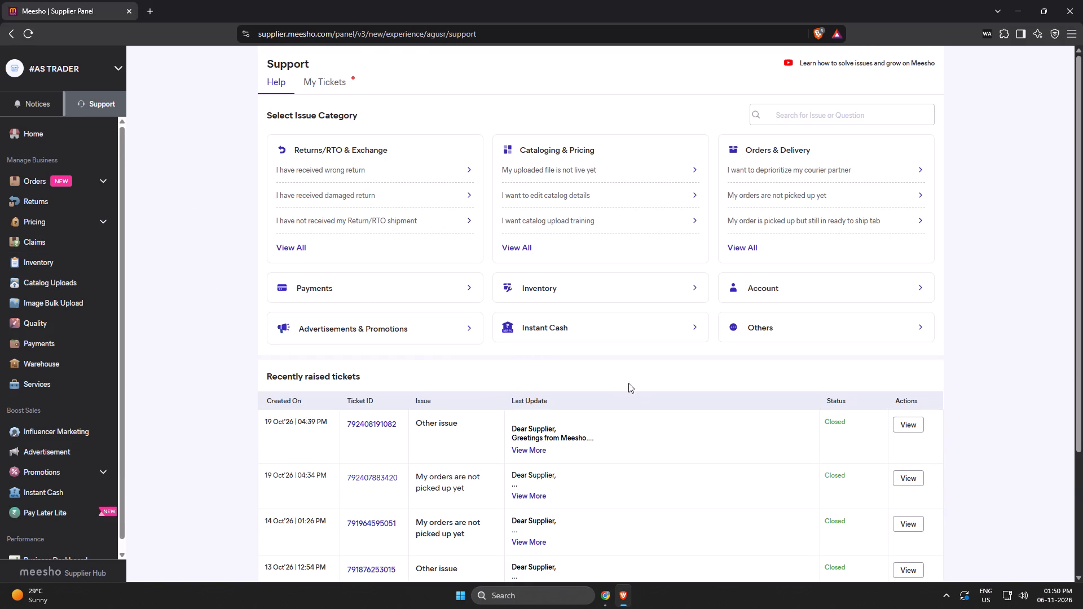
pyautogui.scroll(5, 637, 389)
pyautogui.click(540, 453)
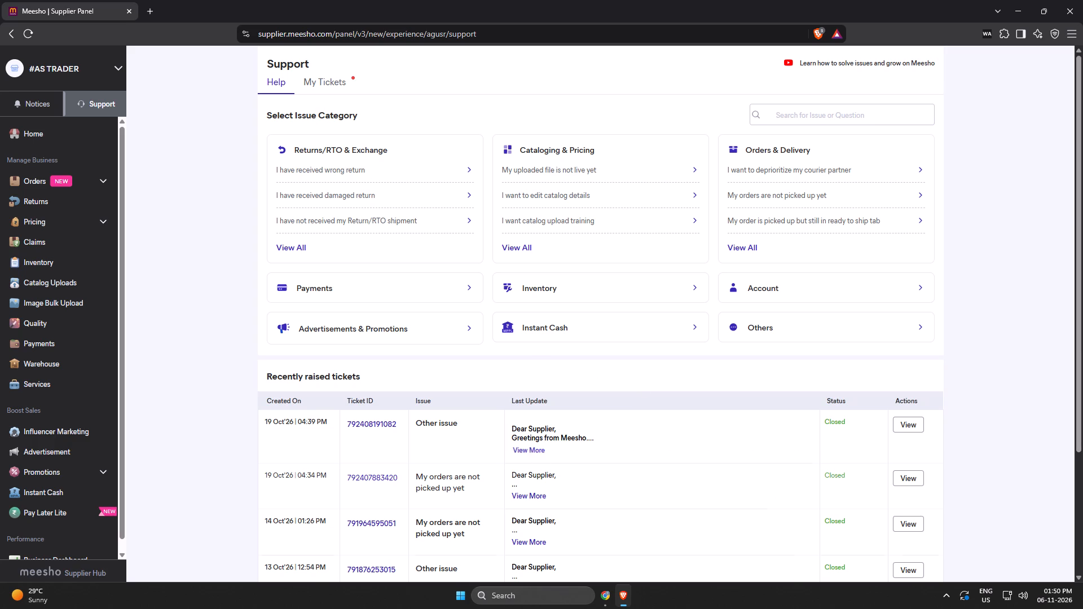
pyautogui.scroll(-5, 569, 412)
pyautogui.scroll(2, 569, 412)
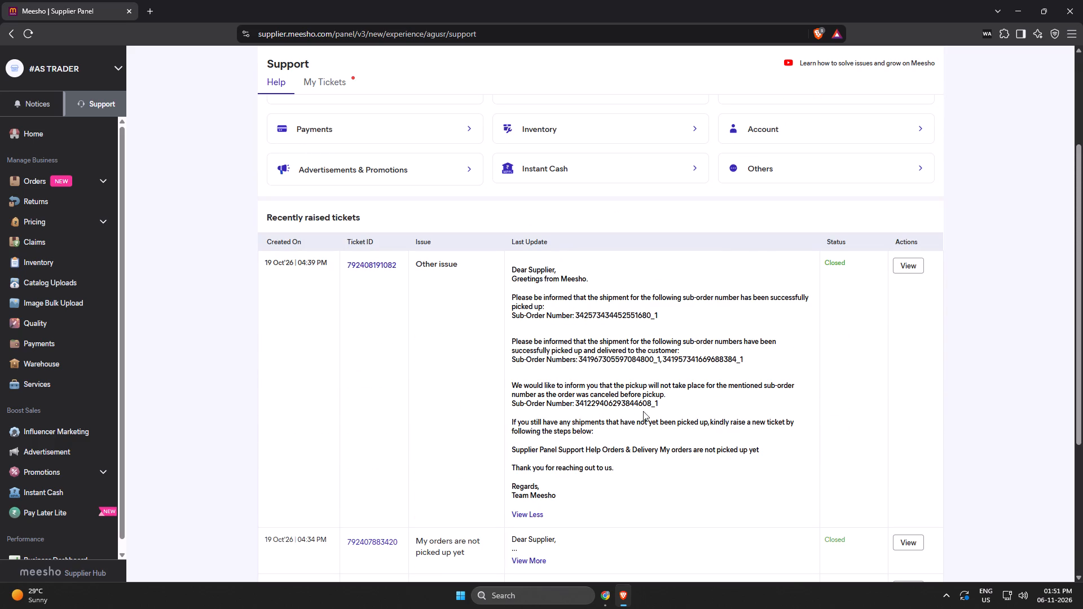
pyautogui.scroll(-1, 536, 465)
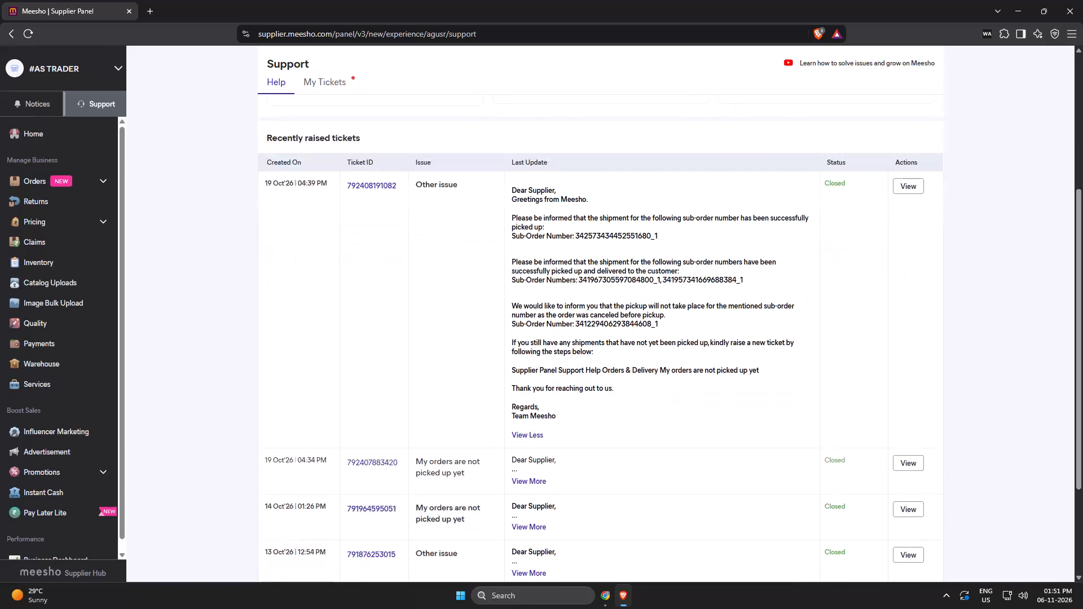
pyautogui.scroll(4, 535, 466)
# Review the account's On Hold, Pending and Ready to Ship orders and its Dispatch Performance.
pyautogui.click(47, 184)
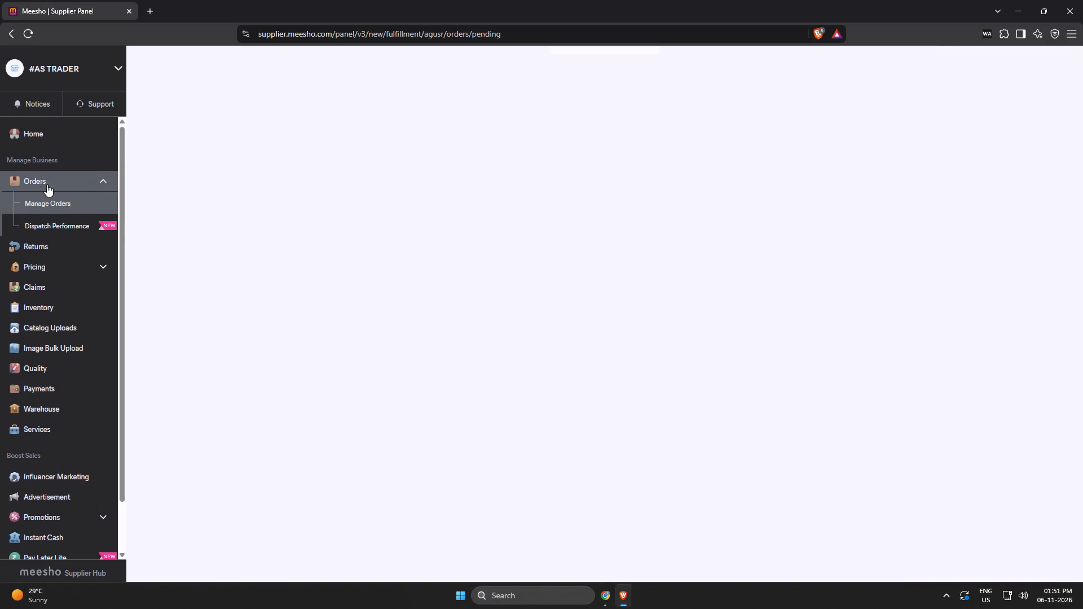
pyautogui.click(275, 323)
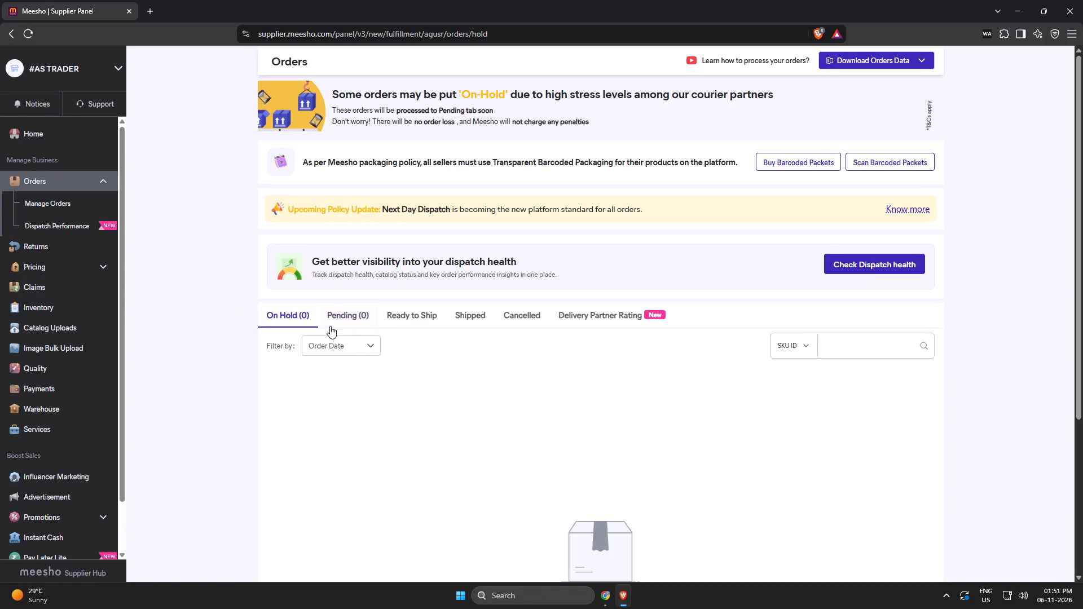
pyautogui.click(334, 323)
pyautogui.click(420, 335)
pyautogui.click(53, 195)
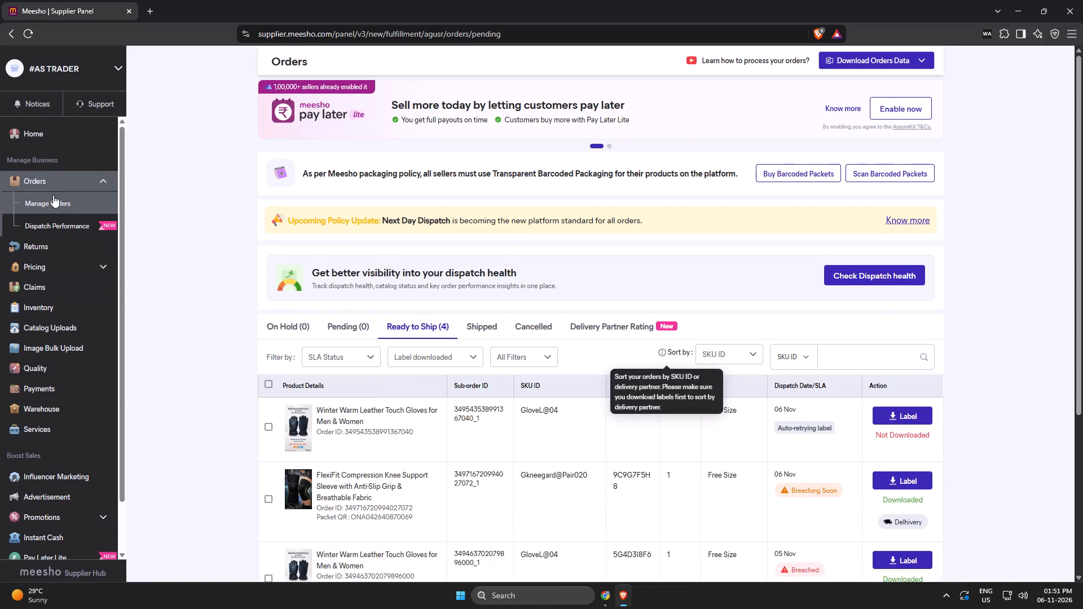
pyautogui.click(54, 229)
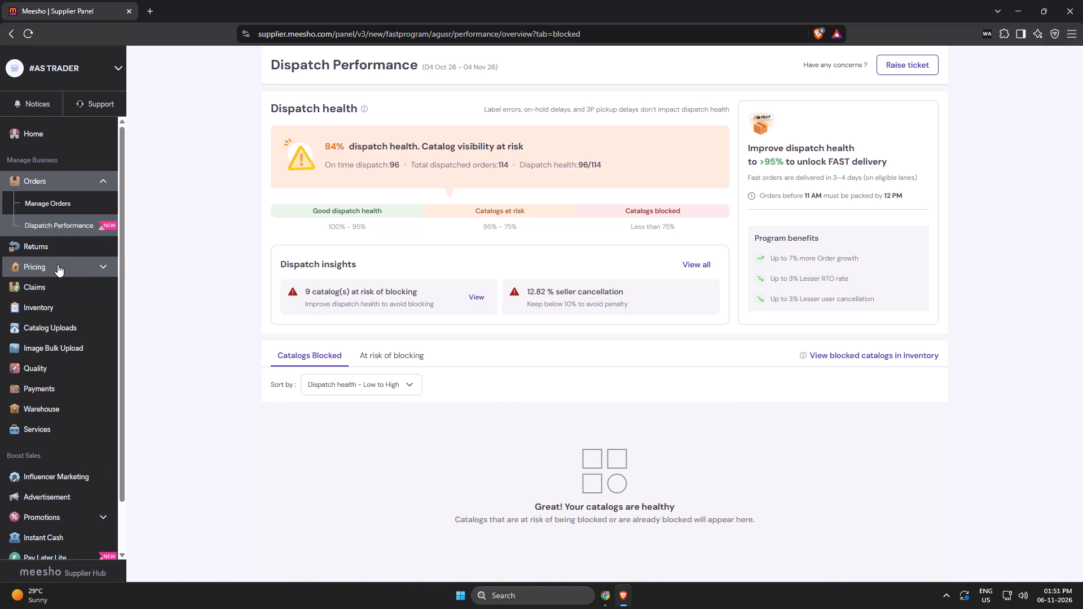
# Glance through the Pricing, Claims, Inventory, Catalog Uploads, Image Bulk Upload and Quality sections of the supplier account.
pyautogui.click(58, 264)
pyautogui.click(65, 293)
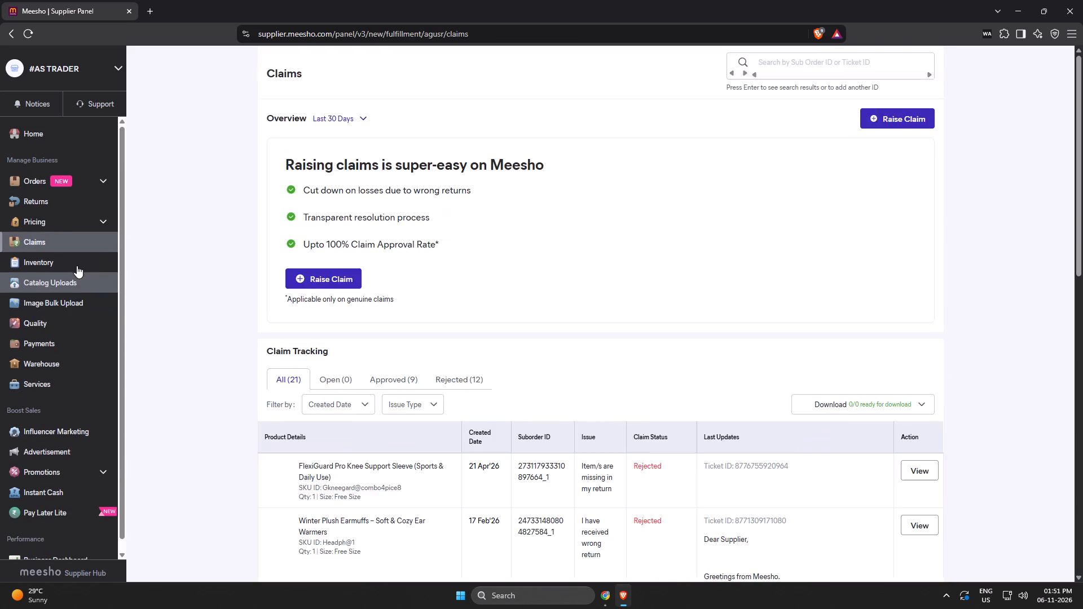
pyautogui.click(77, 261)
pyautogui.click(72, 285)
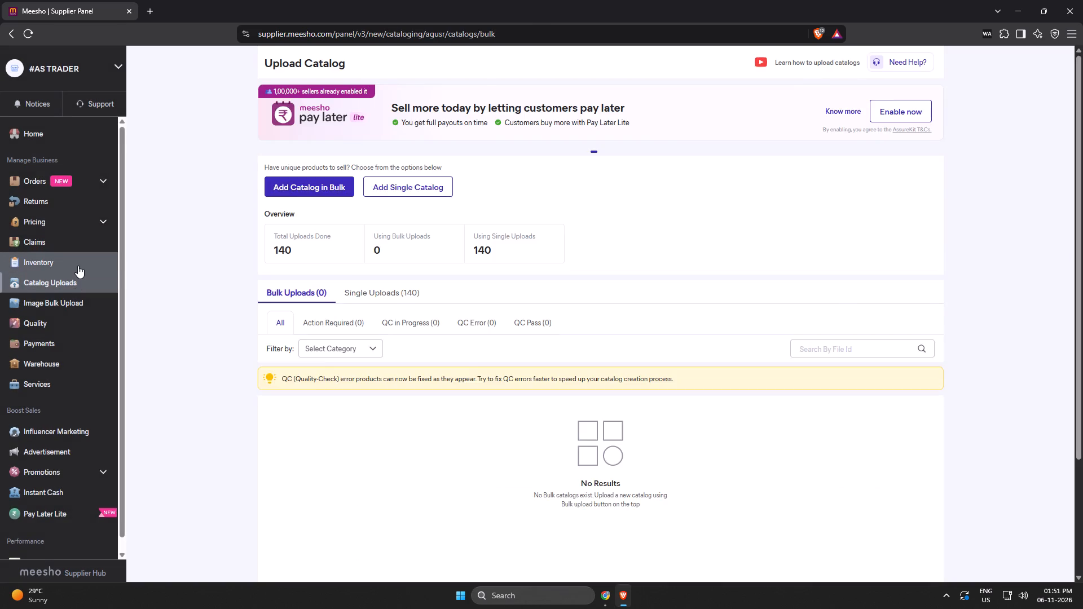
pyautogui.click(78, 266)
pyautogui.click(77, 277)
pyautogui.click(71, 299)
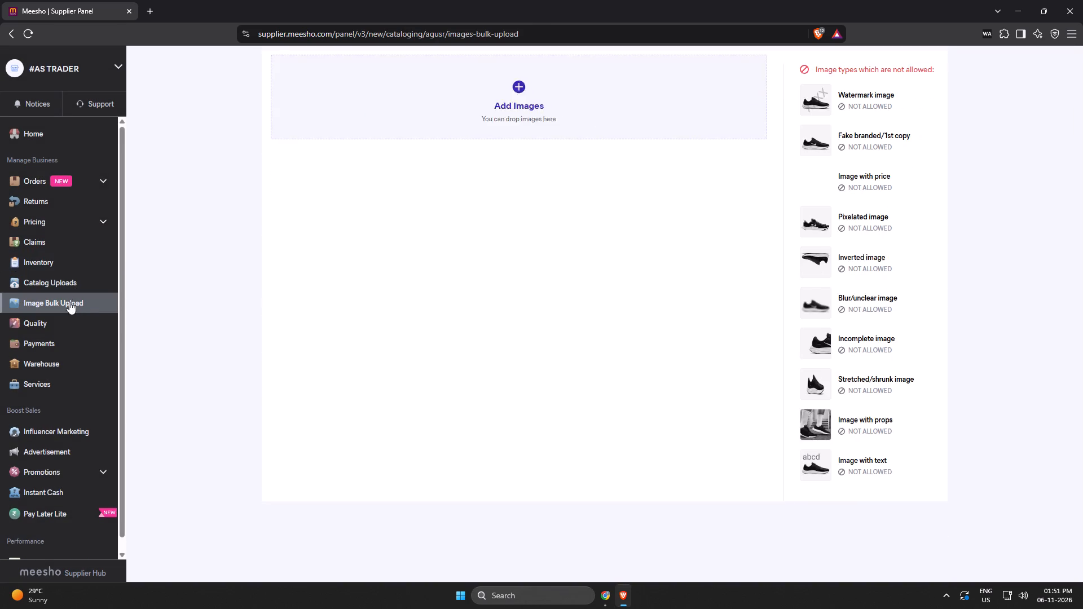
pyautogui.click(64, 325)
# View the account's Payments overview and its payments for the next 7 days, and return to the overview.
pyautogui.click(62, 342)
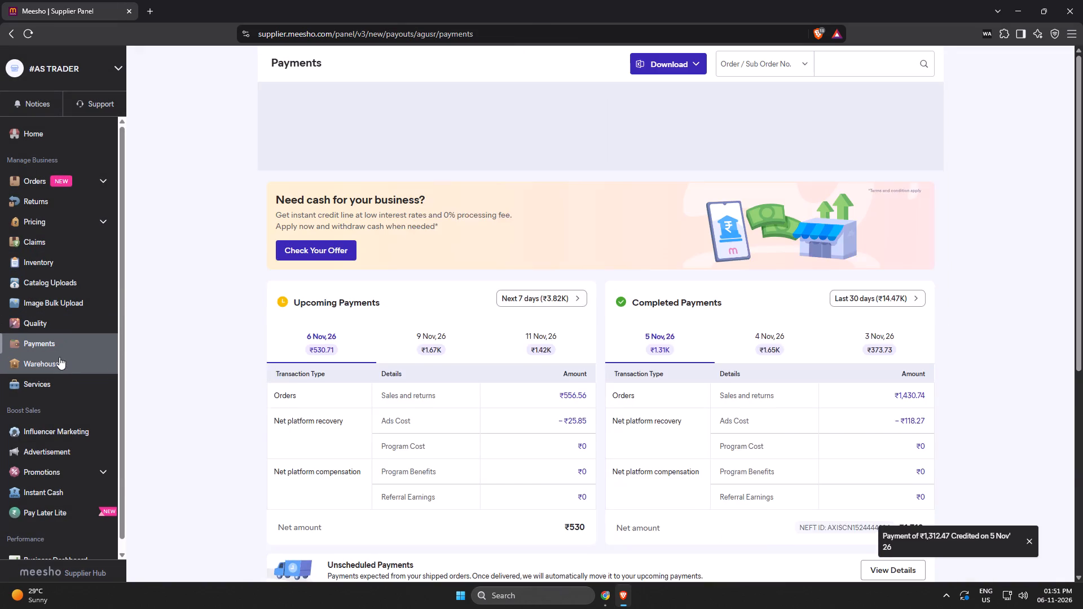
pyautogui.click(541, 205)
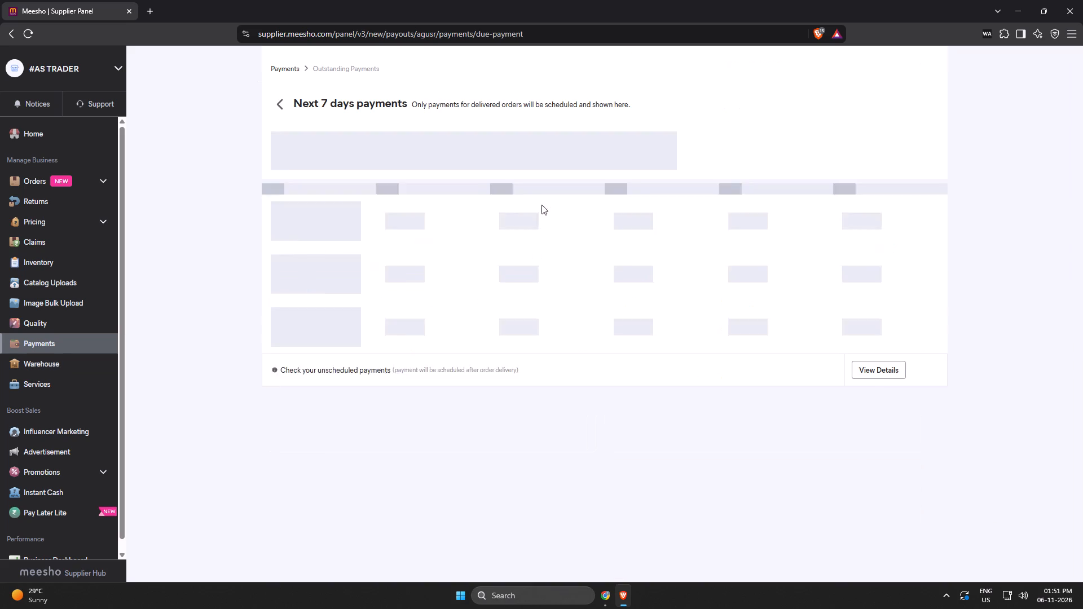
pyautogui.click(276, 111)
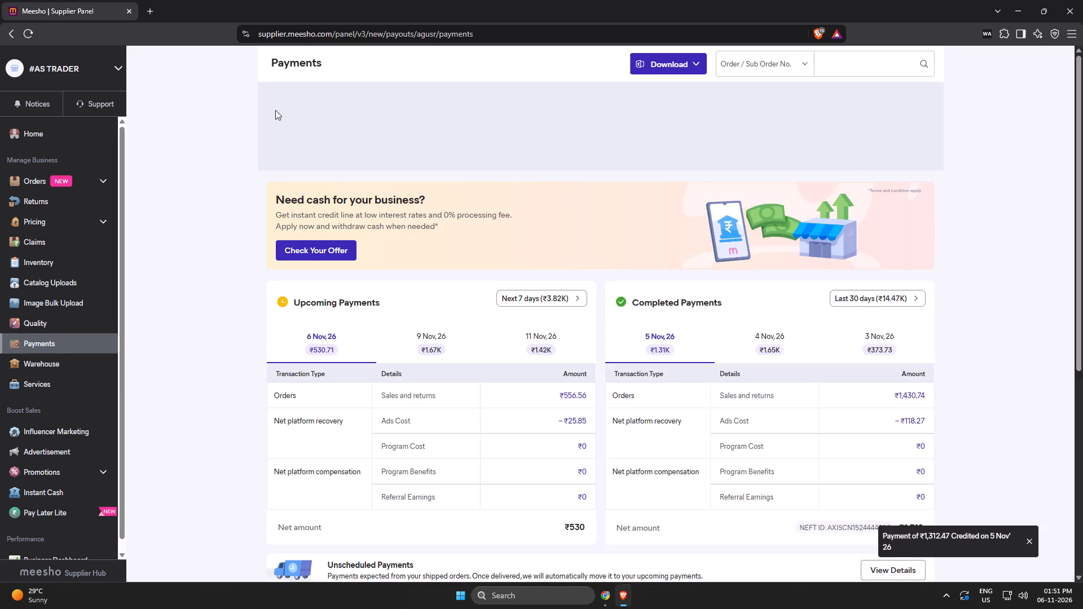
# Glance through the Warehouse, Services, Influencer Marketing and Advertisement sections.
pyautogui.click(78, 358)
pyautogui.click(75, 383)
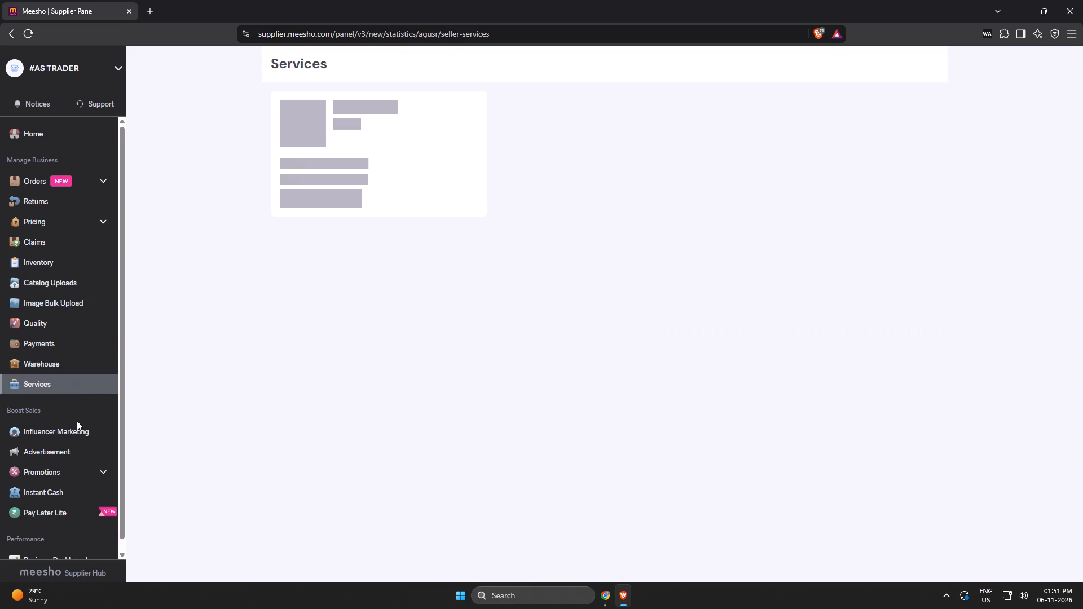
pyautogui.click(79, 426)
pyautogui.click(81, 454)
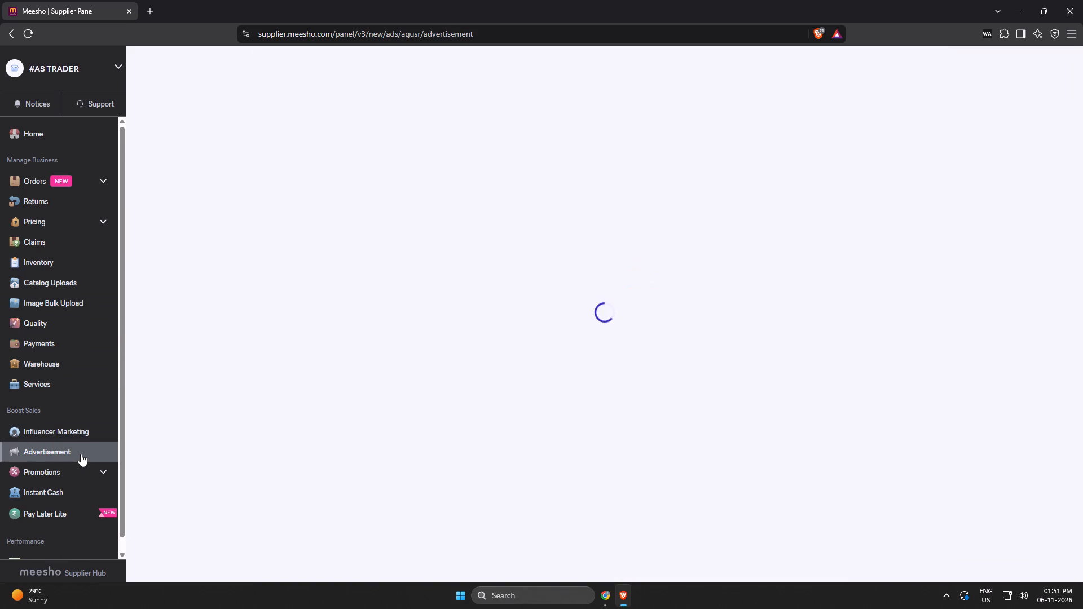
# Compare the lenders' limits, tenures, instalments and interest rates in the Meesho Instant Cash offers.
pyautogui.click(68, 501)
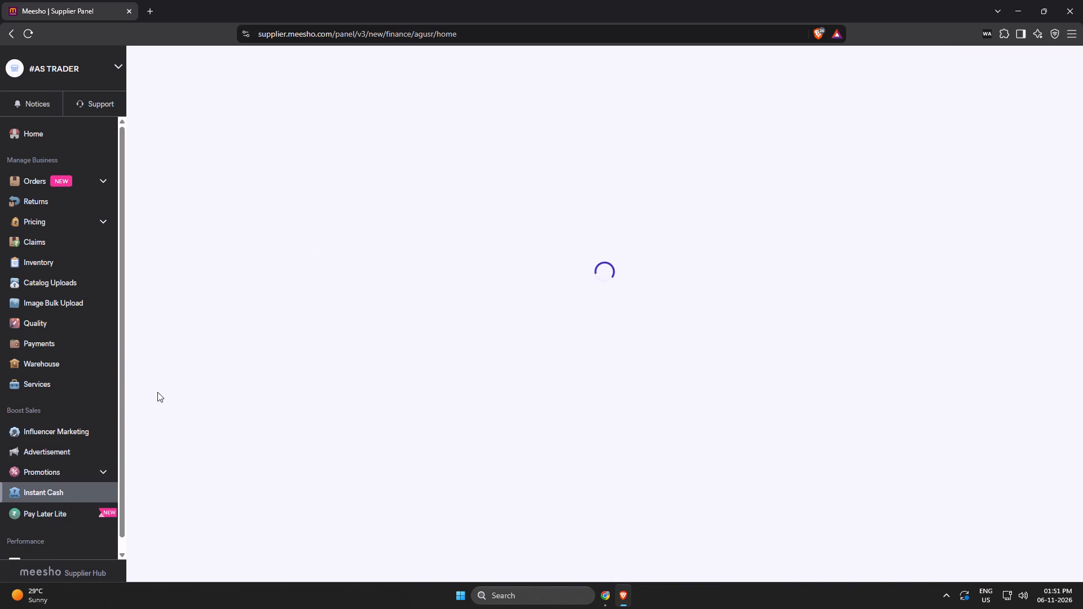
pyautogui.scroll(-3, 302, 347)
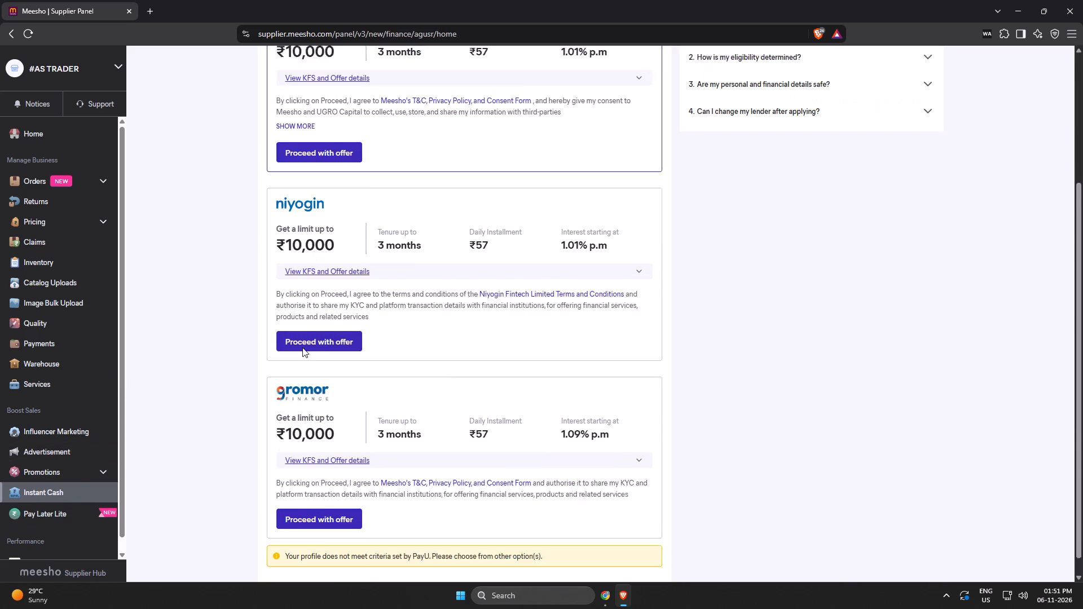
pyautogui.scroll(-6, 302, 347)
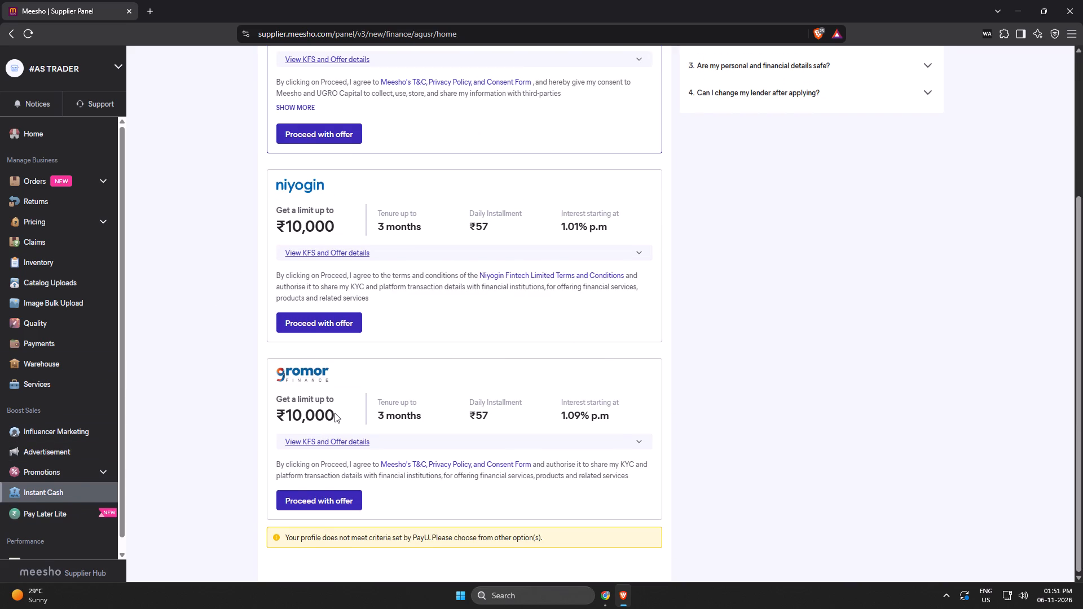
pyautogui.scroll(5, 334, 413)
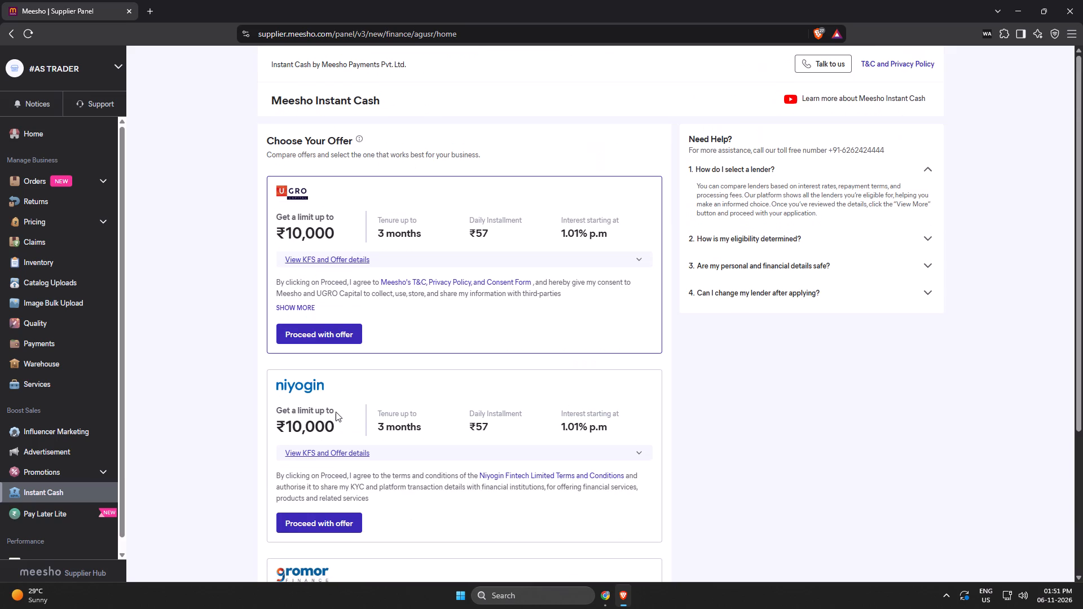
pyautogui.scroll(-4, 336, 412)
pyautogui.scroll(-3, 60, 547)
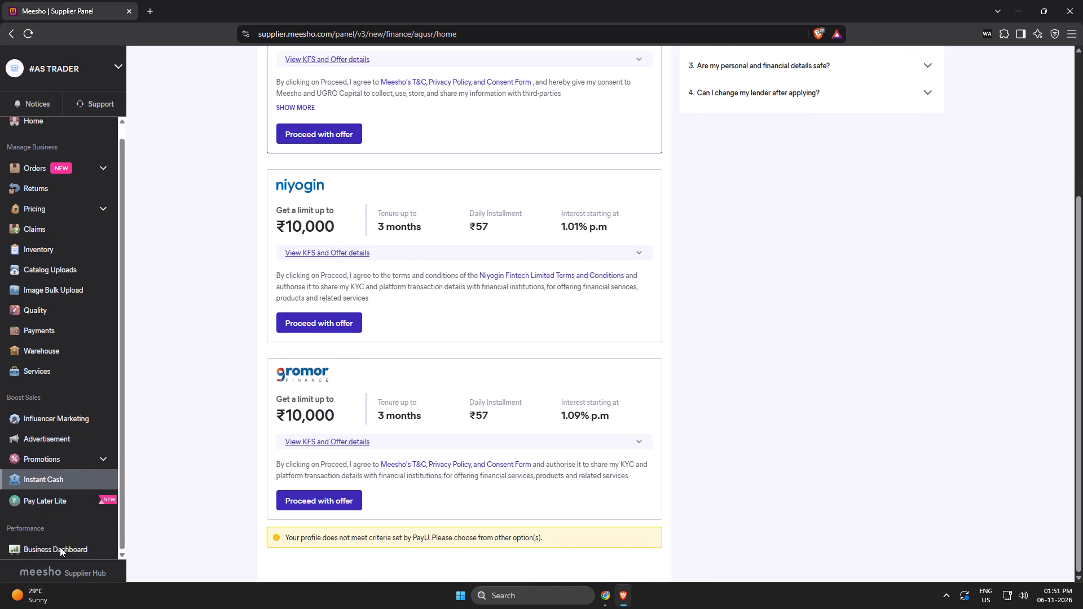
# Examine the Business Dashboard's overview for the last 30 days and the product performance list.
pyautogui.click(59, 543)
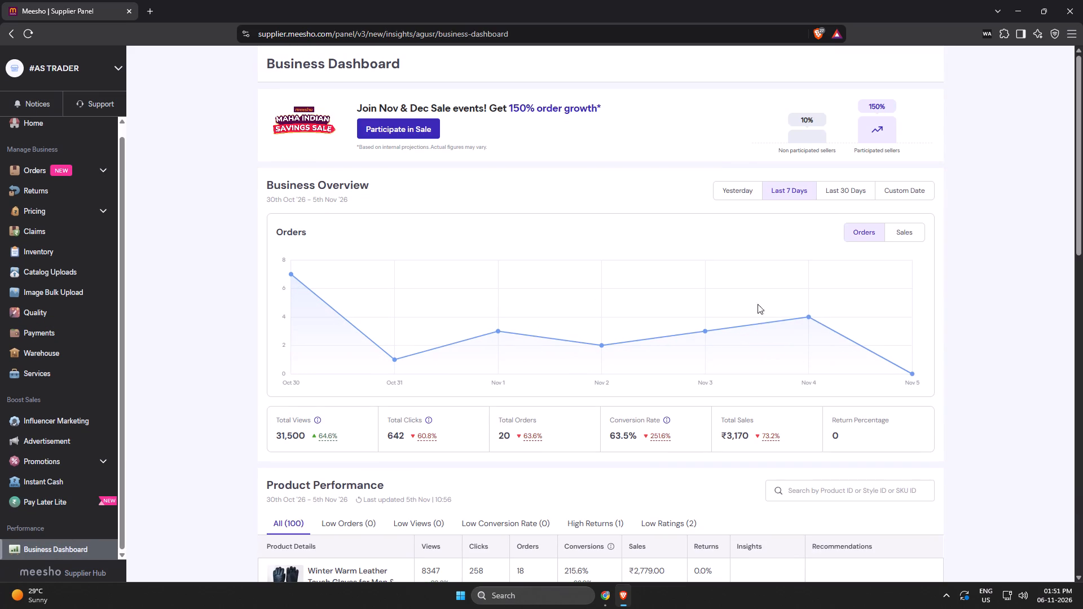
pyautogui.click(832, 191)
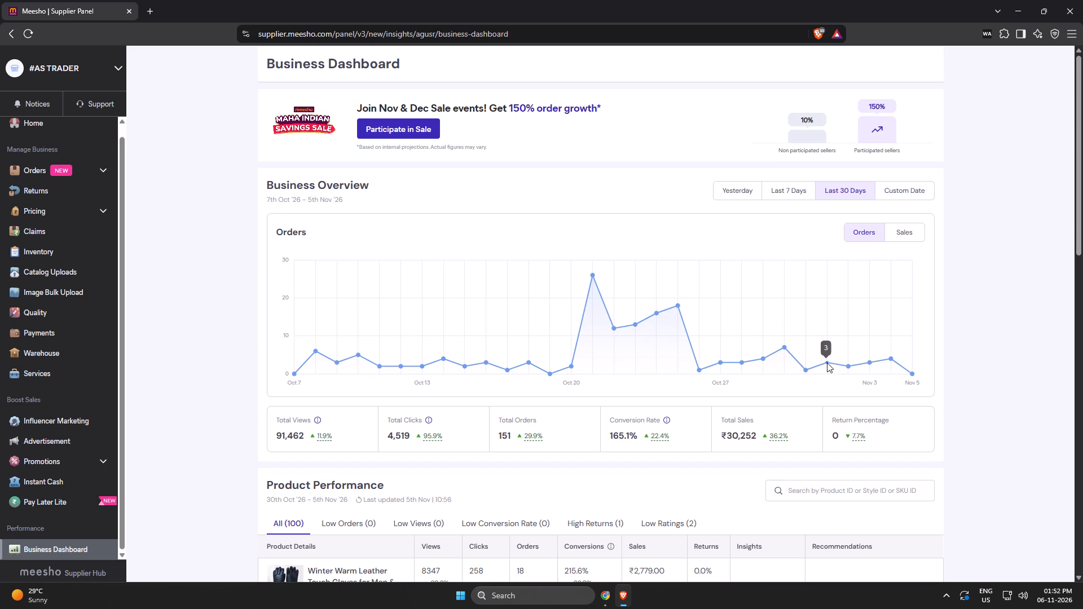
pyautogui.scroll(-1, 685, 415)
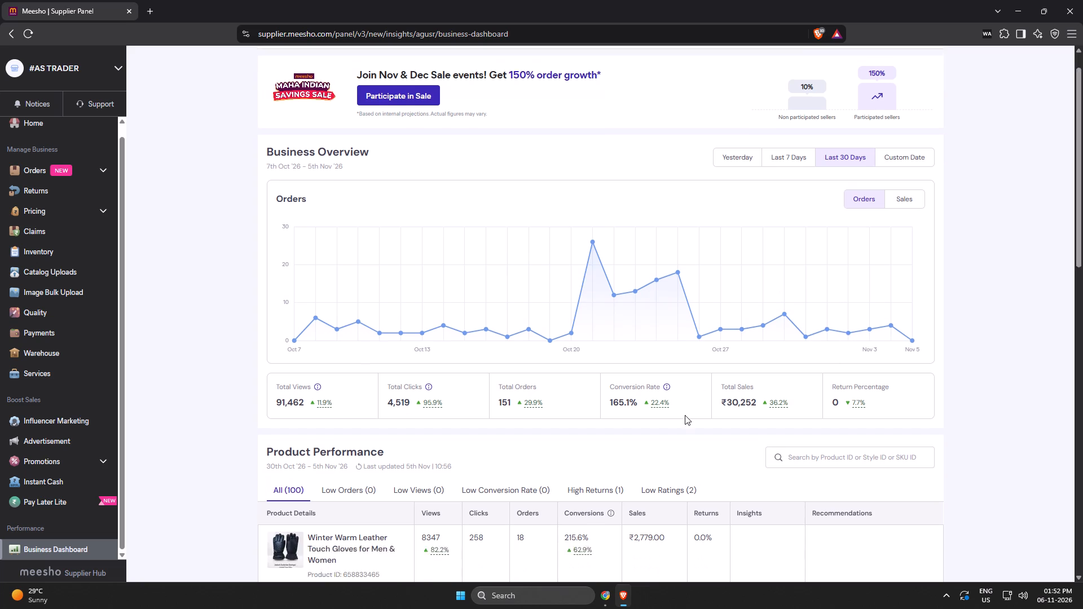
pyautogui.scroll(-3, 685, 415)
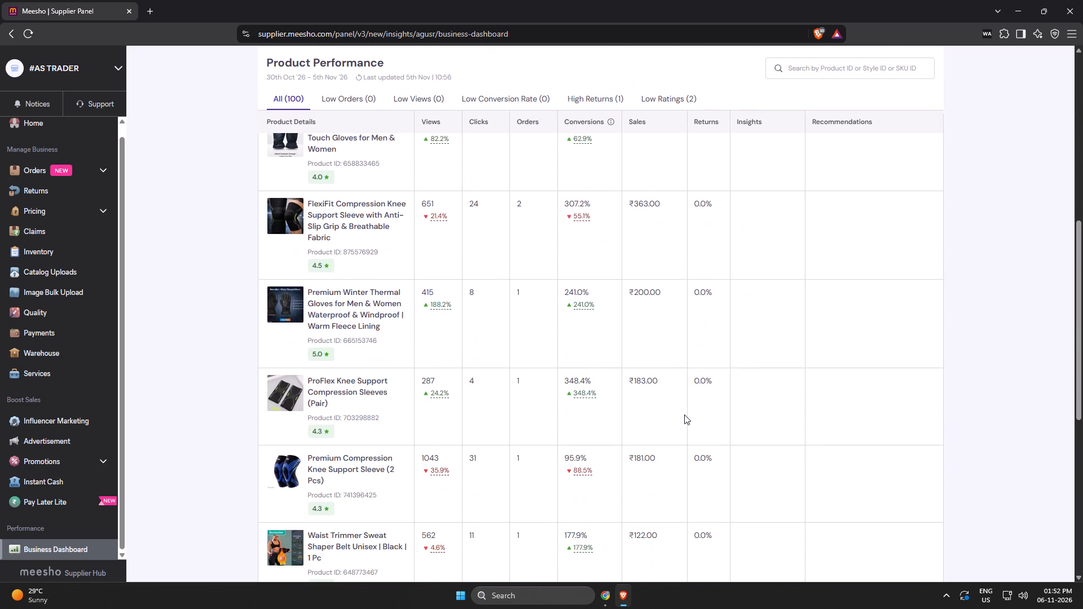
pyautogui.scroll(-5, 684, 414)
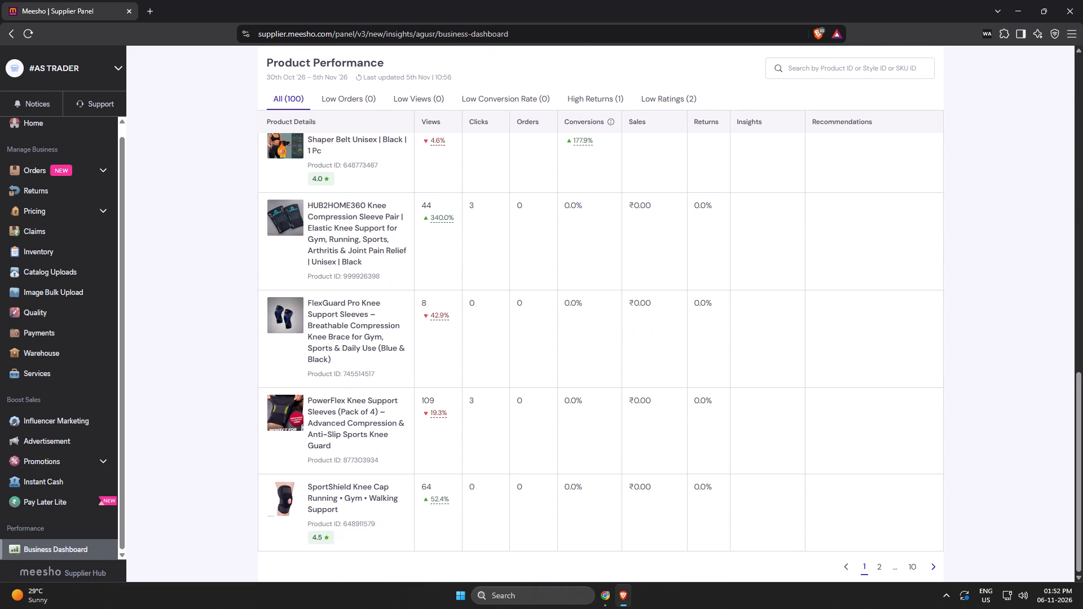
# Glance over the Advertisement, Influencer Marketing and Business Dashboard pages, check product performance, and close the #AS TRADER browser window.
pyautogui.click(47, 435)
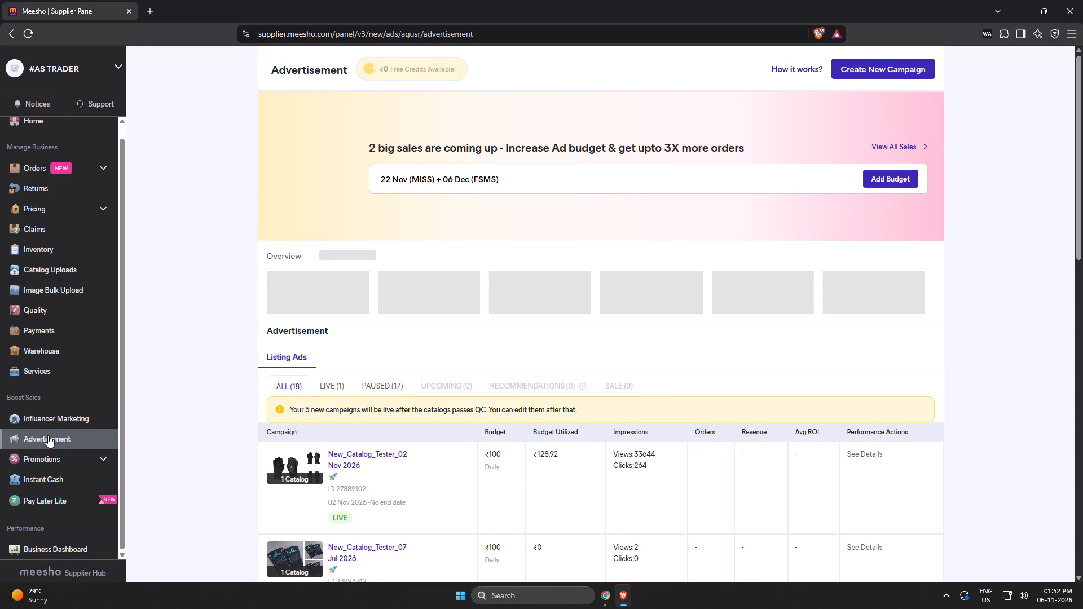
pyautogui.click(66, 426)
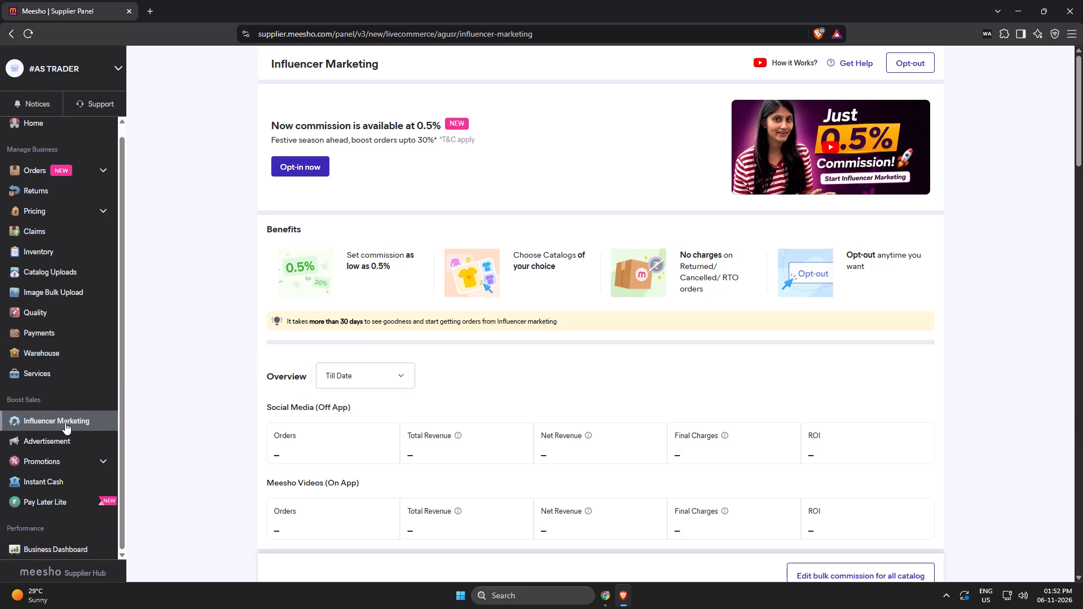
pyautogui.click(51, 543)
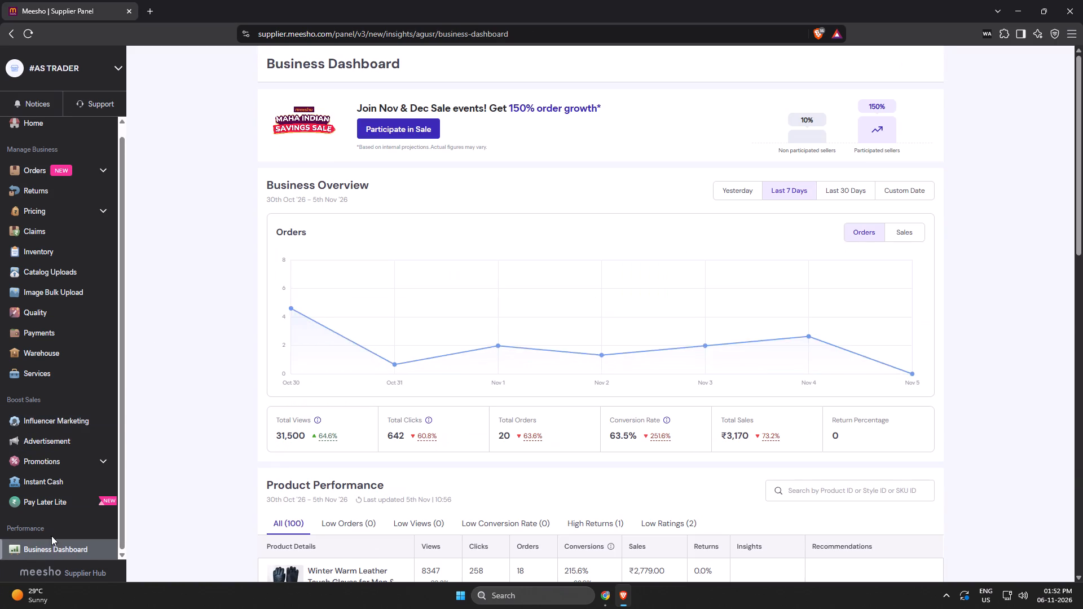
pyautogui.scroll(-3, 459, 342)
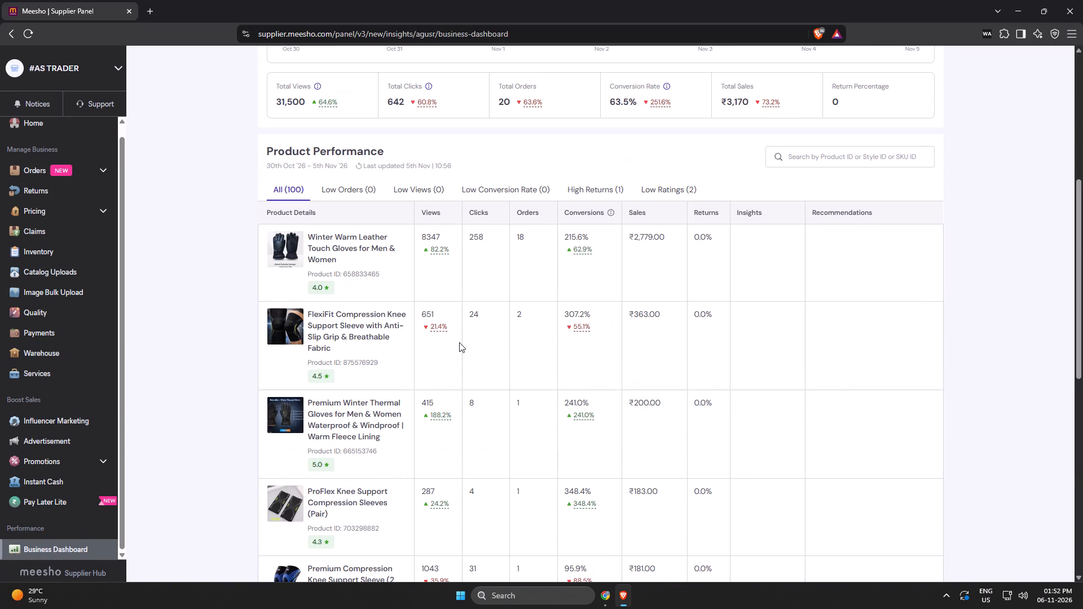
pyautogui.click(1082, 0)
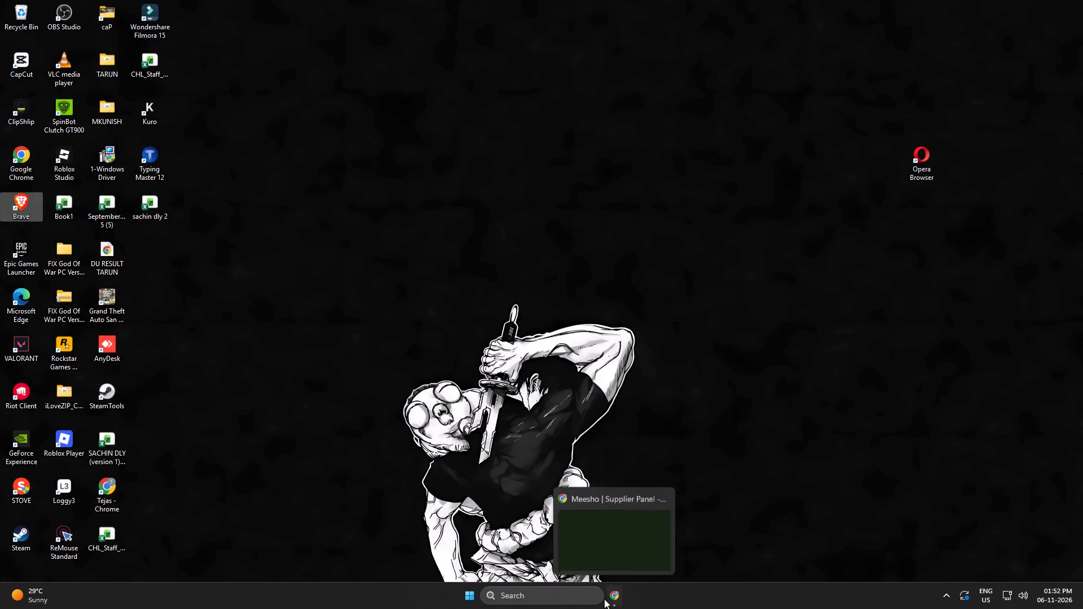
# Open the other Meesho supplier account in a maximised Google Chrome window and dismiss the sale opt-in popup.
pyautogui.click(604, 599)
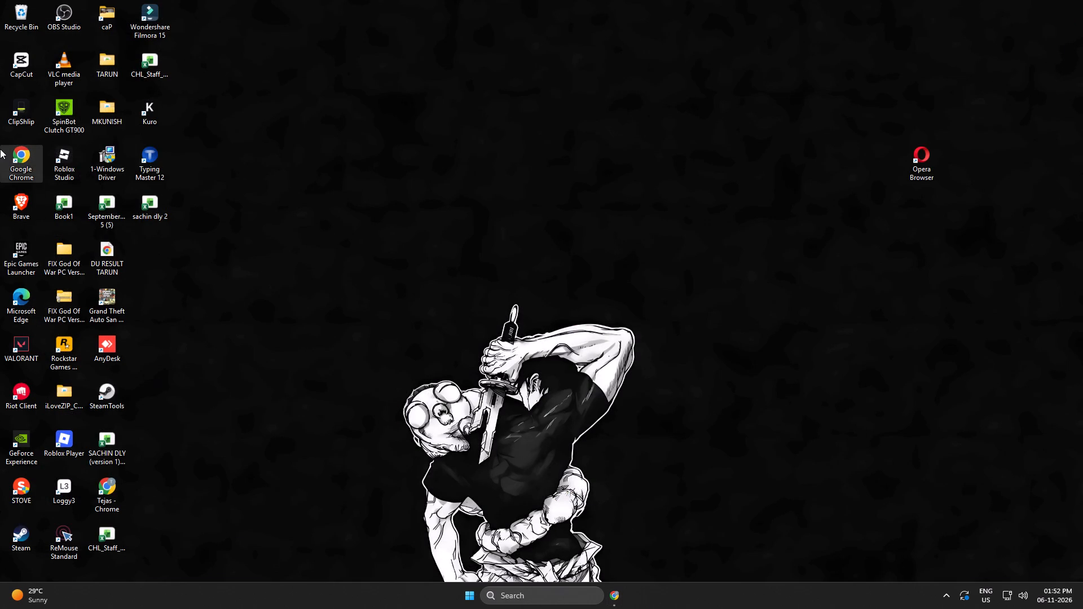
pyautogui.doubleClick(0, 149)
pyautogui.click(567, 276)
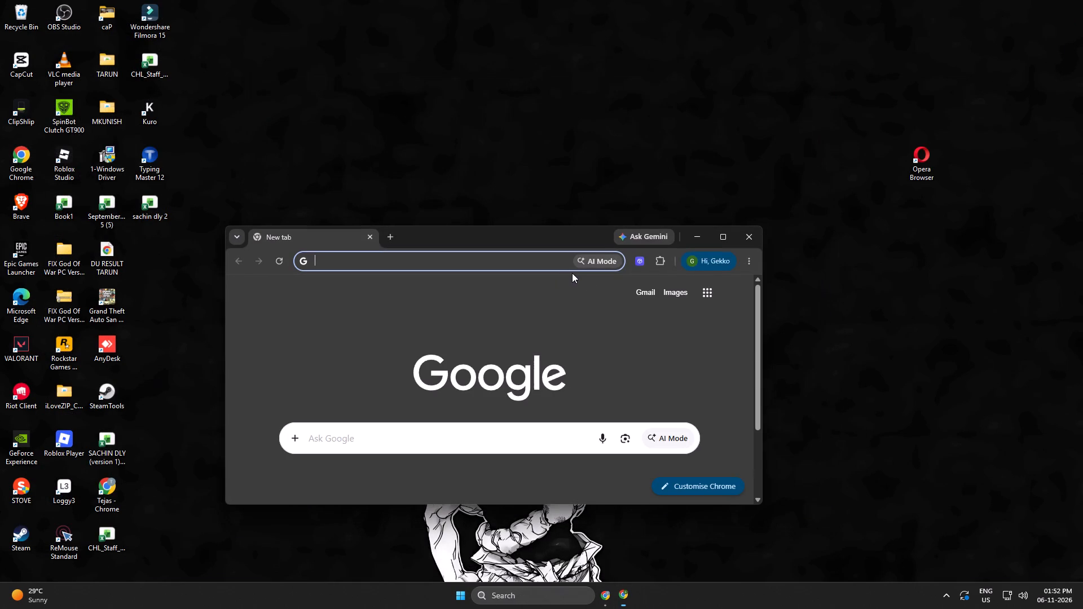
pyautogui.click(716, 231)
pyautogui.click(552, 311)
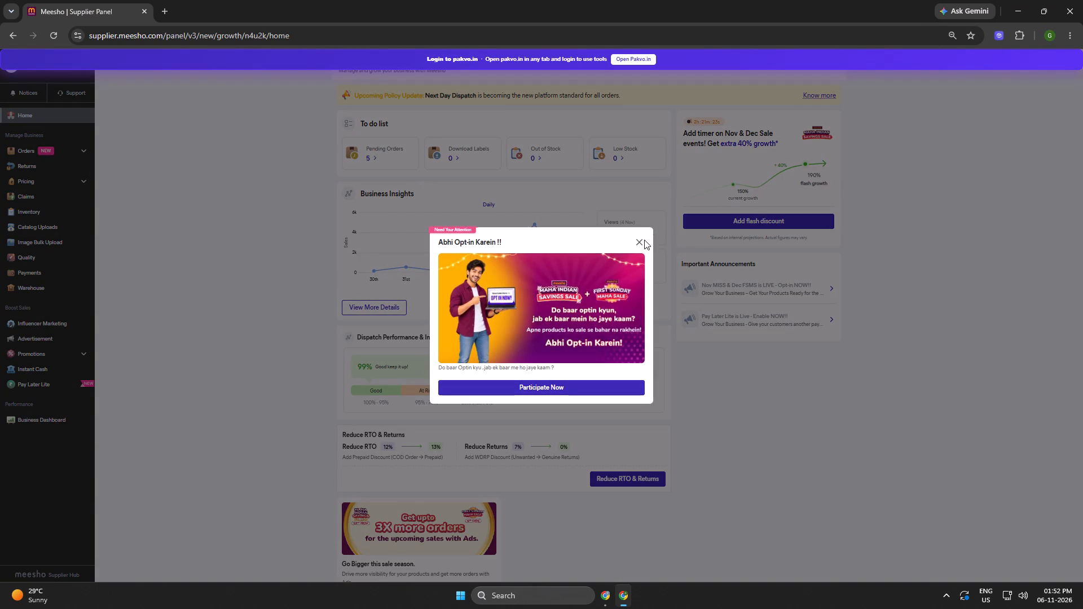
pyautogui.click(639, 241)
pyautogui.click(640, 243)
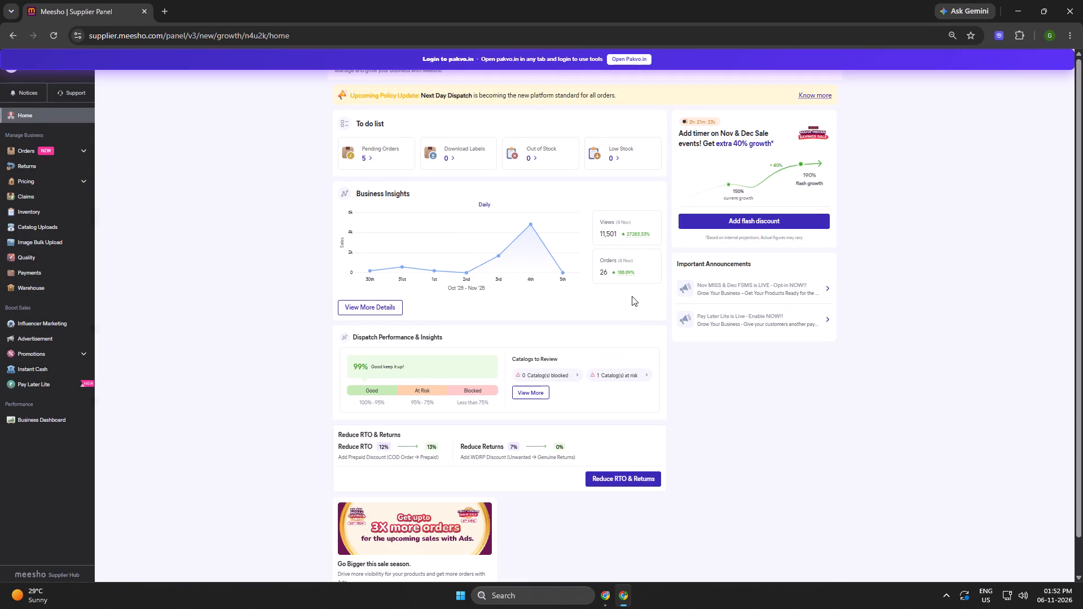
# Review this account's pending and on-hold orders, including their products, SKUs and dispatch dates.
pyautogui.click(356, 155)
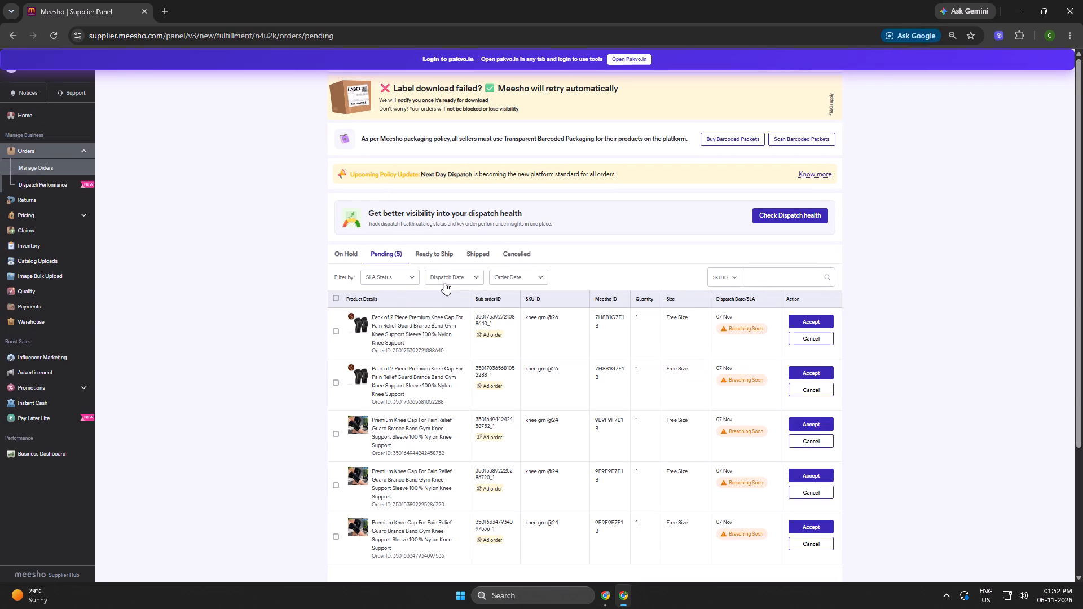
pyautogui.scroll(-1, 480, 405)
pyautogui.scroll(1, 479, 405)
pyautogui.click(346, 255)
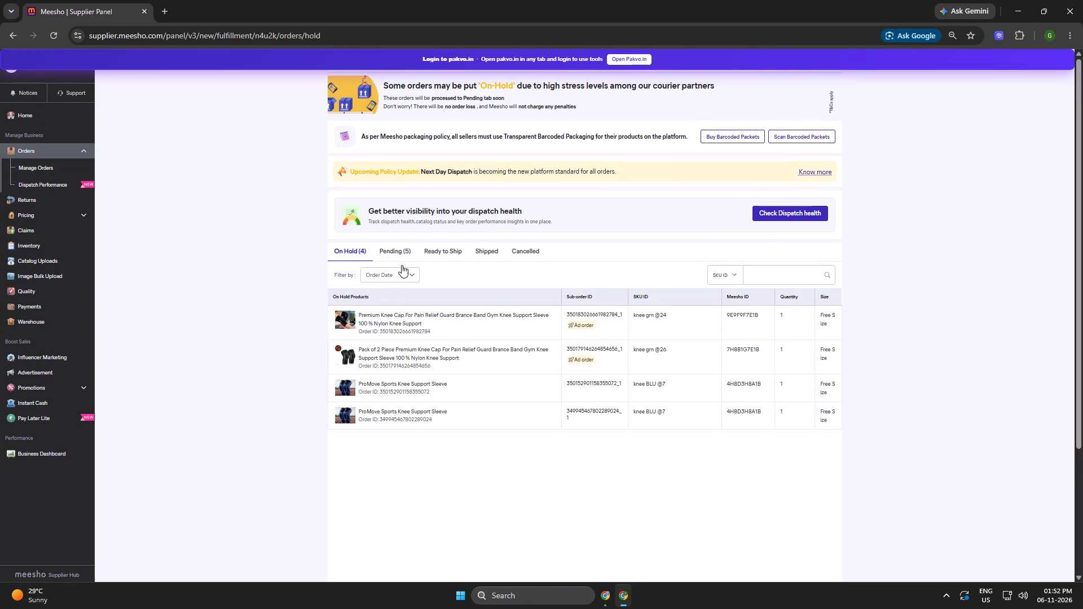
pyautogui.click(395, 250)
pyautogui.scroll(-4, 422, 356)
pyautogui.scroll(1, 422, 356)
pyautogui.scroll(-1, 487, 459)
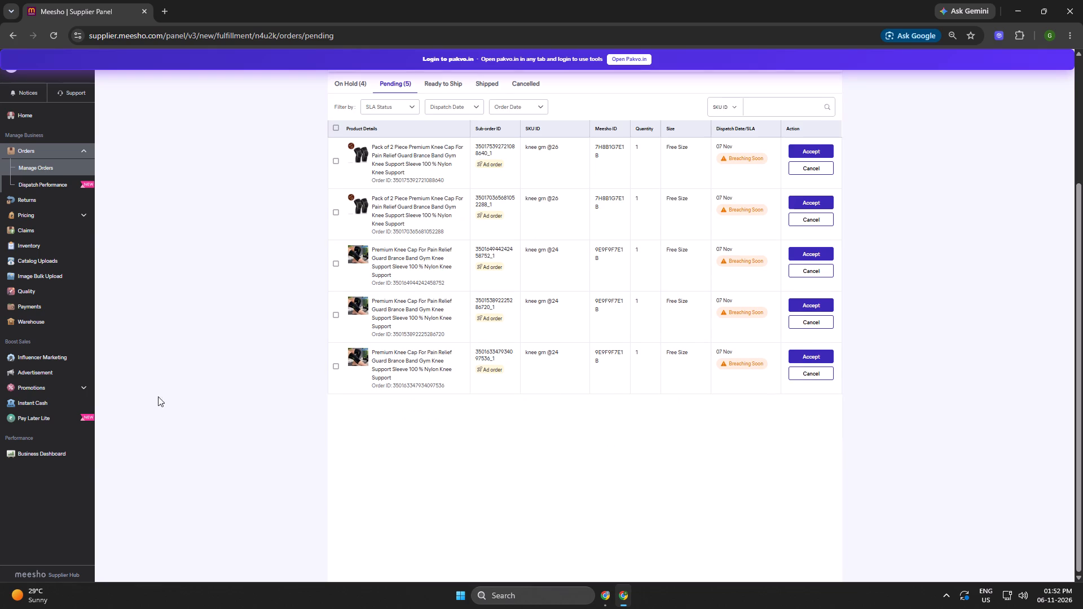
# View the account's Payments overview and the order details of its unscheduled payments.
pyautogui.click(39, 308)
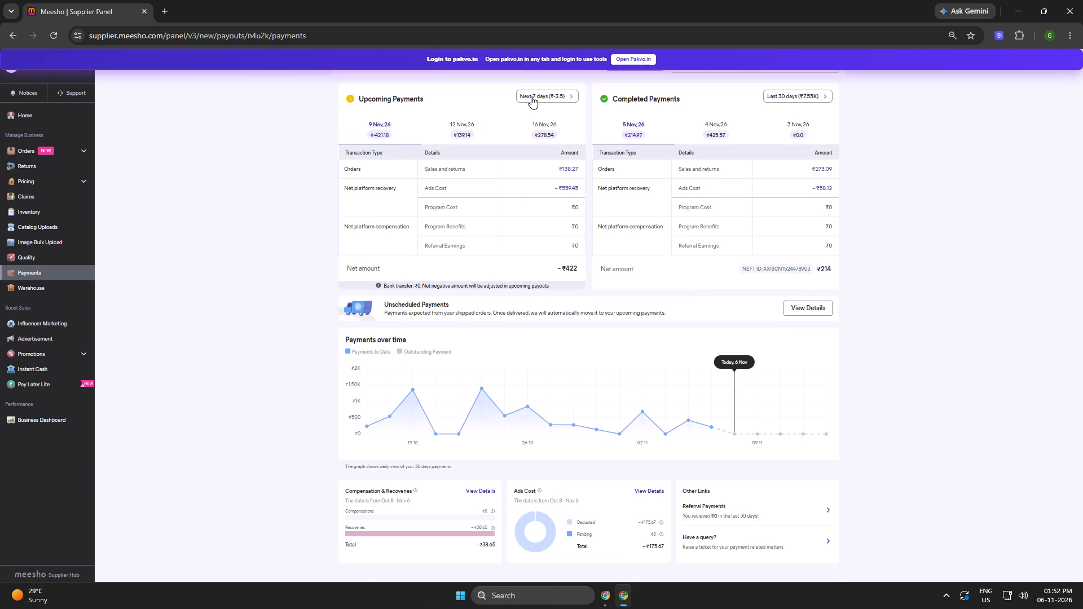
pyautogui.click(813, 306)
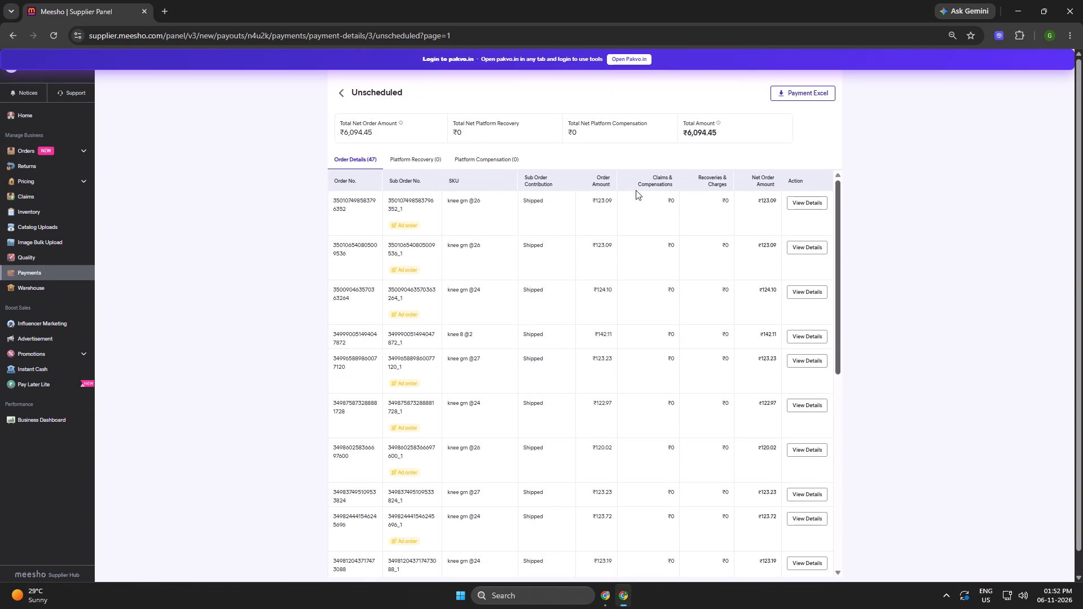
pyautogui.scroll(-4, 537, 328)
pyautogui.scroll(5, 554, 345)
# Glance at the Returns overview, go back to the pending orders, and minimise the browser window.
pyautogui.click(17, 158)
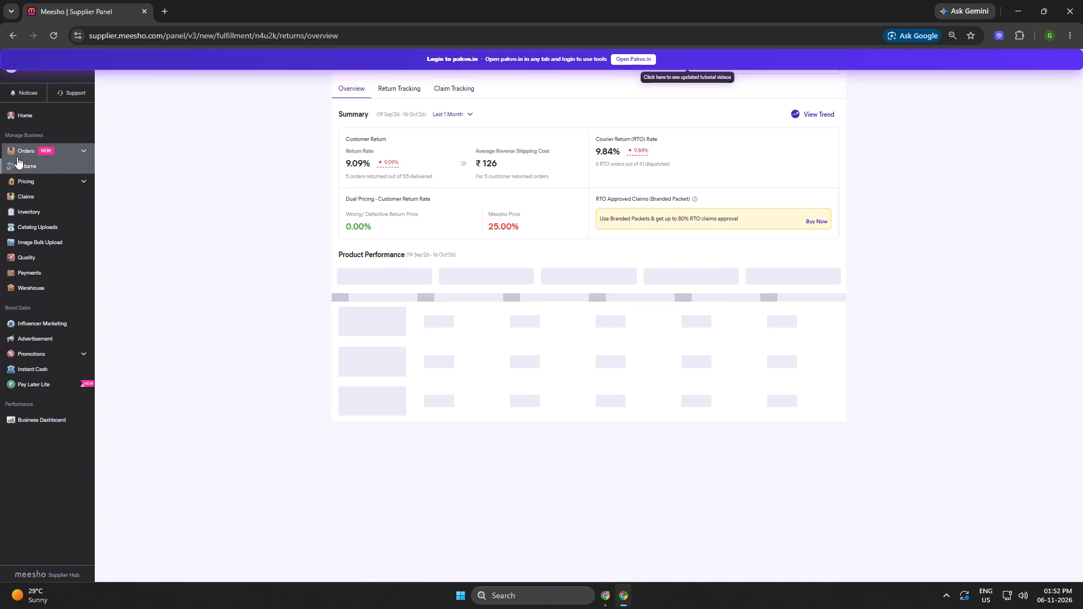
pyautogui.click(17, 150)
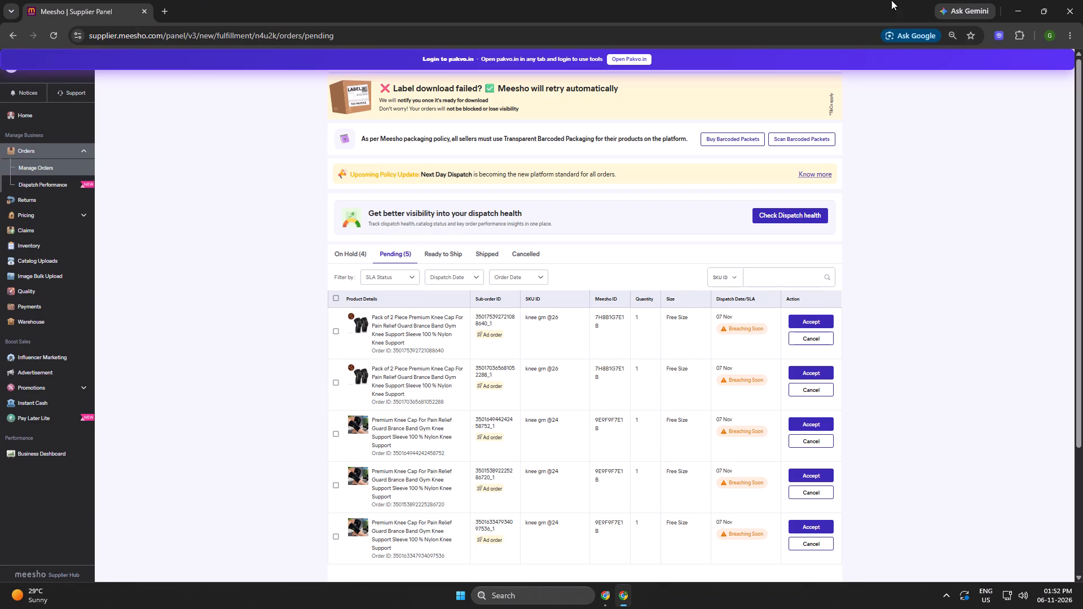
pyautogui.click(1005, 11)
pyautogui.click(1011, 8)
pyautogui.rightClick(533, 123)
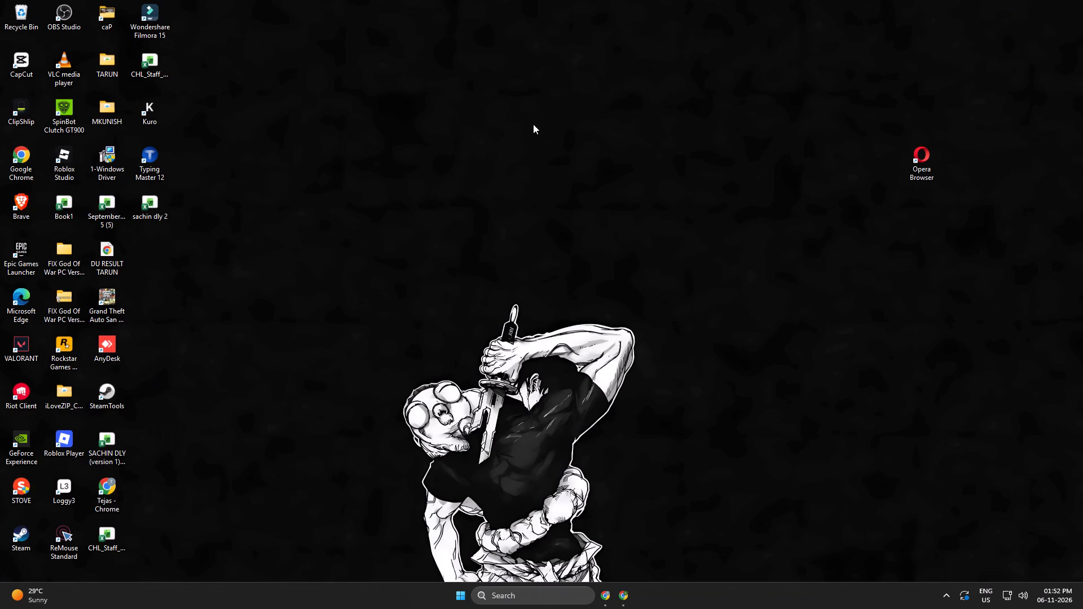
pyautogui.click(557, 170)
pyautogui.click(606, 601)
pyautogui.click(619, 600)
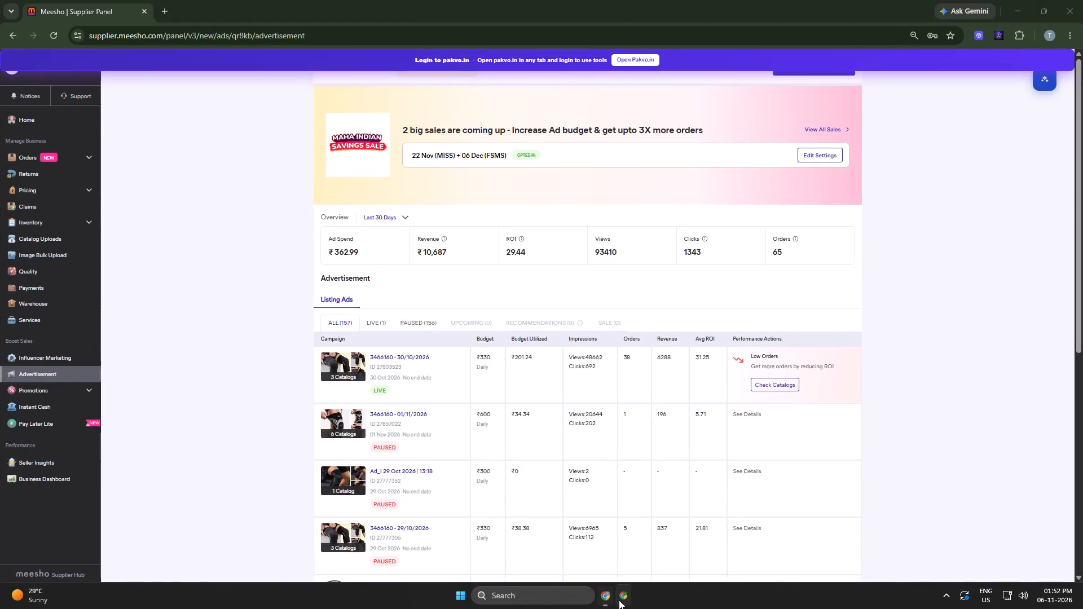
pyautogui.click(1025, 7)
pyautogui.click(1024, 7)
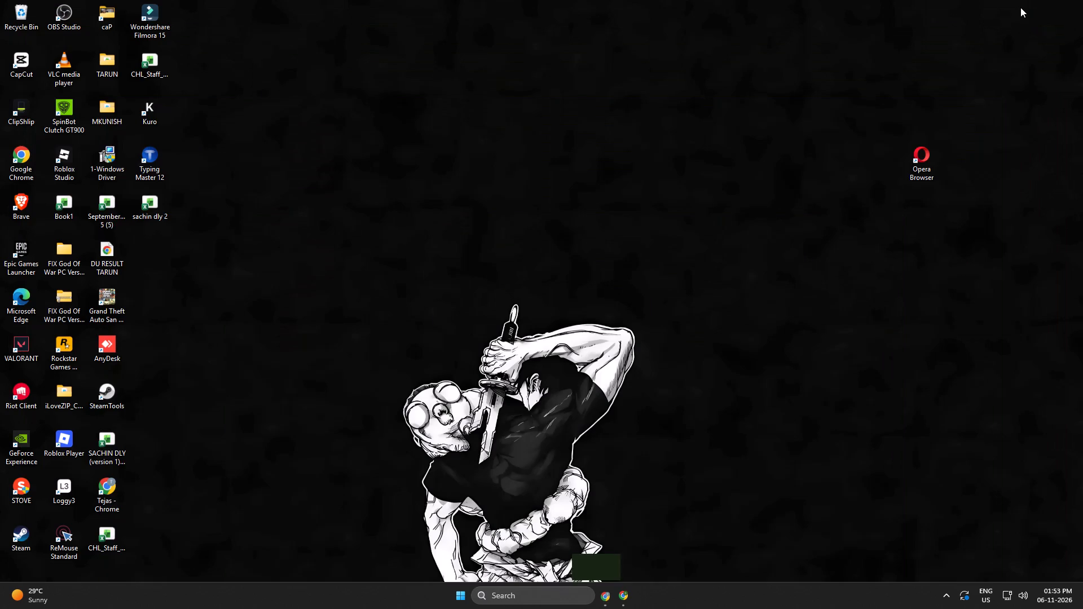